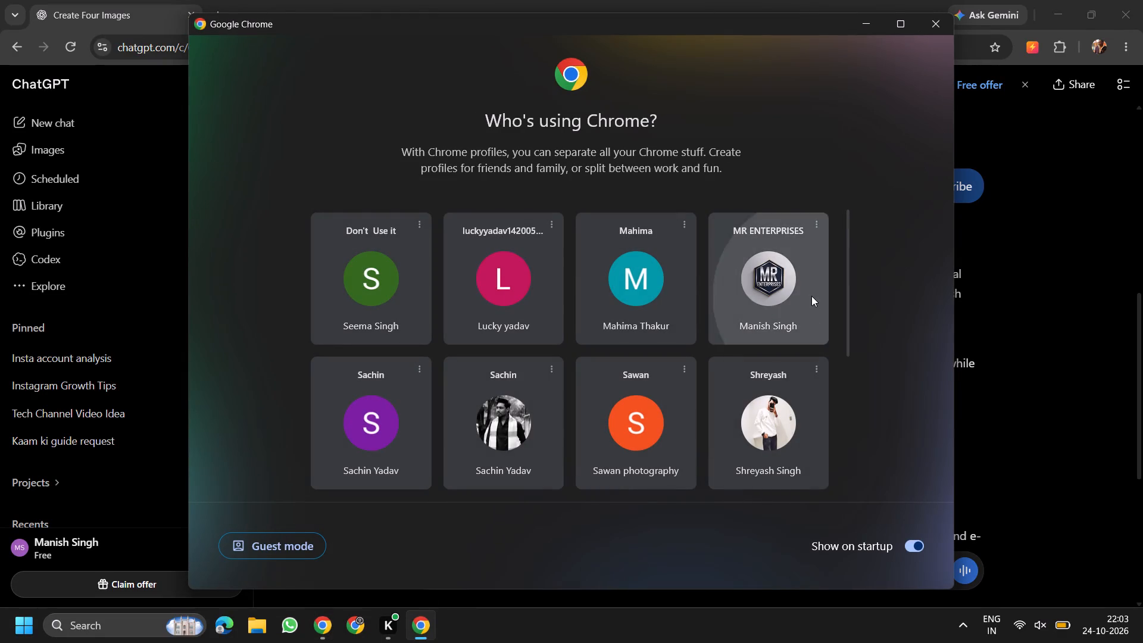
Open the Meesho Supplier site at supplier.meesho.com and log in to the supplier panel.
key(m)
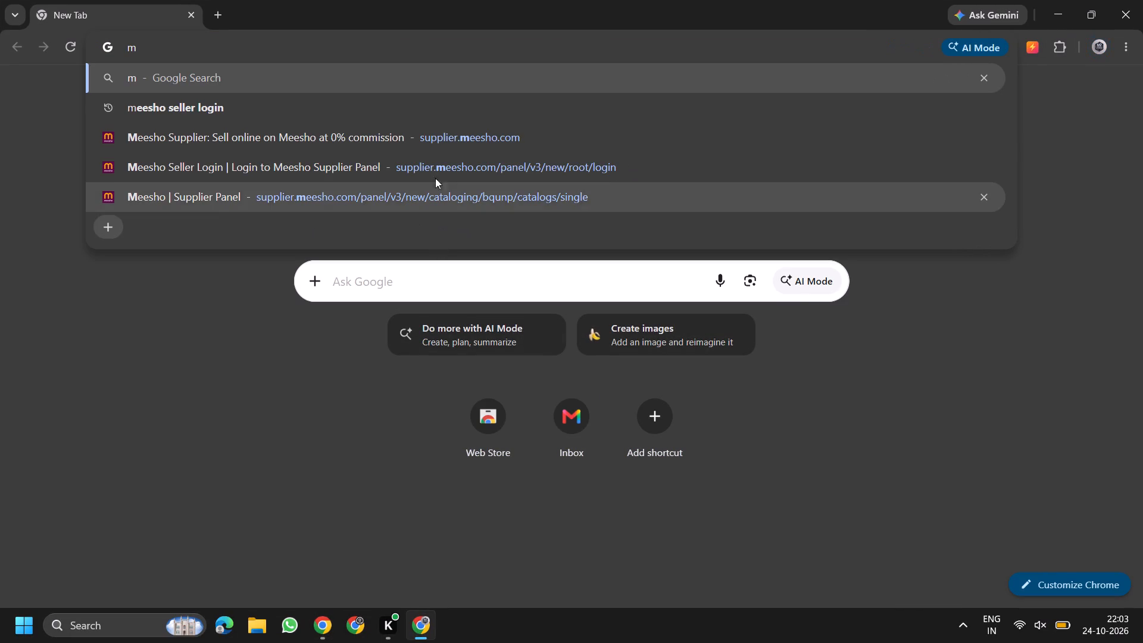
click(442, 148)
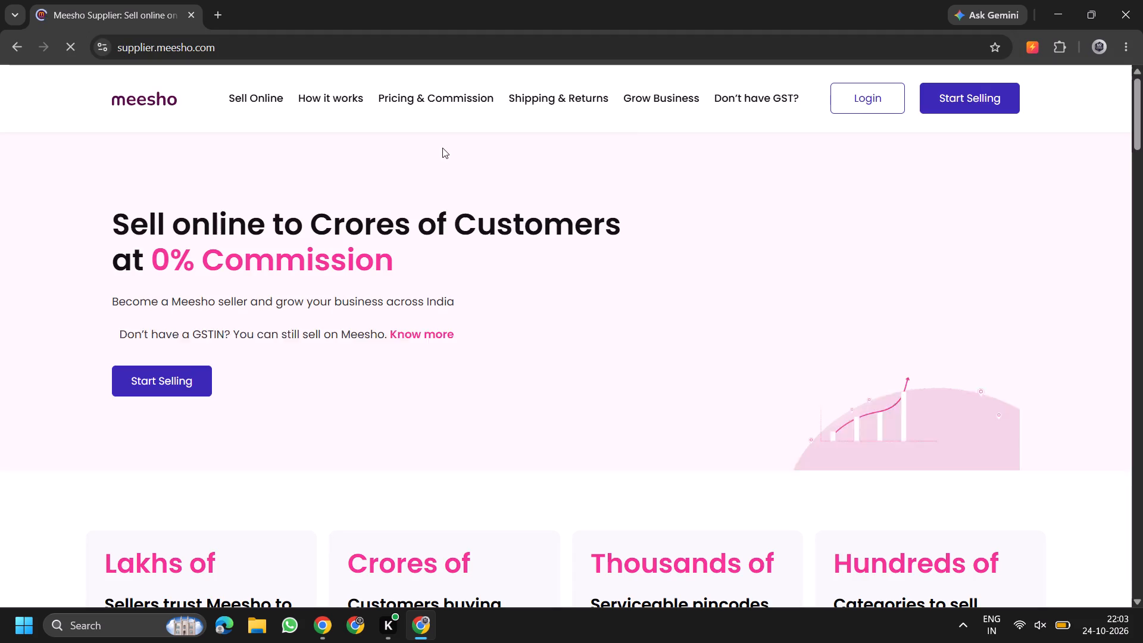
click(879, 108)
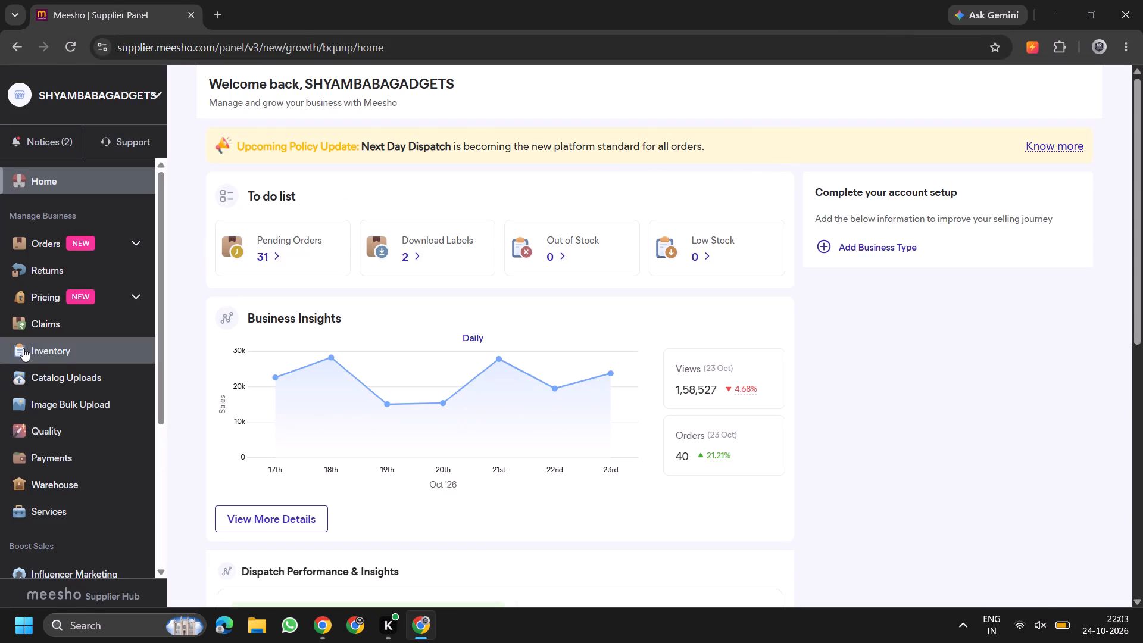
From the single uploads in Catalog Uploads, view the inventory details of the most recent Soundbar Speakers catalog.
click(54, 376)
click(54, 376)
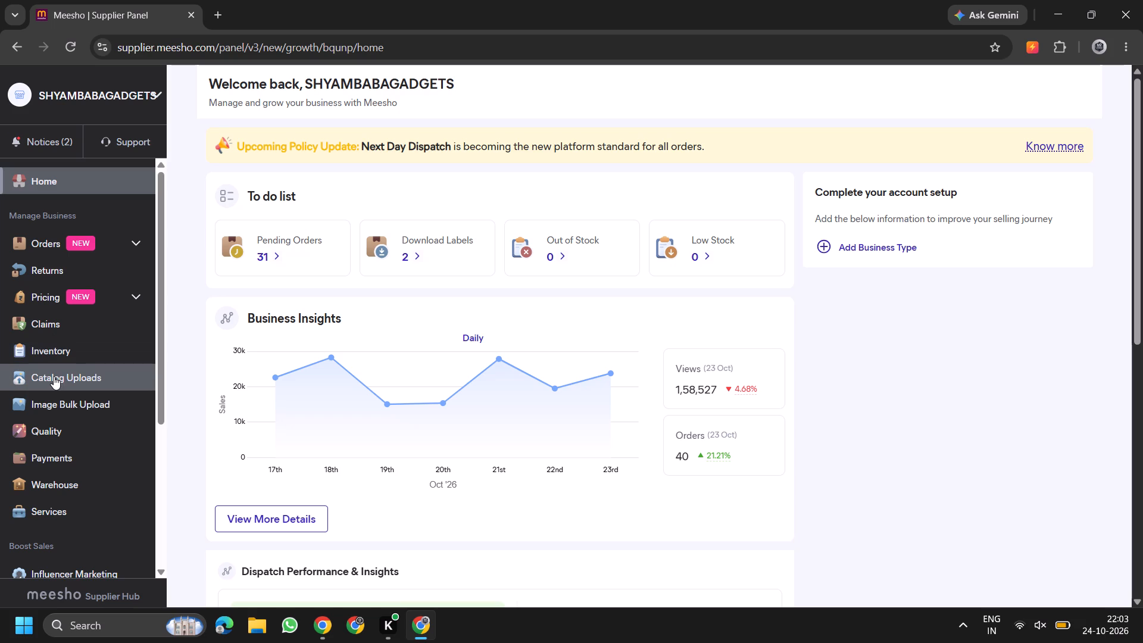
click(54, 376)
click(54, 376)
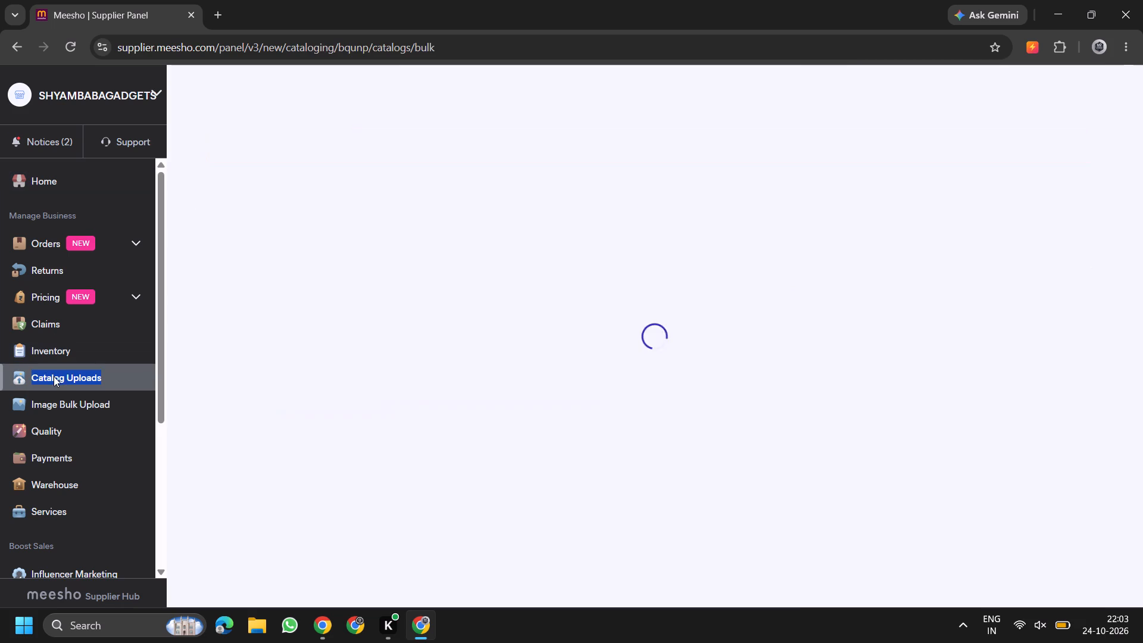
click(368, 384)
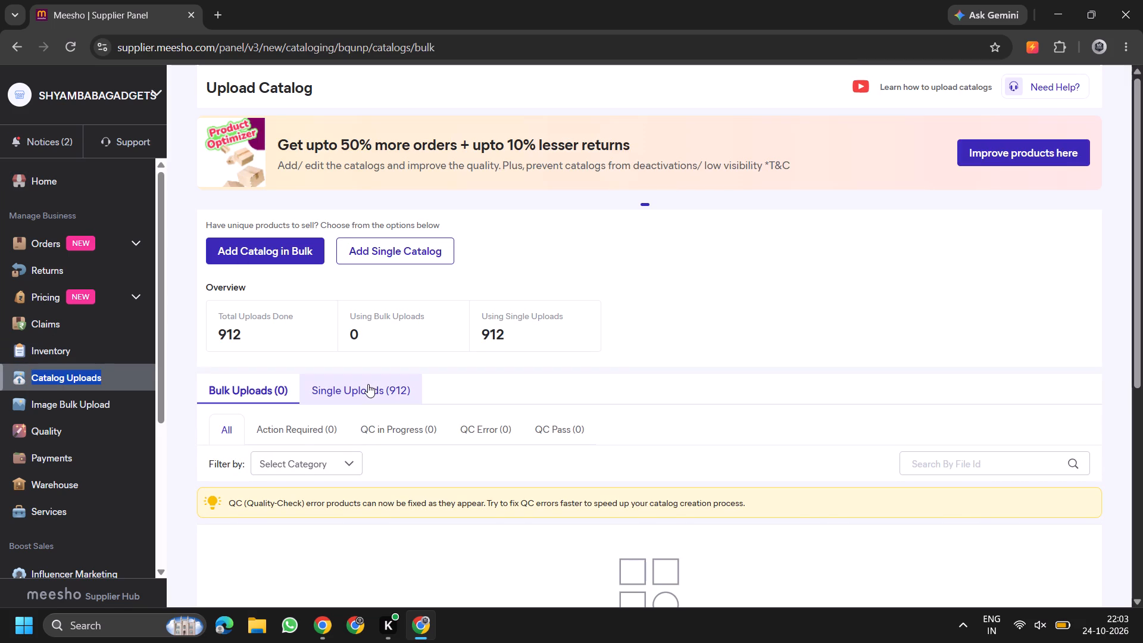
scroll(675, 383, down, 2)
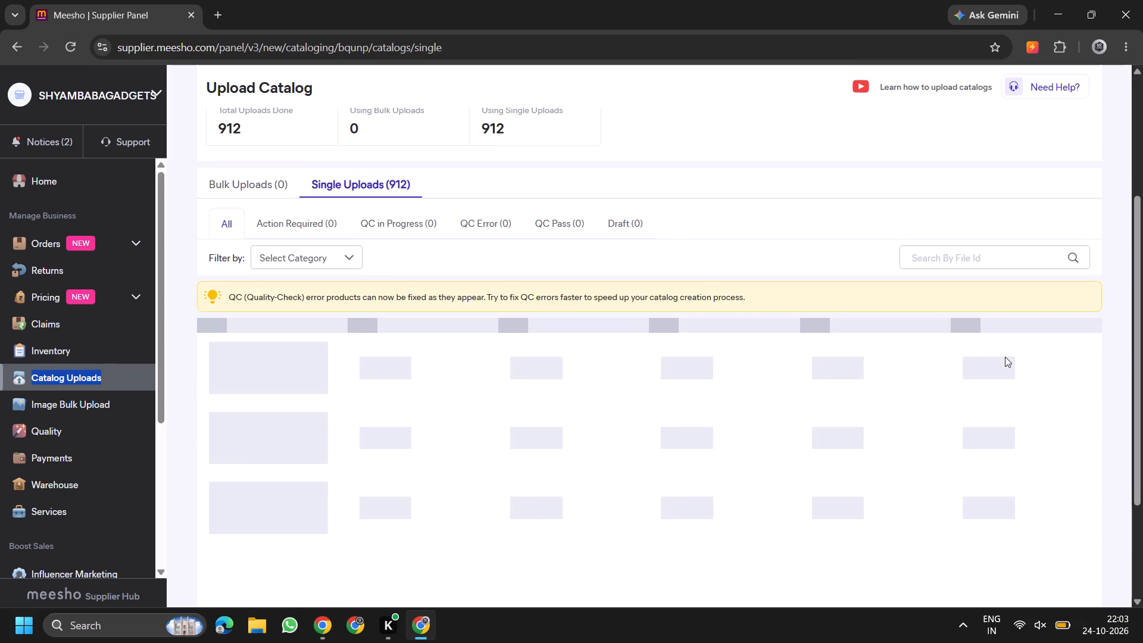
click(997, 373)
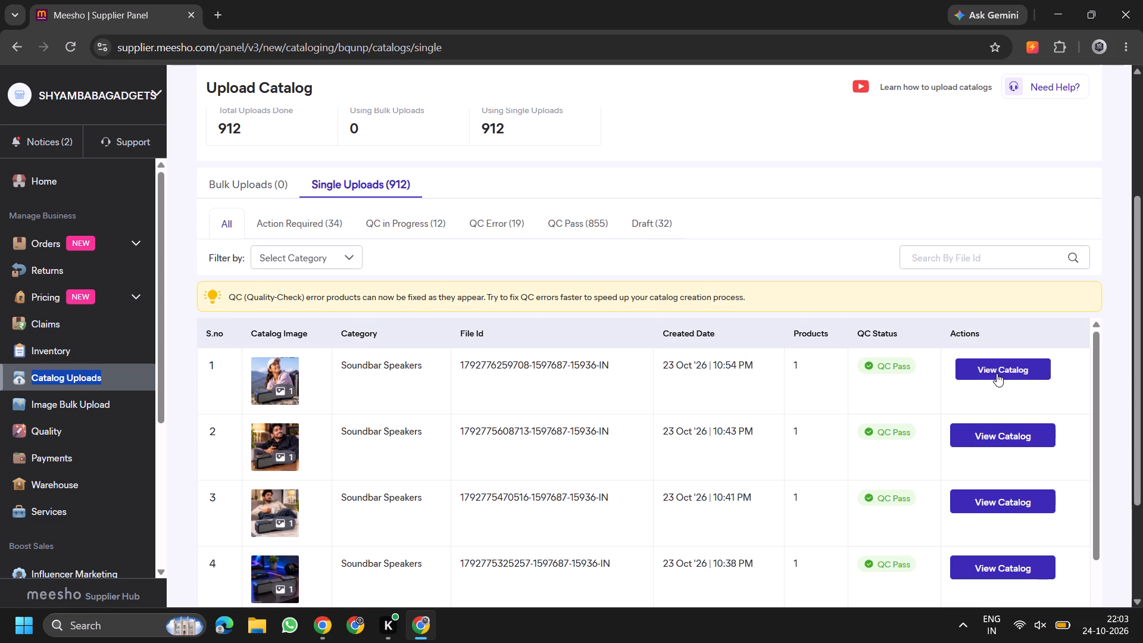
click(700, 364)
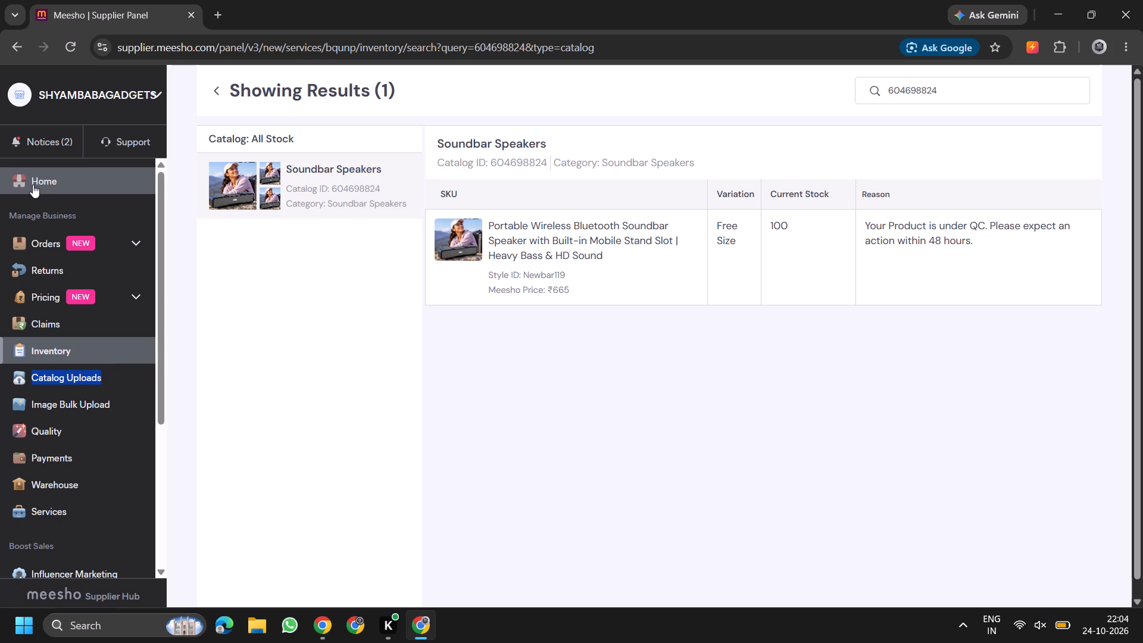
Go back to Catalog Uploads and start a single catalog in the Soundbar Speakers category.
click(33, 185)
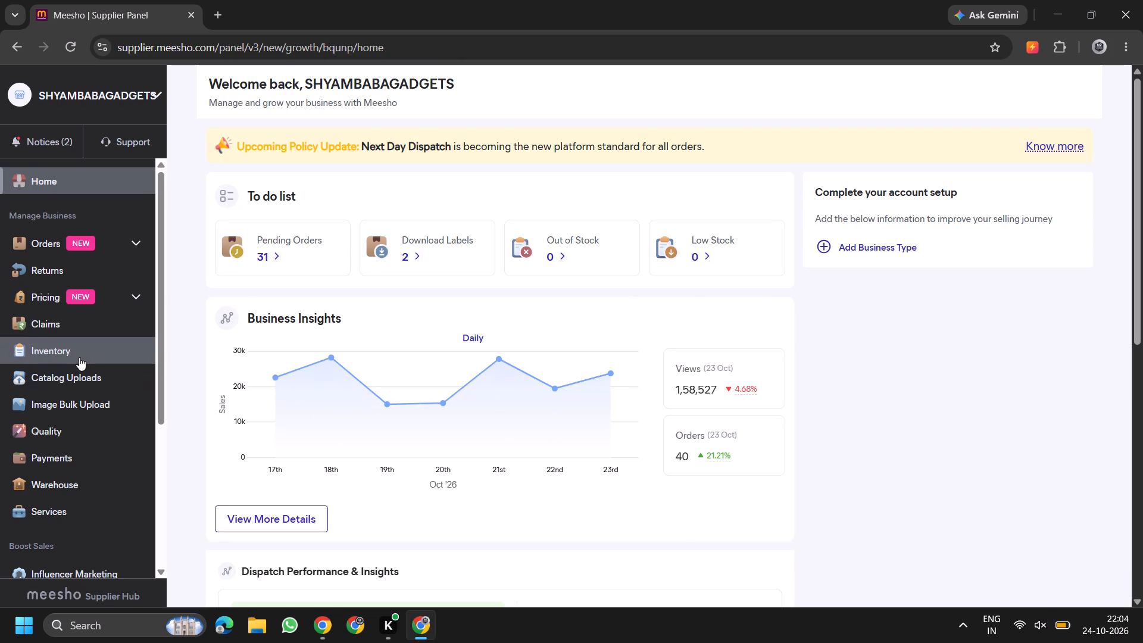
click(68, 382)
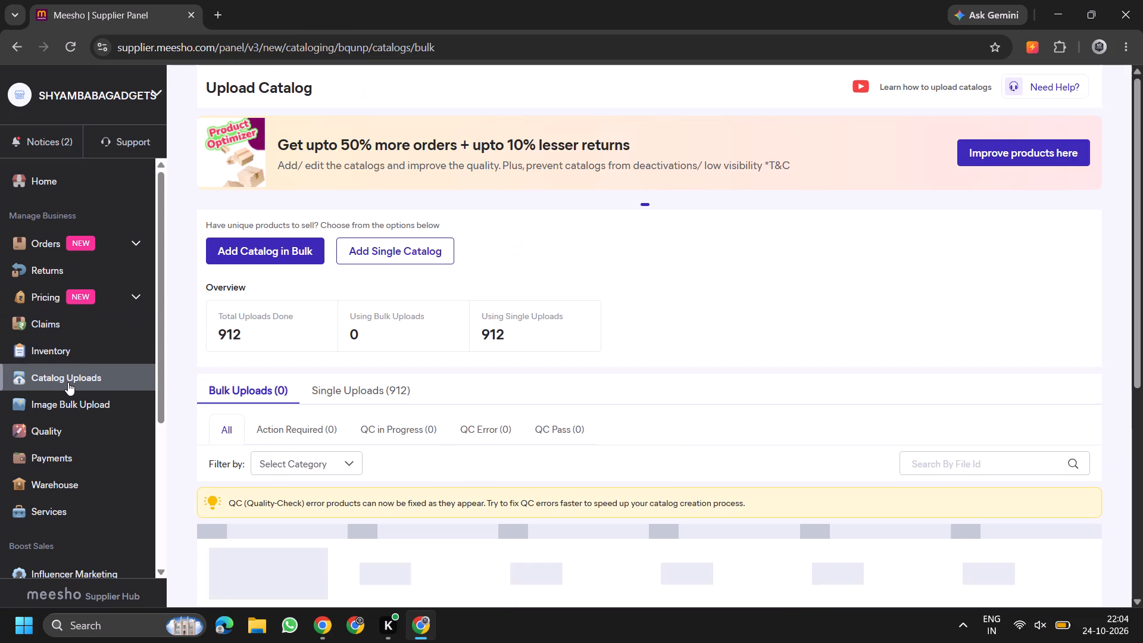
click(374, 263)
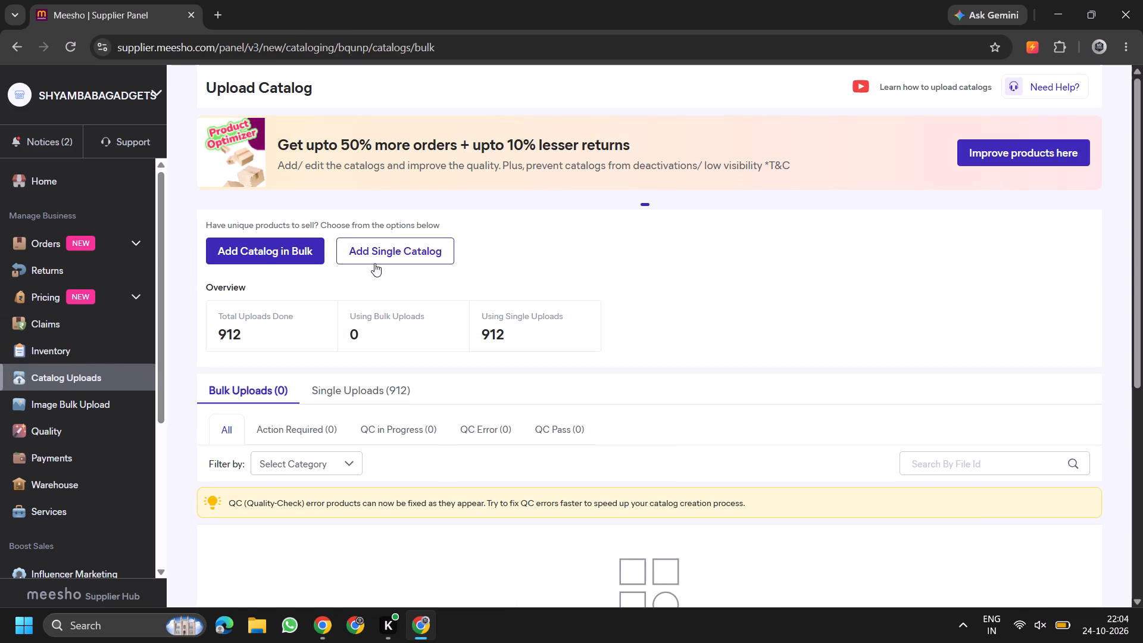
click(408, 248)
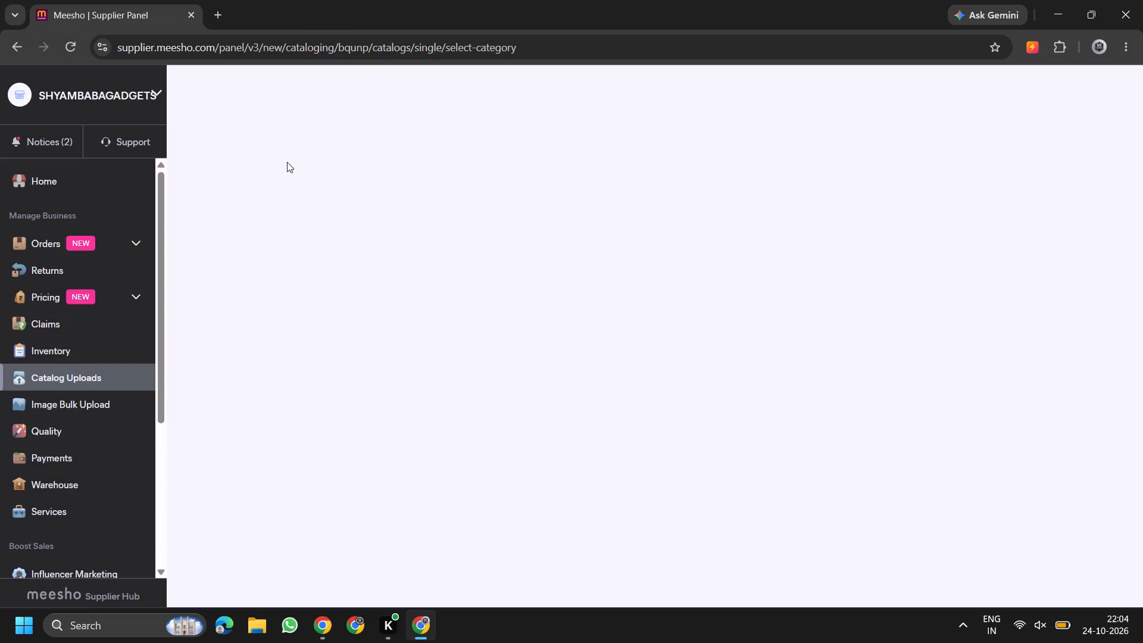
click(346, 248)
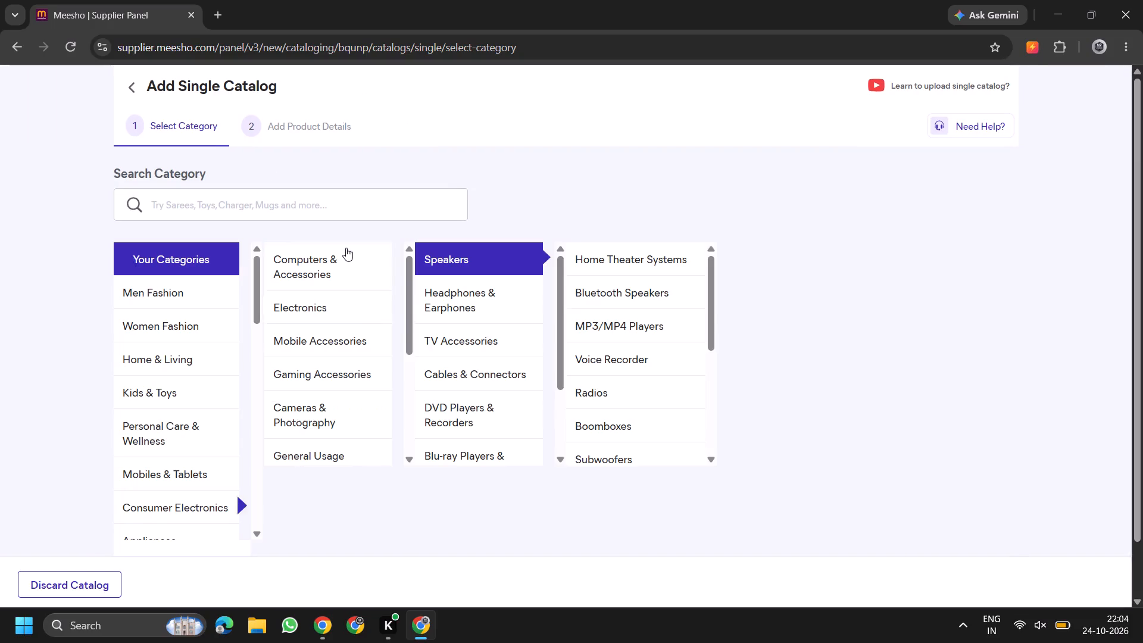
Add Screenshot 2026-10-24 220033.png from the Screenshots folder as the front product image and continue to the product details.
click(903, 499)
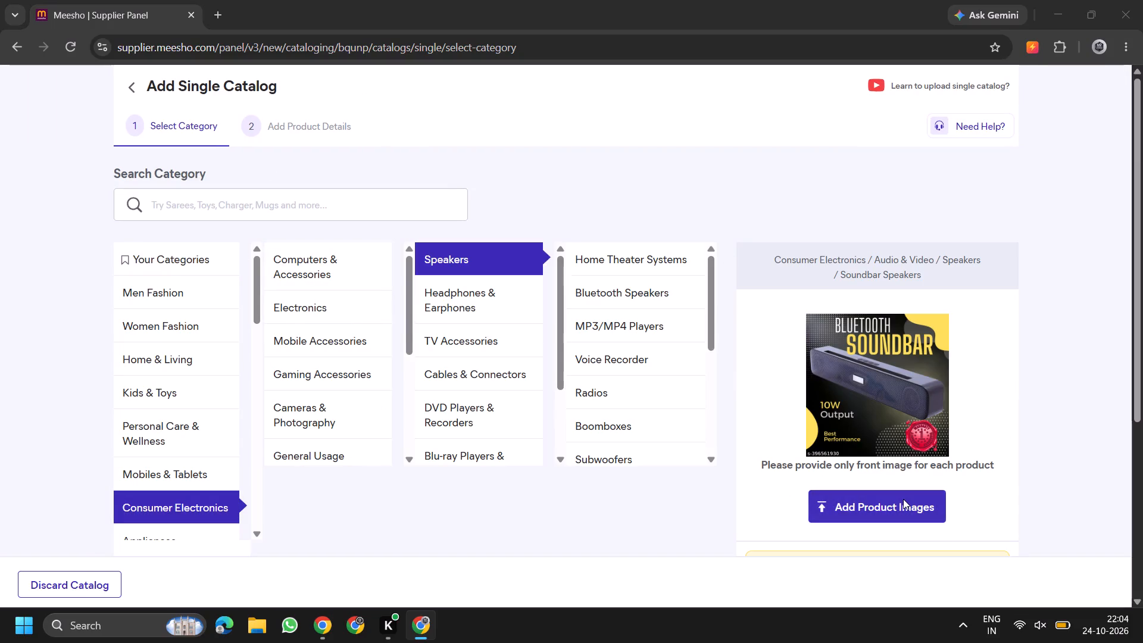
scroll(482, 204, down, 3)
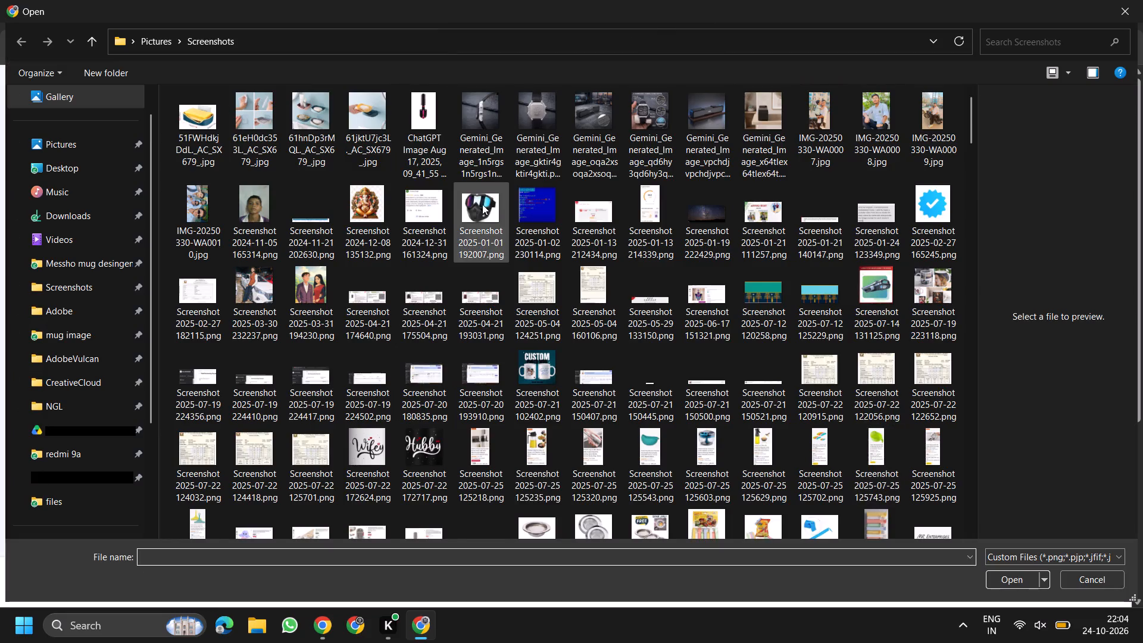
scroll(482, 204, down, 2)
scroll(482, 204, down, 20)
scroll(482, 204, down, 20)
scroll(482, 204, down, 20)
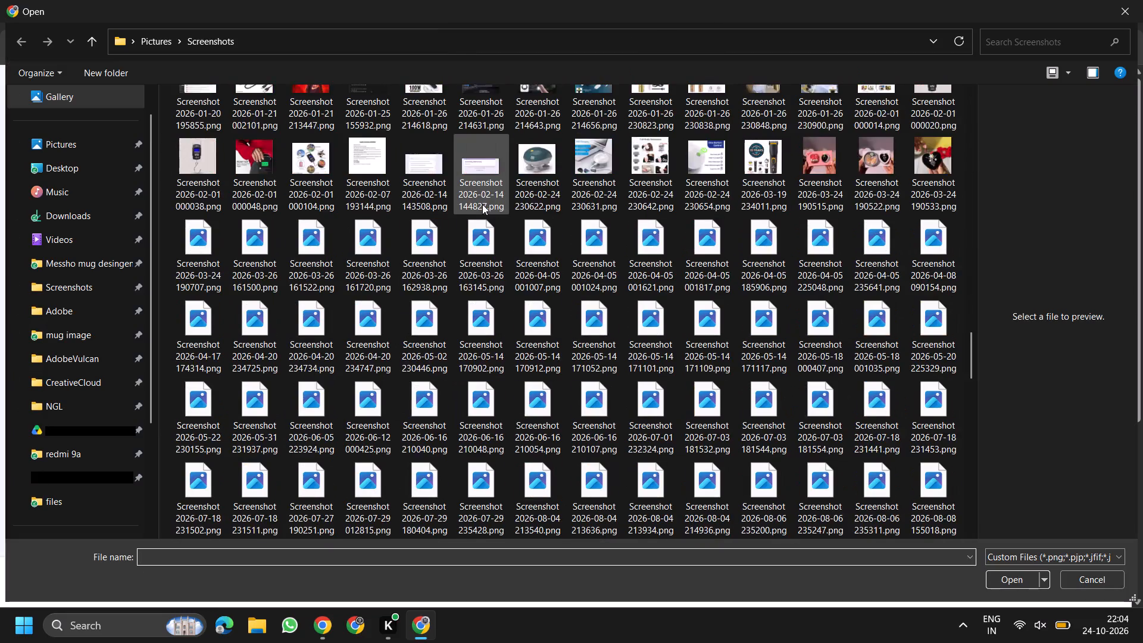
scroll(482, 204, down, 20)
scroll(482, 204, down, 20)
scroll(482, 204, down, 20)
scroll(482, 204, down, 2)
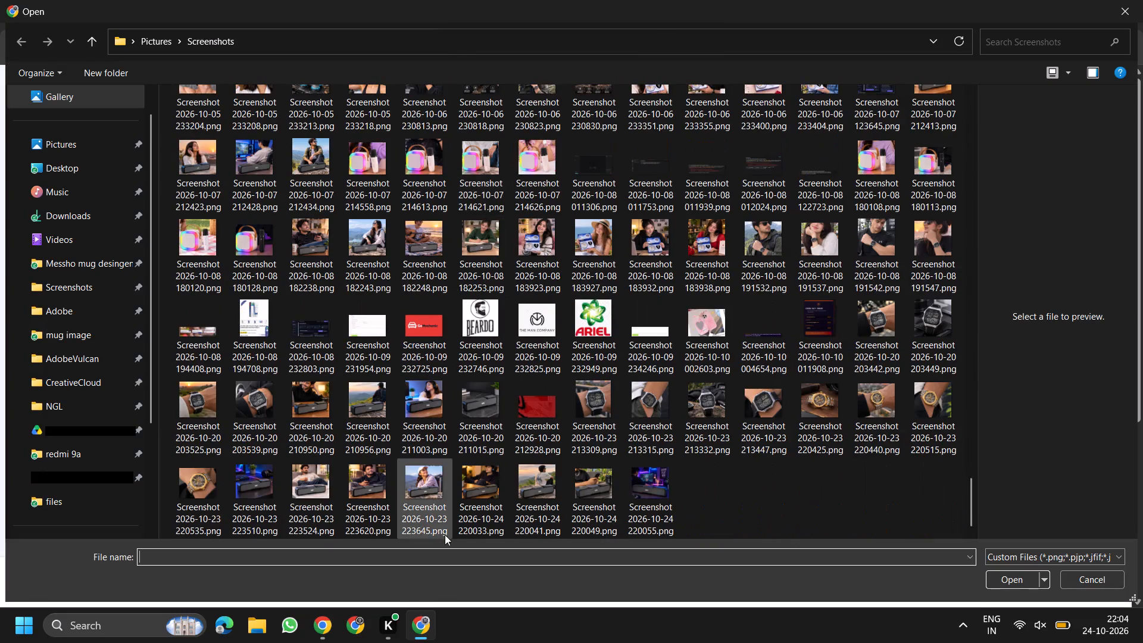
click(477, 468)
double_click(477, 468)
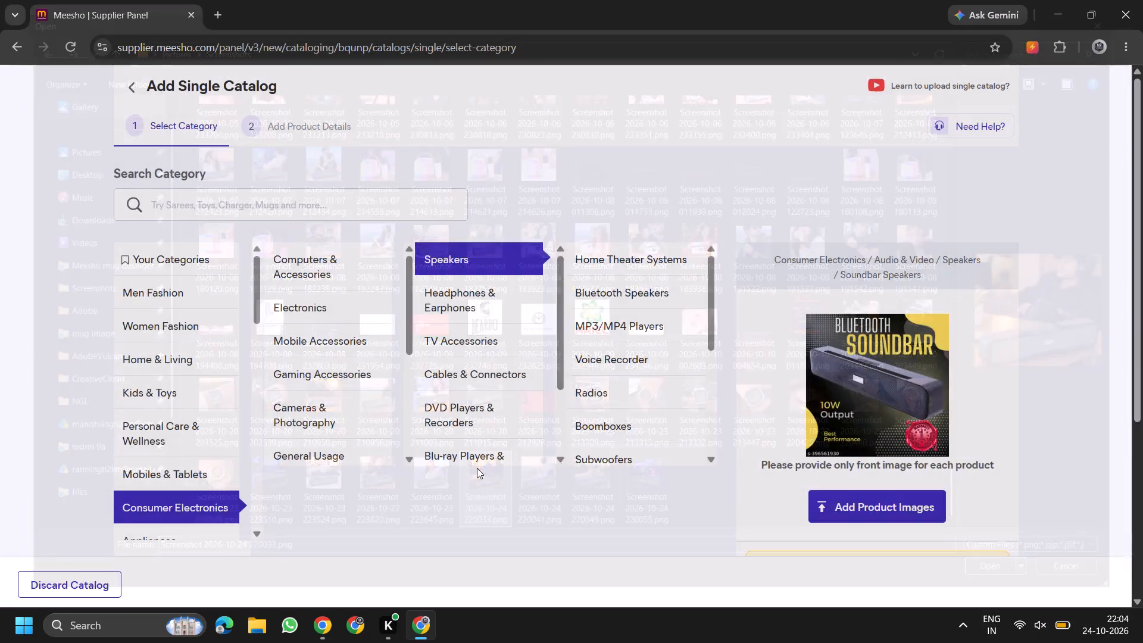
click(808, 527)
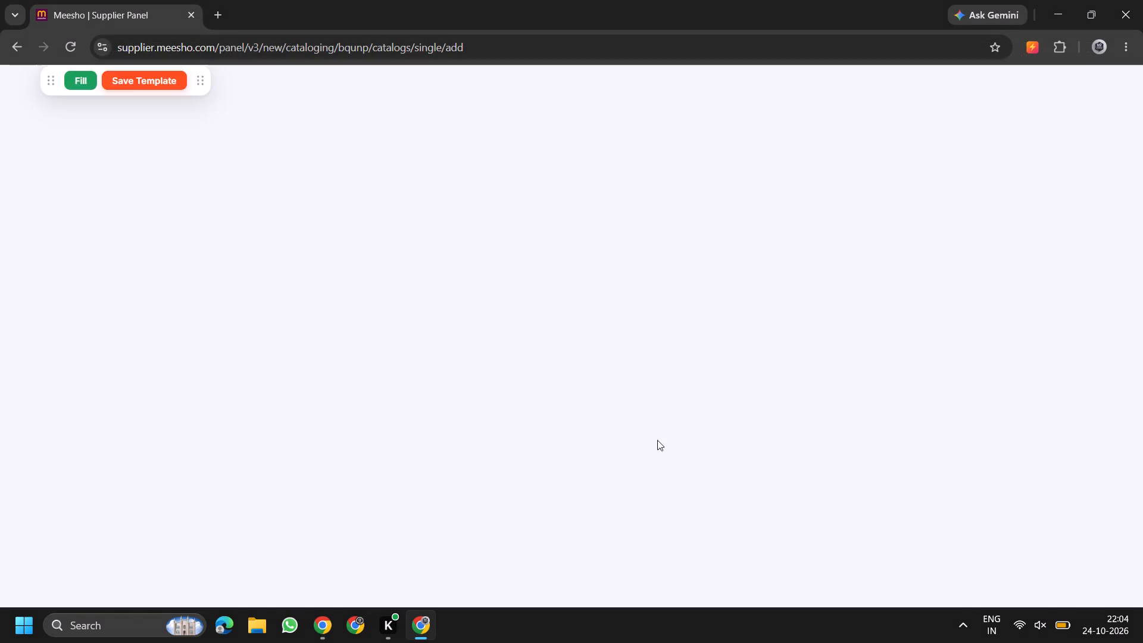
Fill the product details form from the saved template "sanjay newsound bar 740".
click(82, 75)
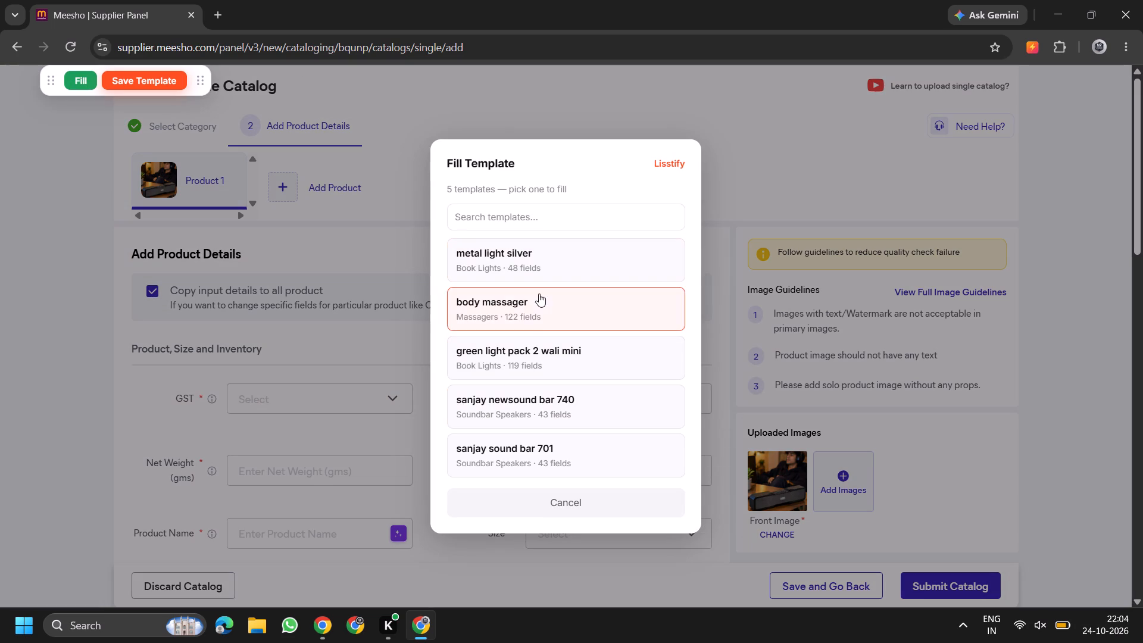
click(535, 391)
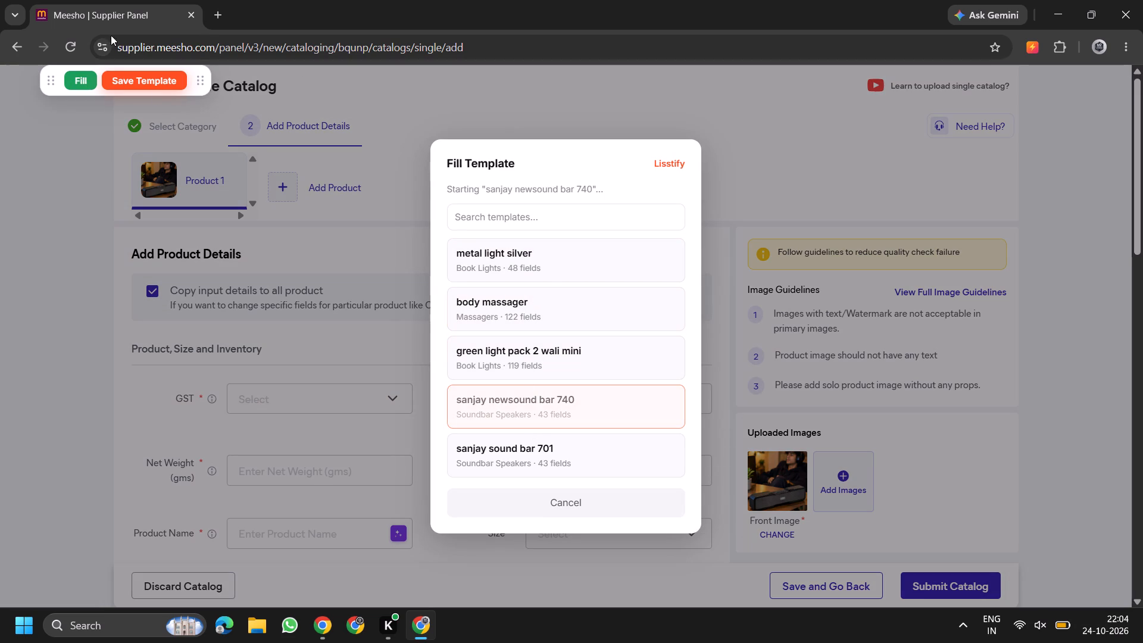
Open supplier.meesho.com in a second browser tab and log in to the supplier panel.
click(224, 13)
key(m)
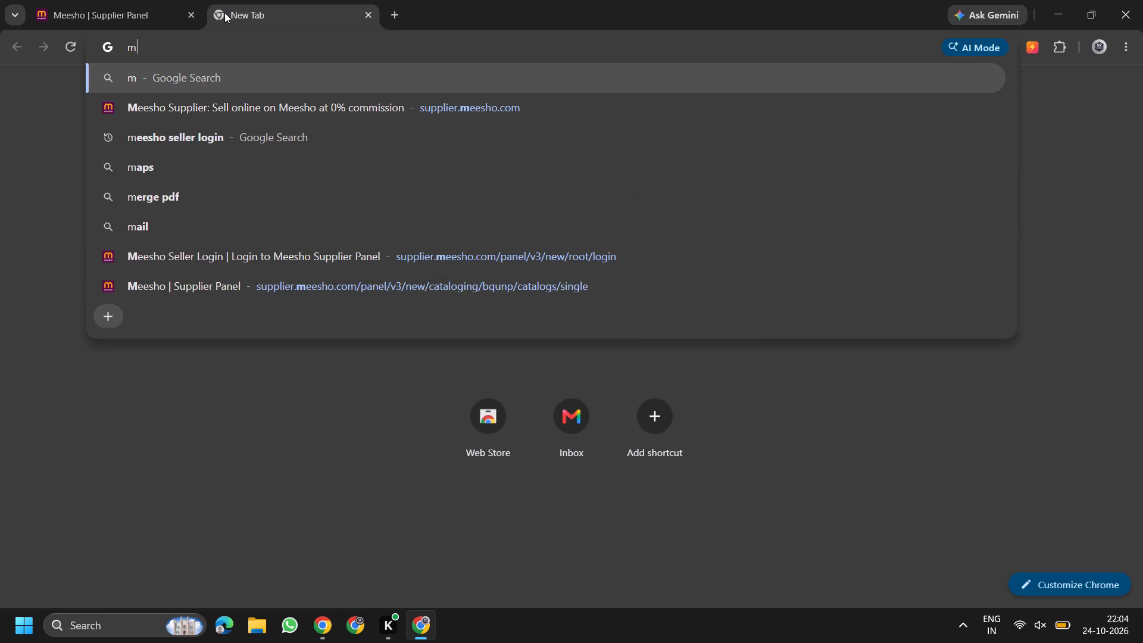
click(228, 112)
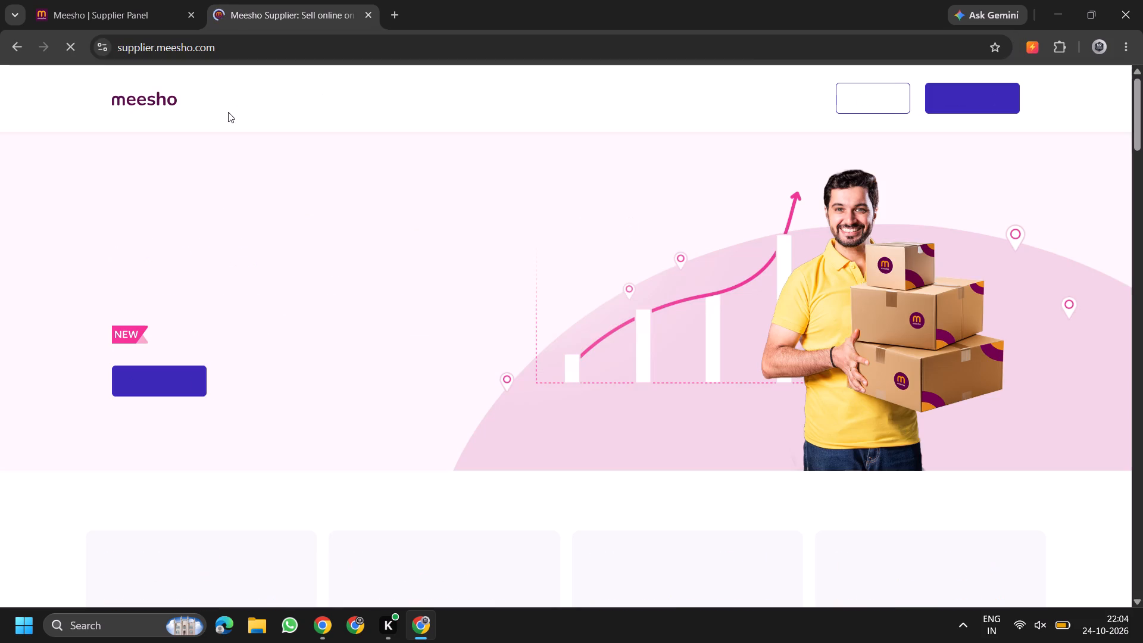
click(879, 87)
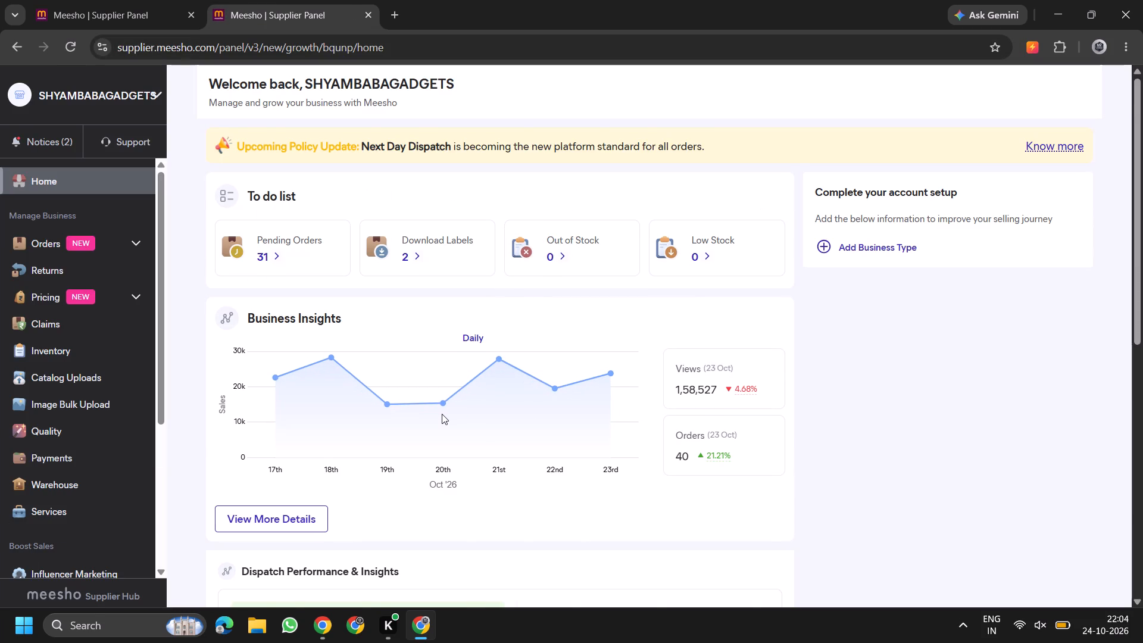
Look up the style ID of the newest Soundbar Speakers catalog through the single uploads in Catalog Uploads.
scroll(442, 414, down, 1)
click(71, 386)
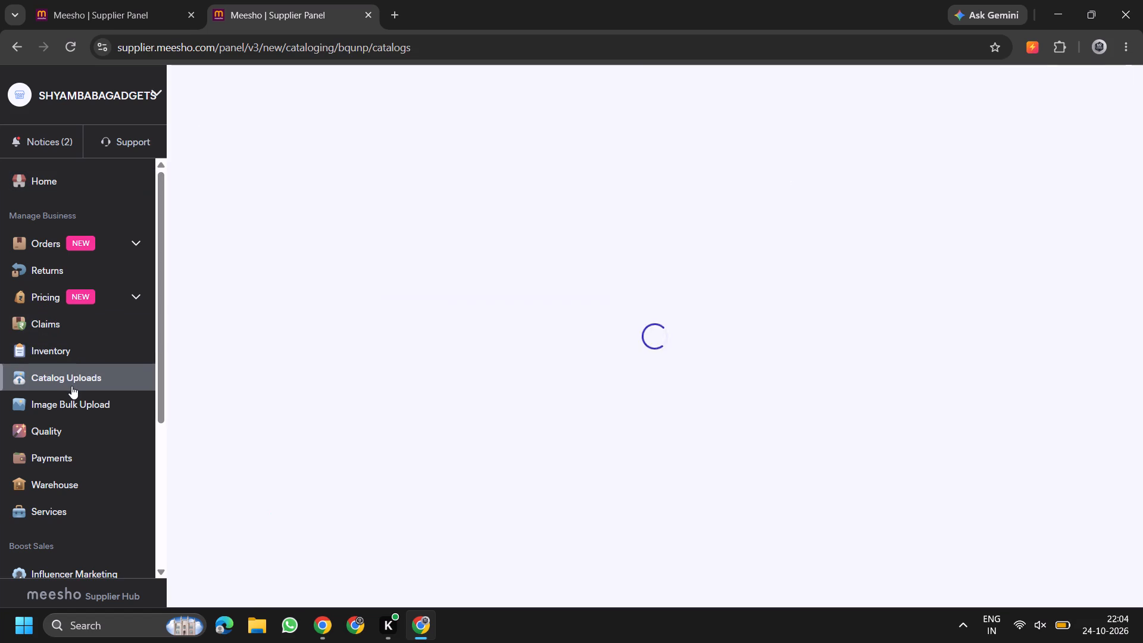
scroll(863, 492, down, 2)
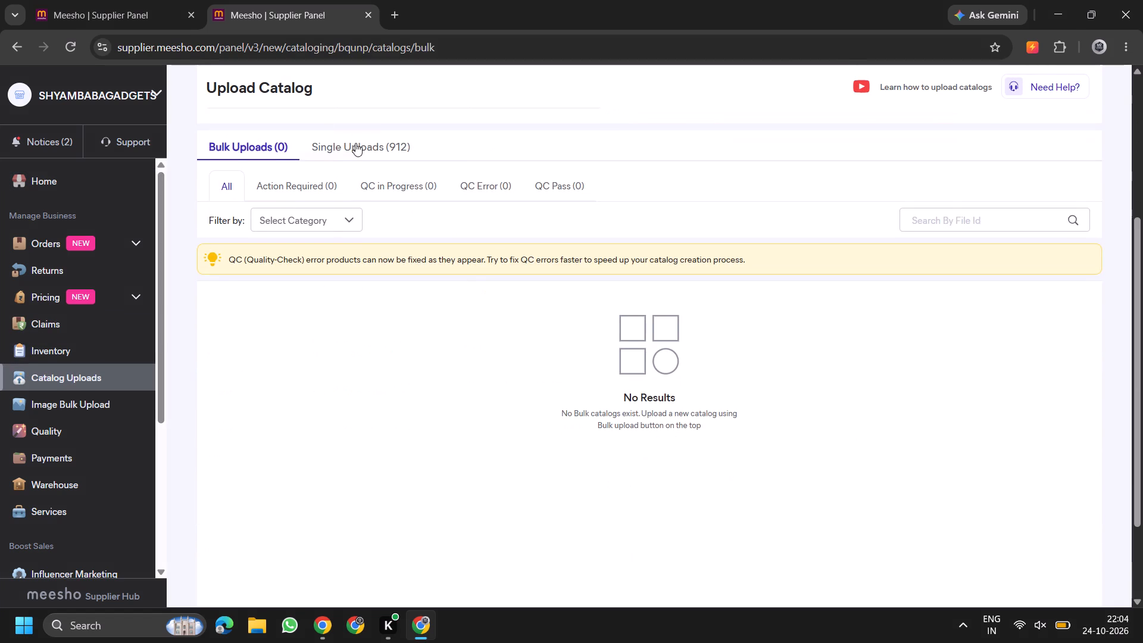
click(371, 149)
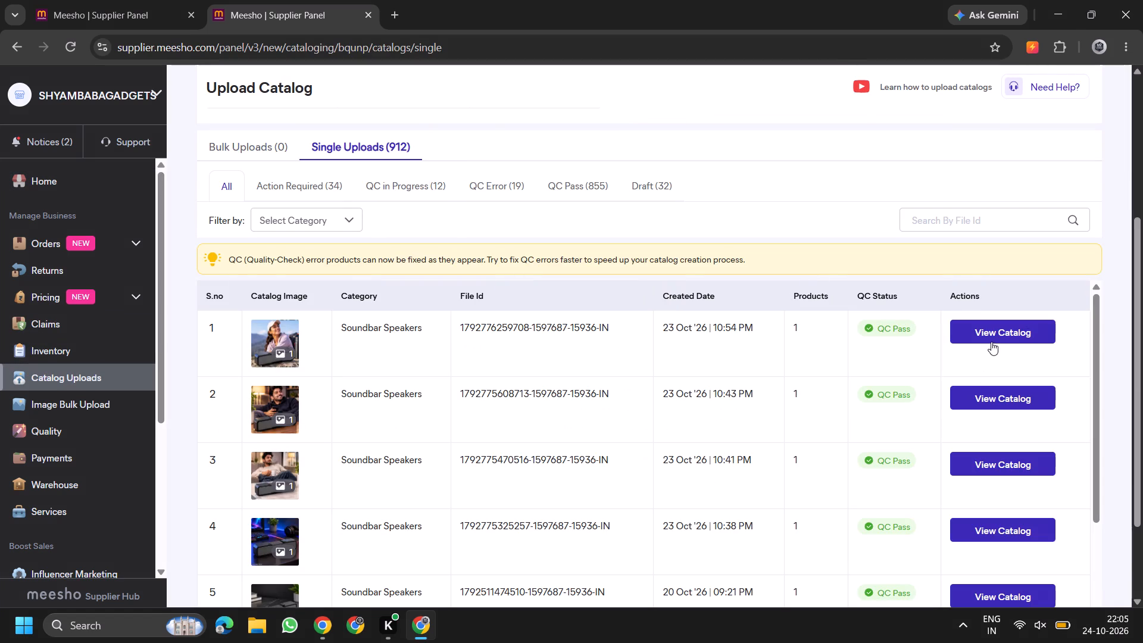
click(991, 342)
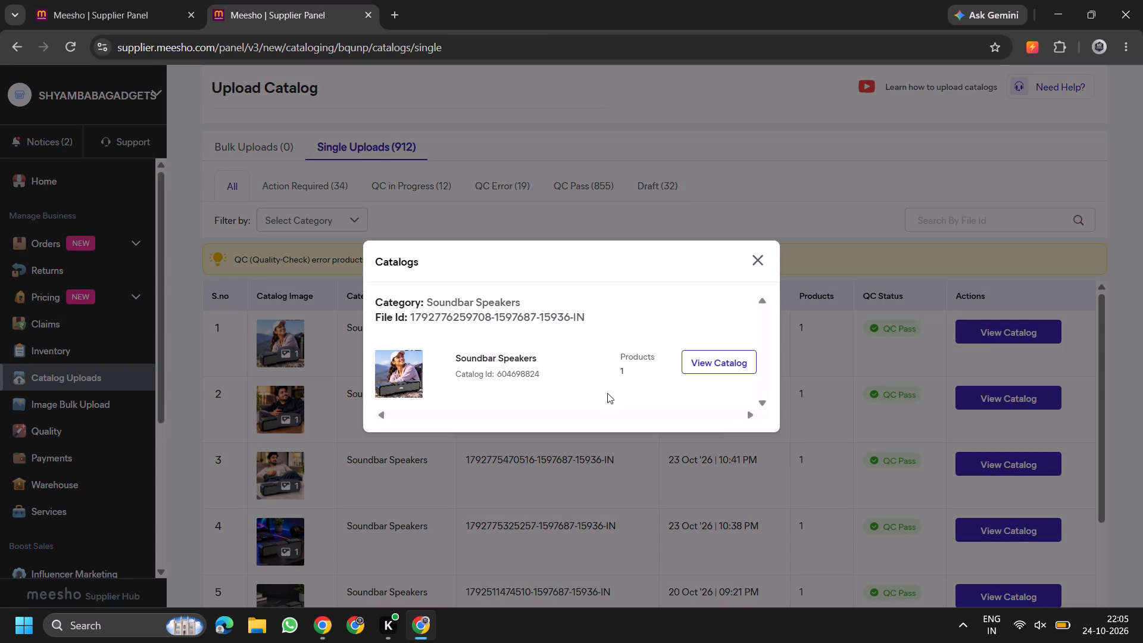
click(701, 366)
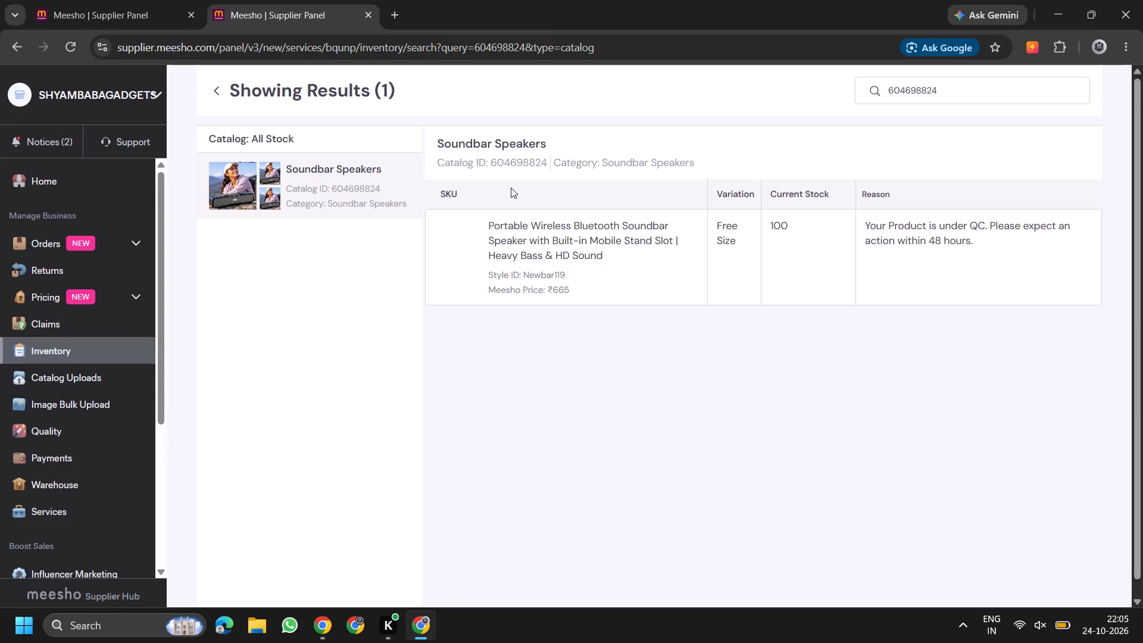
Return to the Add Single Catalog form in the first browser tab.
click(142, 0)
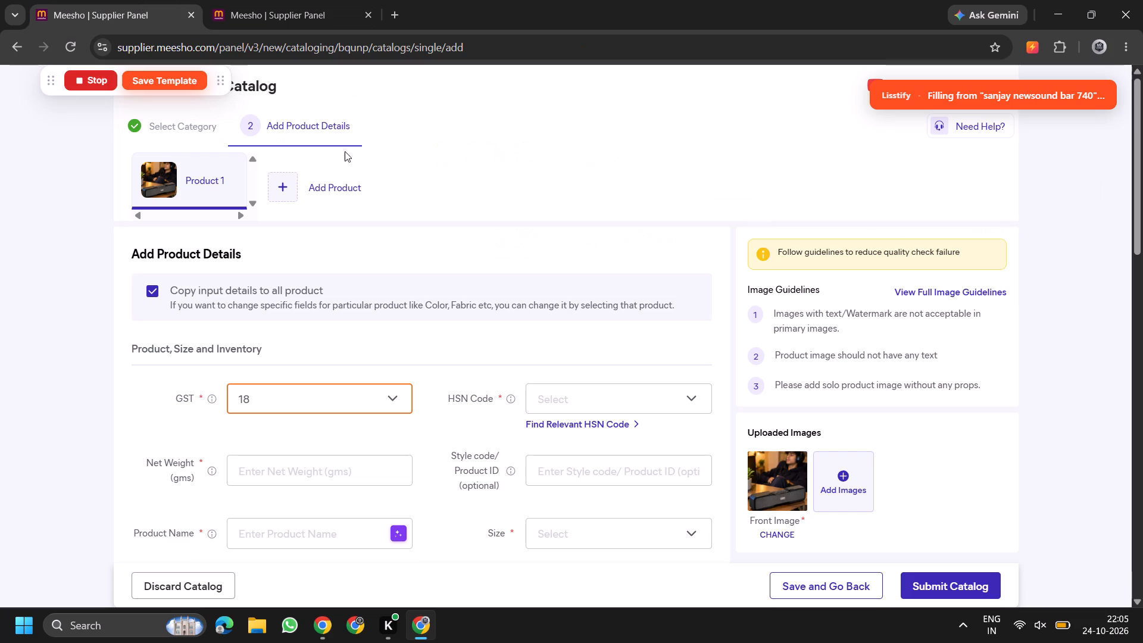
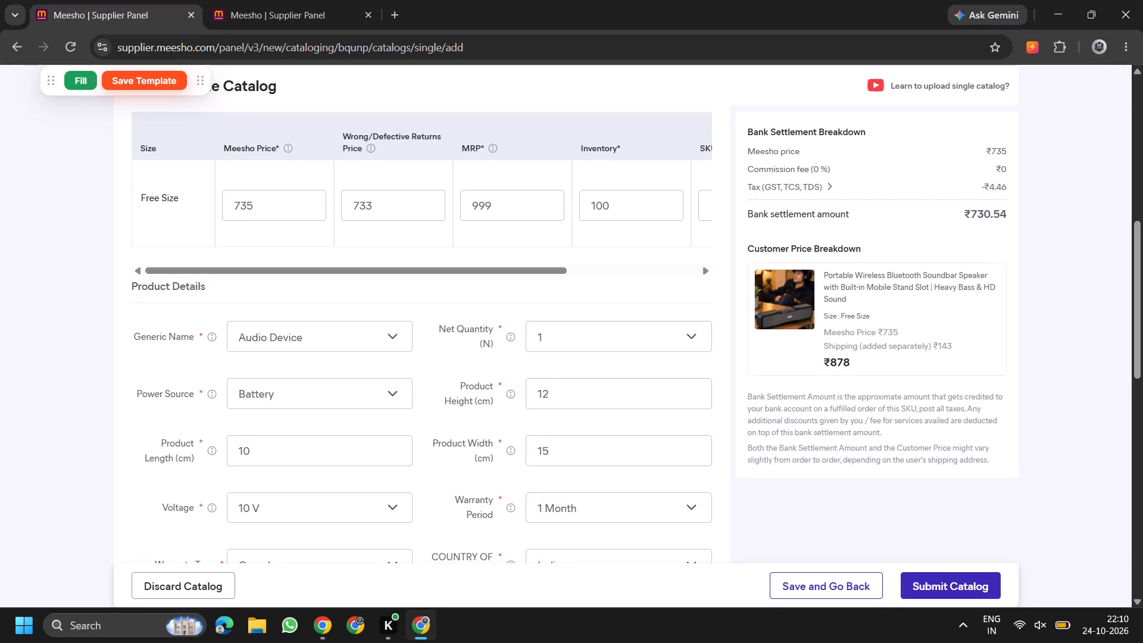
Set the Free Size Meesho Price to 655 and the Wrong/Defective Returns Price to 653.
click(251, 209)
click(246, 208)
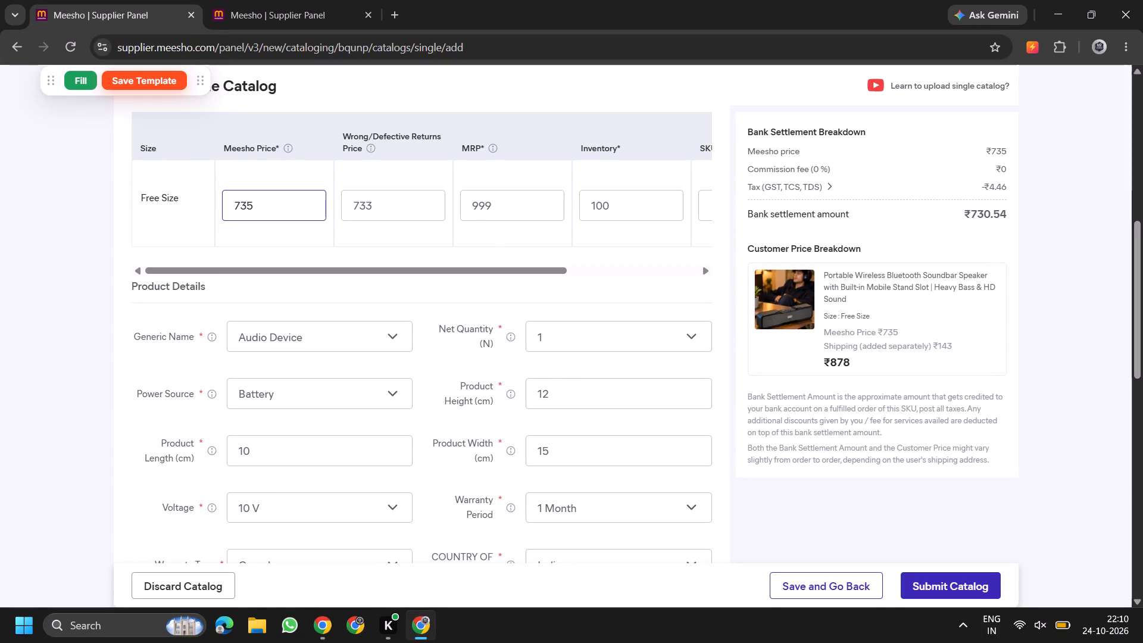
key(BackSpace)
key(BackSpace)
key(BackSpace)
key(Right)
key(Clear)
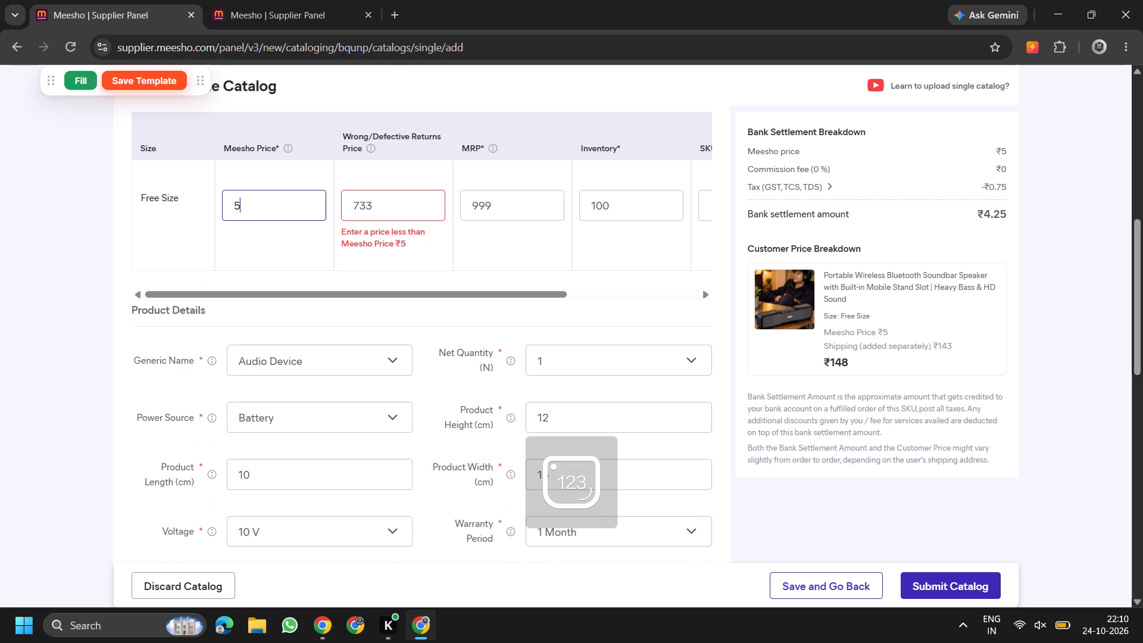
key(Left)
text(65)
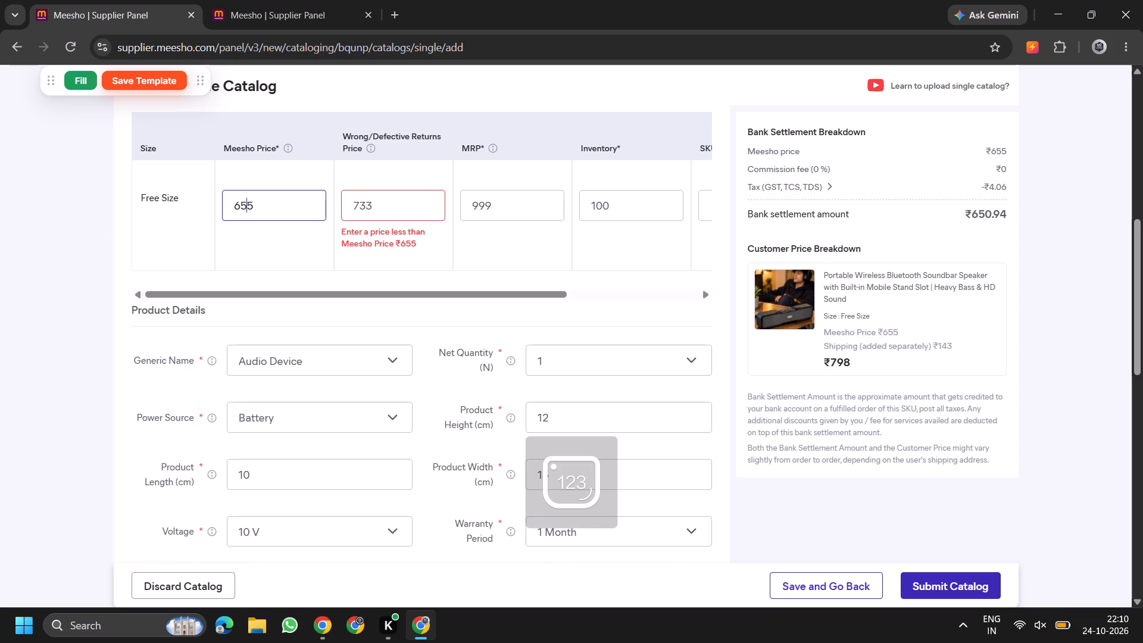
click(357, 201)
key(Right)
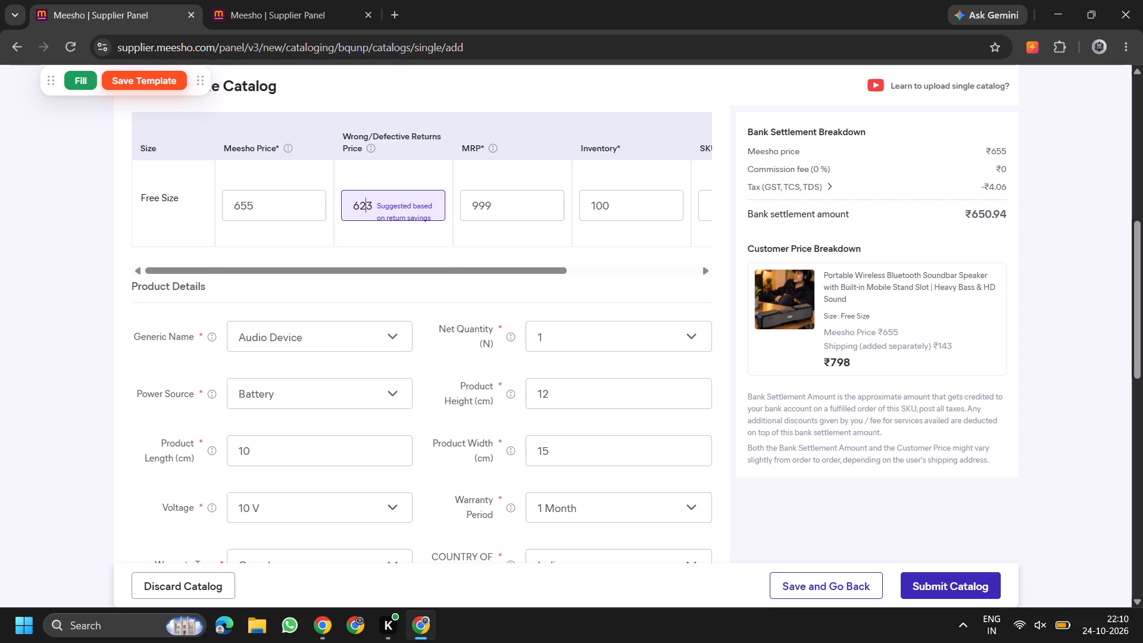
key(BackSpace)
key(5)
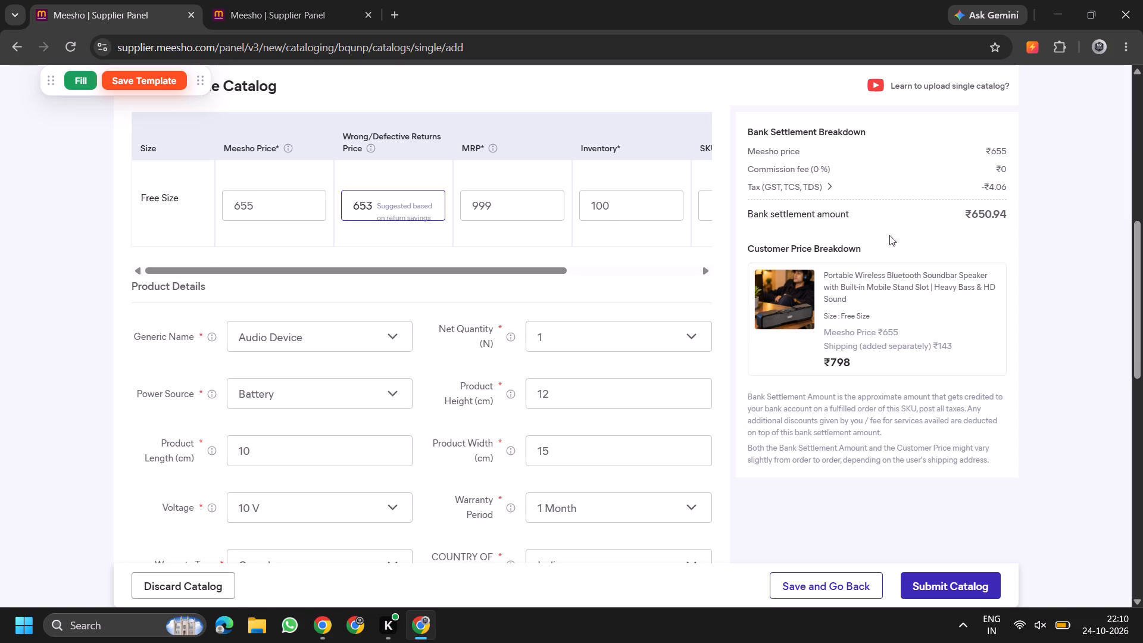
Change the Style code/Product ID to Newbar20.
scroll(941, 204, up, 2)
click(941, 204)
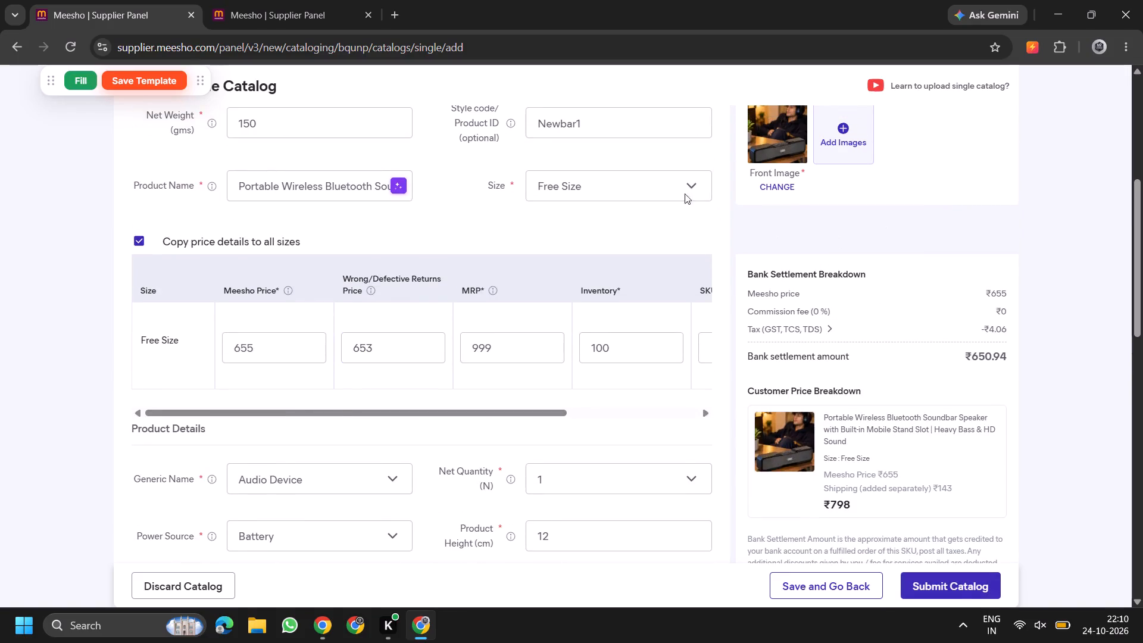
click(599, 129)
key(BackSpace)
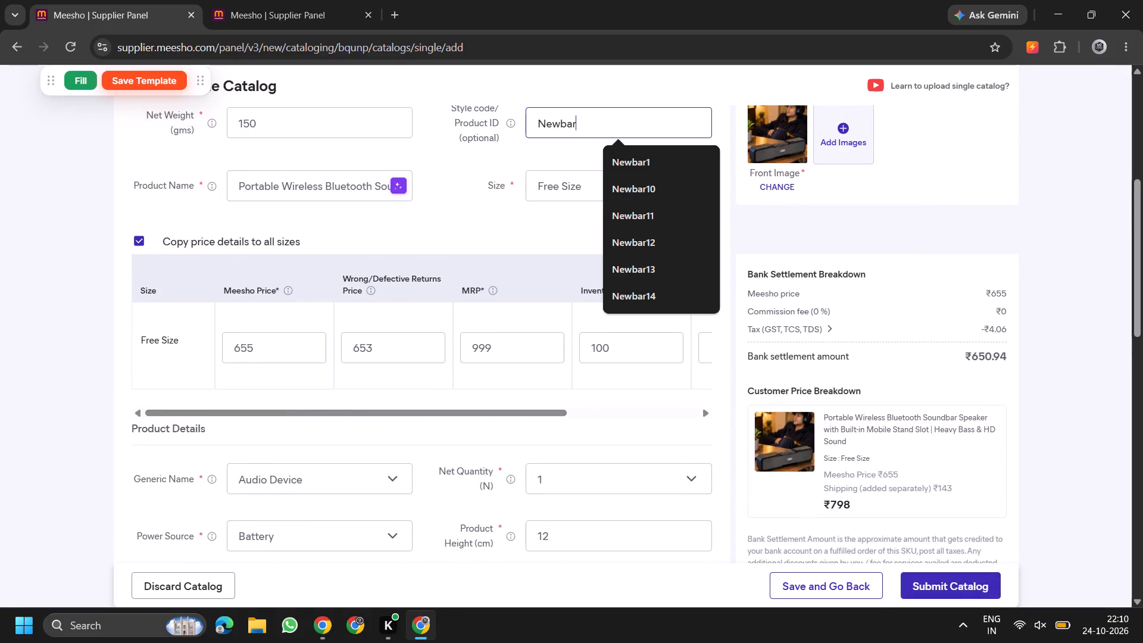
text(20)
Add the Gemini-generated images starting oqa2xs, vpchdj and x64tlex from the Screenshots folder as Images 2, 3 and 4.
click(858, 153)
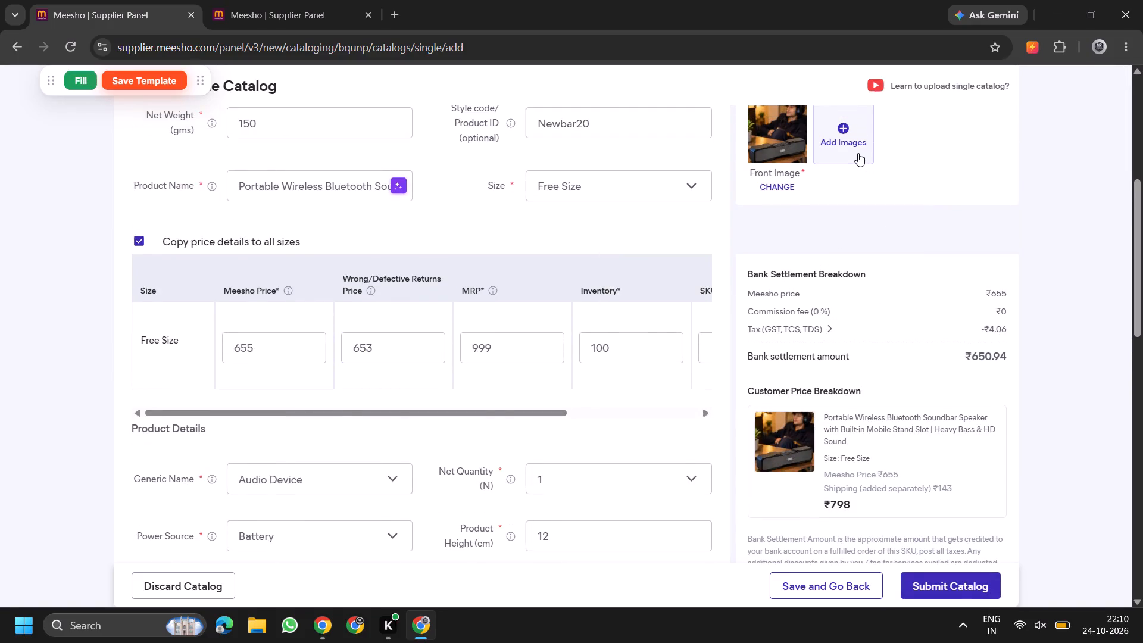
scroll(498, 304, down, 2)
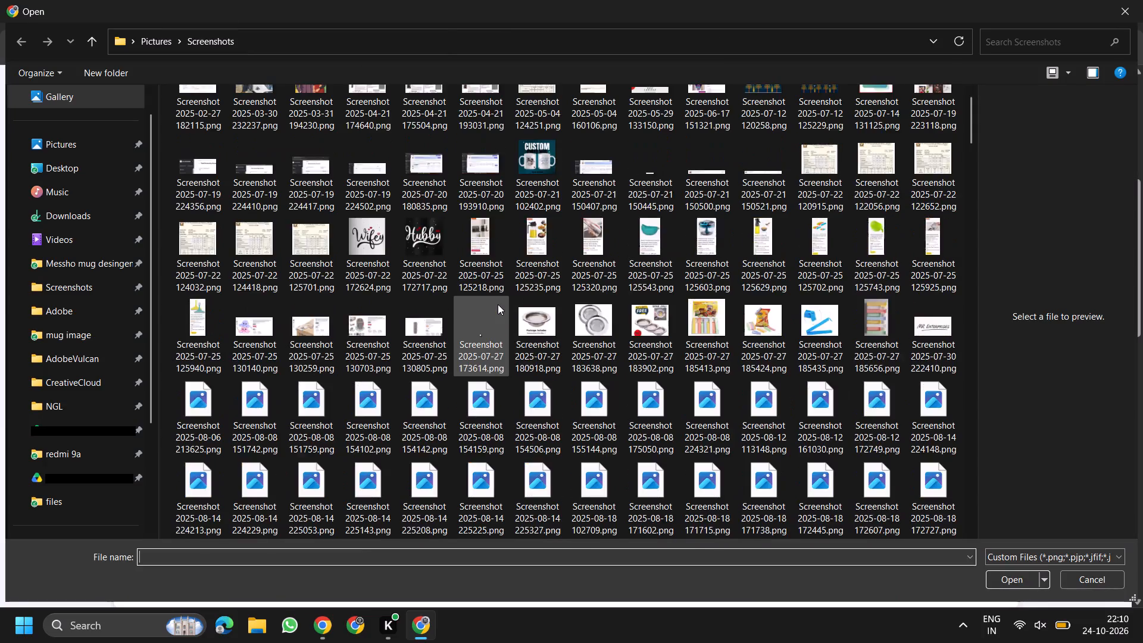
scroll(498, 304, down, 8)
scroll(498, 304, down, 20)
scroll(498, 304, down, 3)
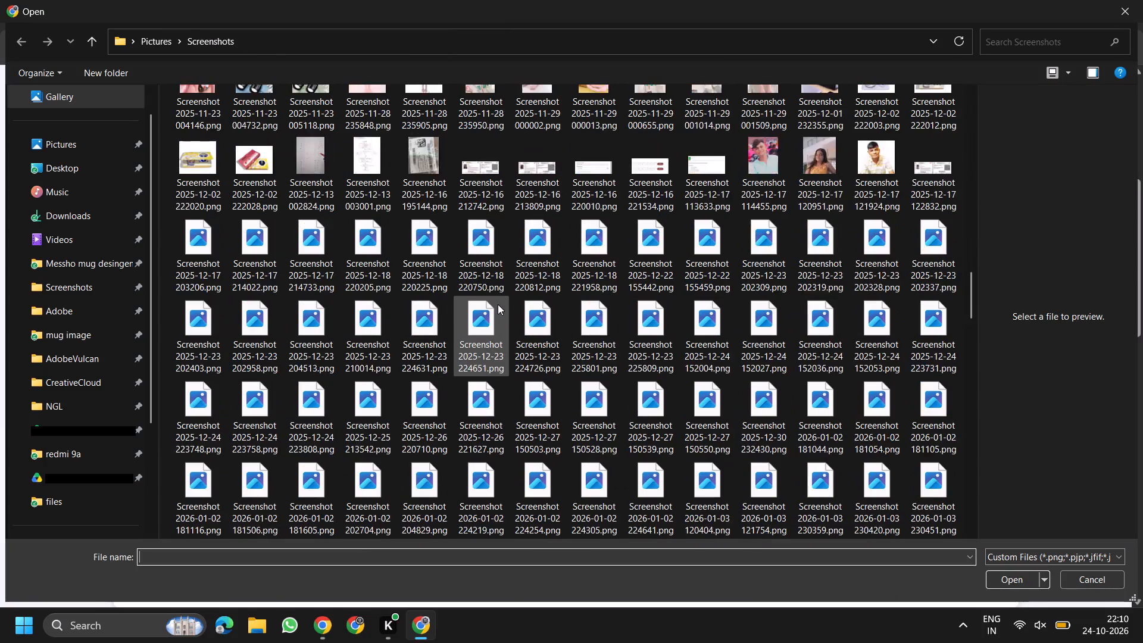
scroll(498, 304, down, 20)
scroll(498, 304, down, 20)
scroll(498, 304, down, 6)
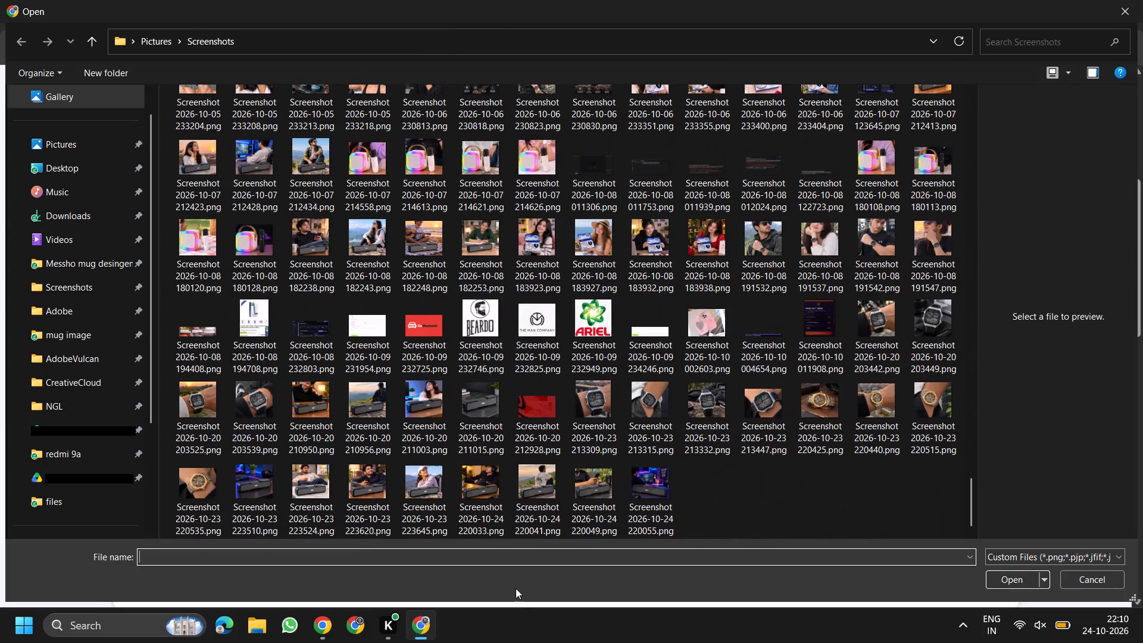
scroll(446, 368, up, 20)
scroll(446, 368, up, 20)
scroll(446, 368, up, 20)
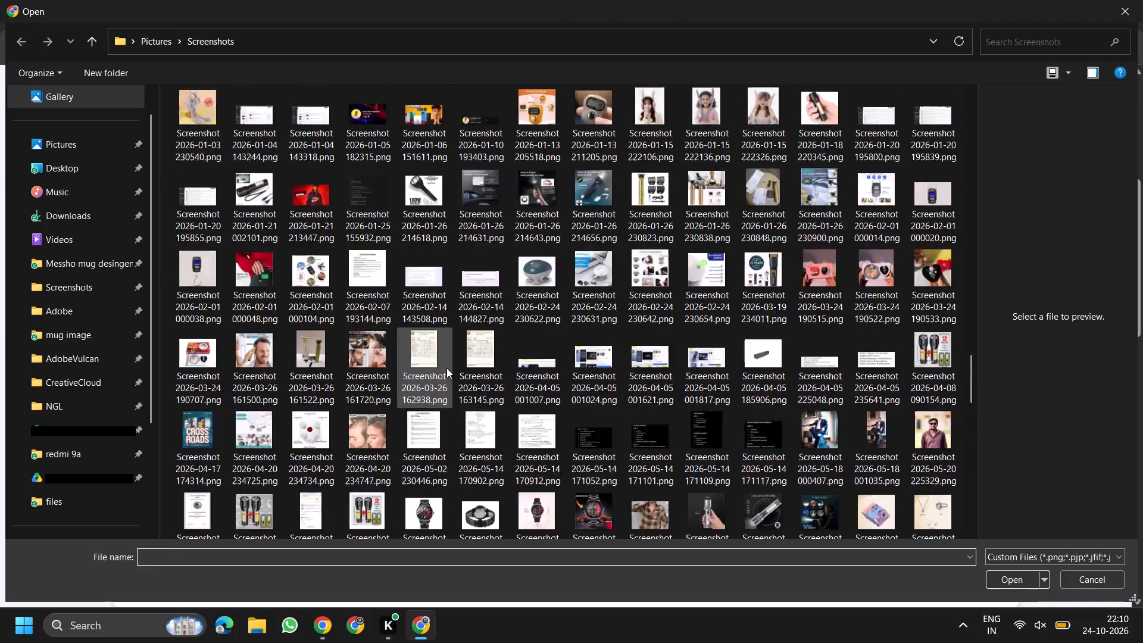
scroll(446, 368, up, 20)
scroll(446, 368, up, 20)
scroll(446, 368, up, 20)
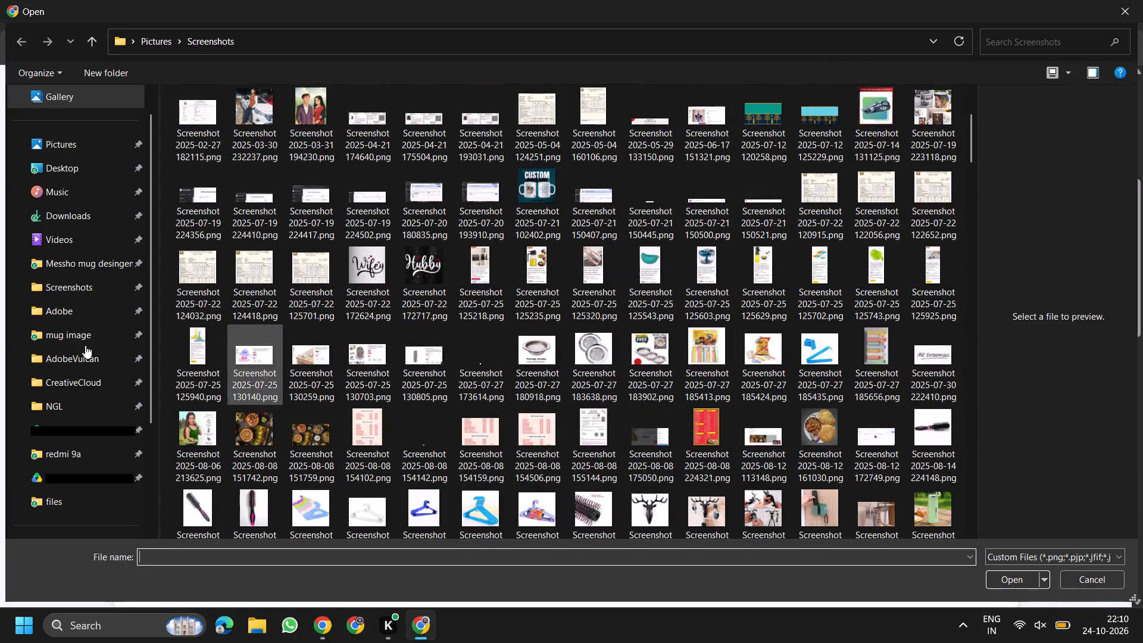
click(59, 273)
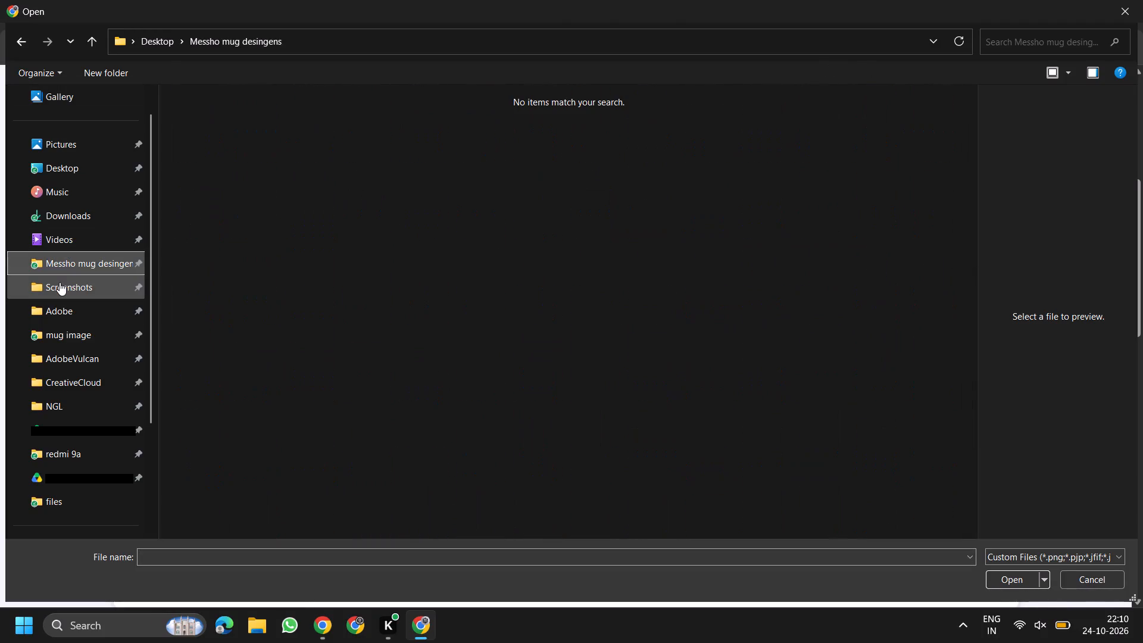
click(60, 282)
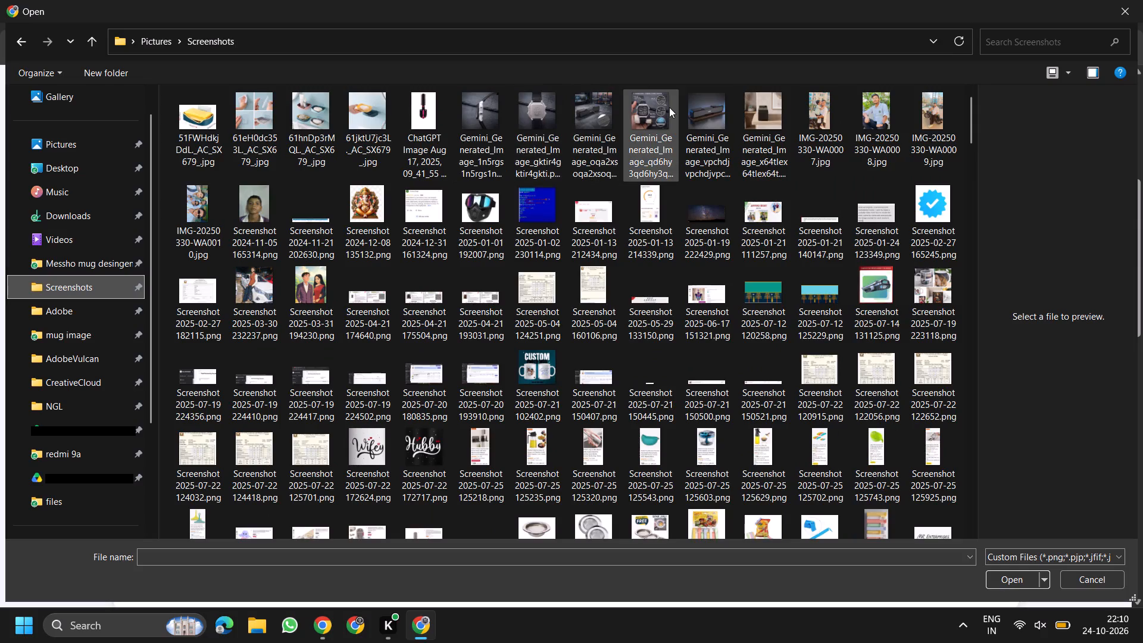
ctrl+click(721, 98)
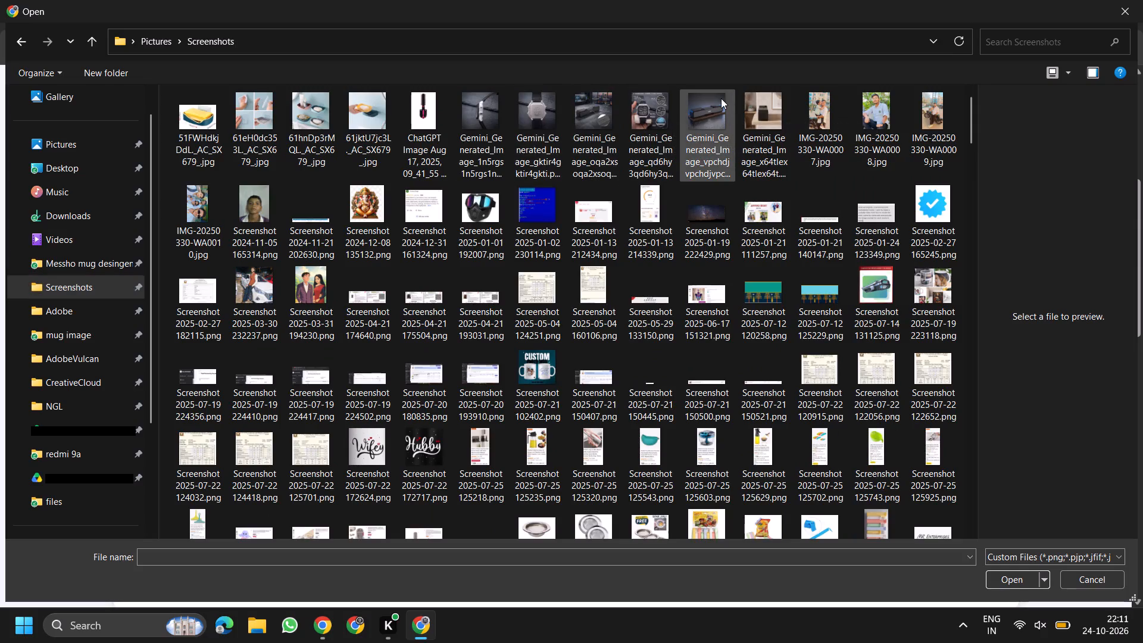
ctrl+click(619, 129)
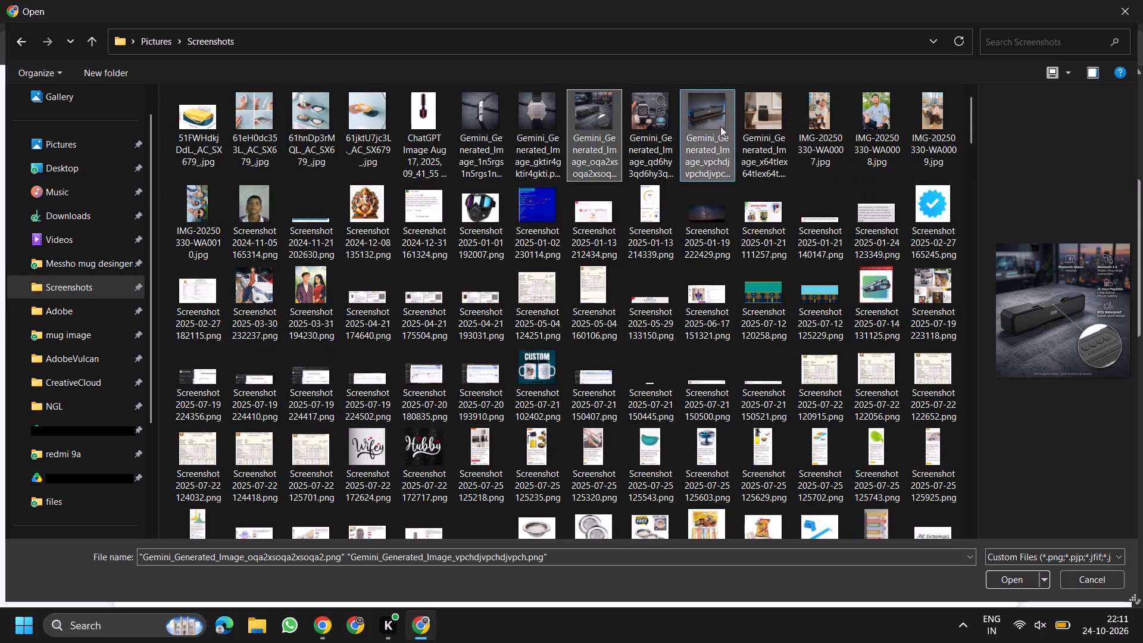
click(720, 126)
click(707, 125)
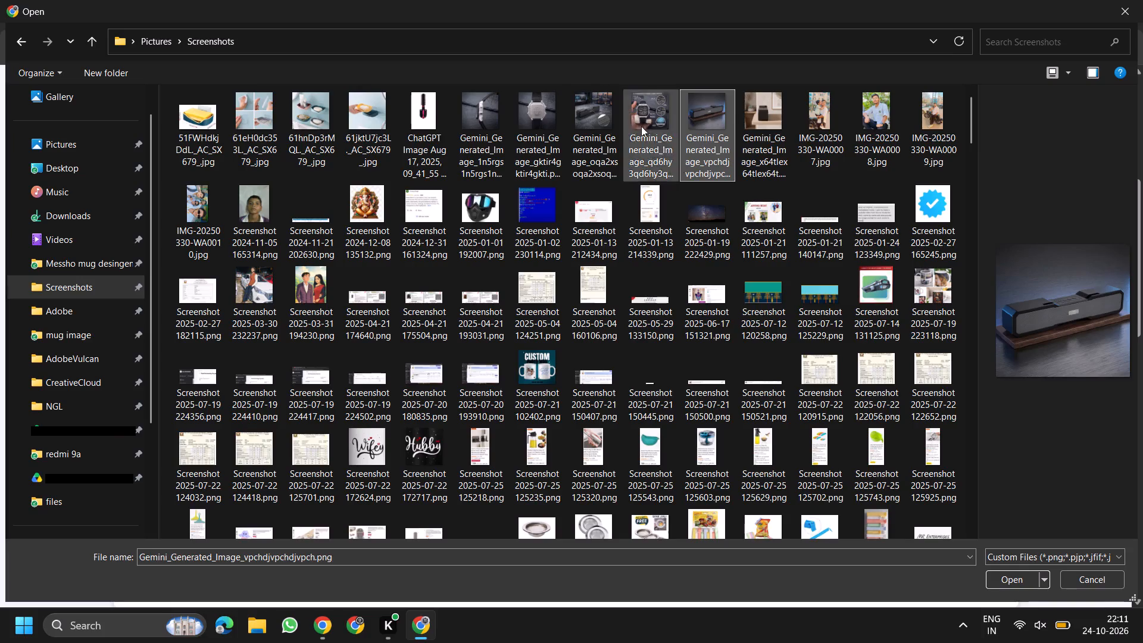
click(587, 123)
ctrl+click(587, 123)
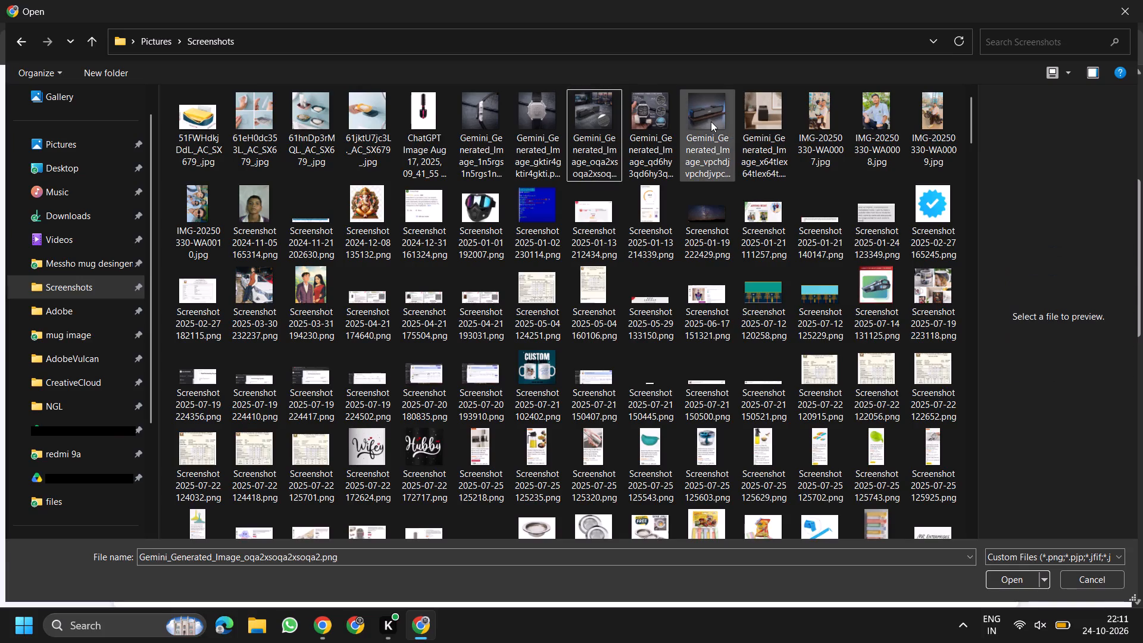
ctrl+click(711, 121)
click(586, 113)
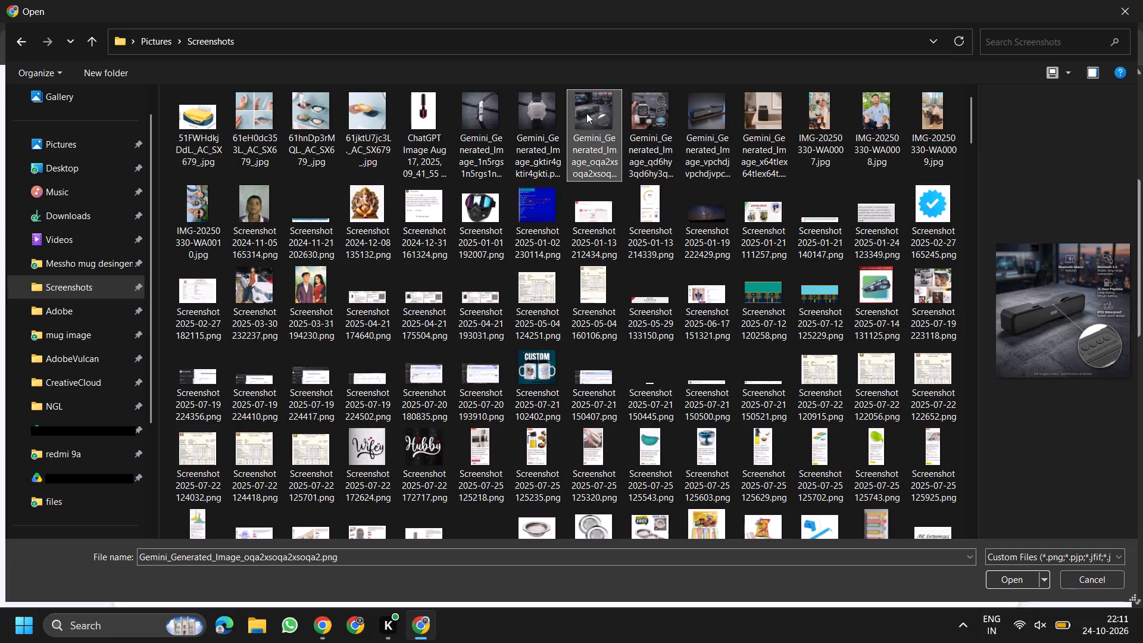
ctrl+click(700, 102)
ctrl+click(763, 126)
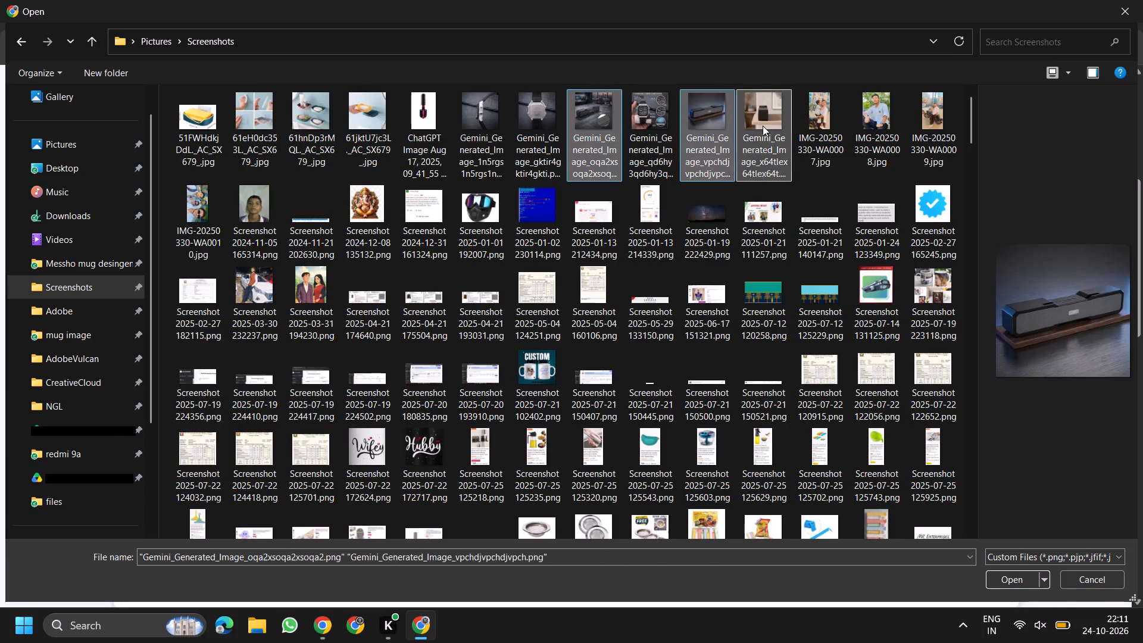
click(1017, 584)
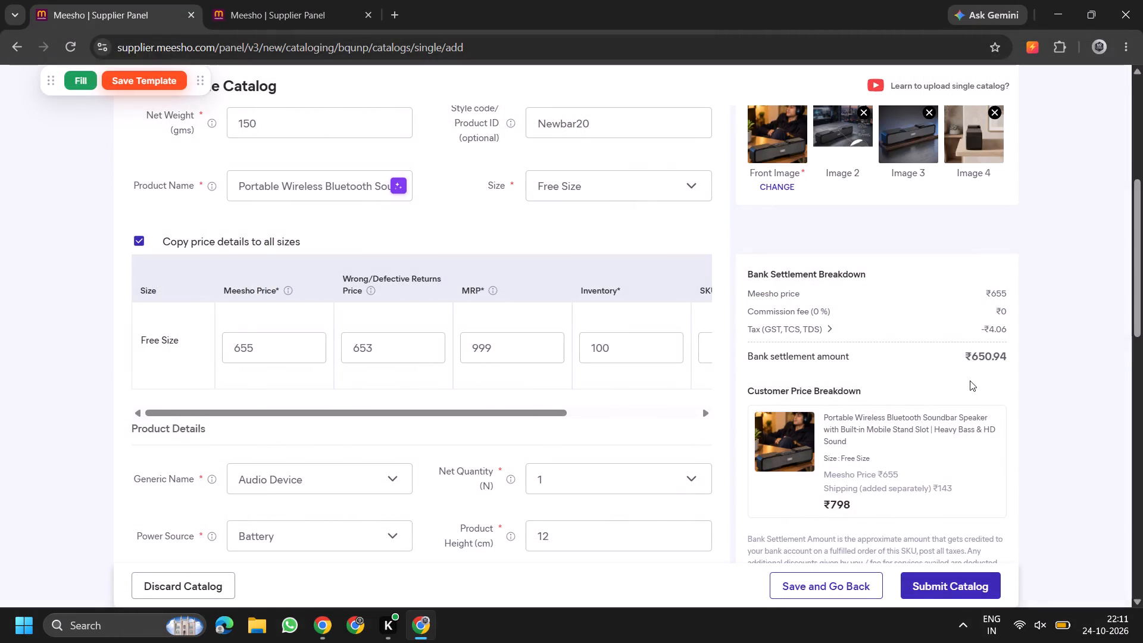
Submit the Newbar20 catalog for quality check and confirm the submission.
click(955, 590)
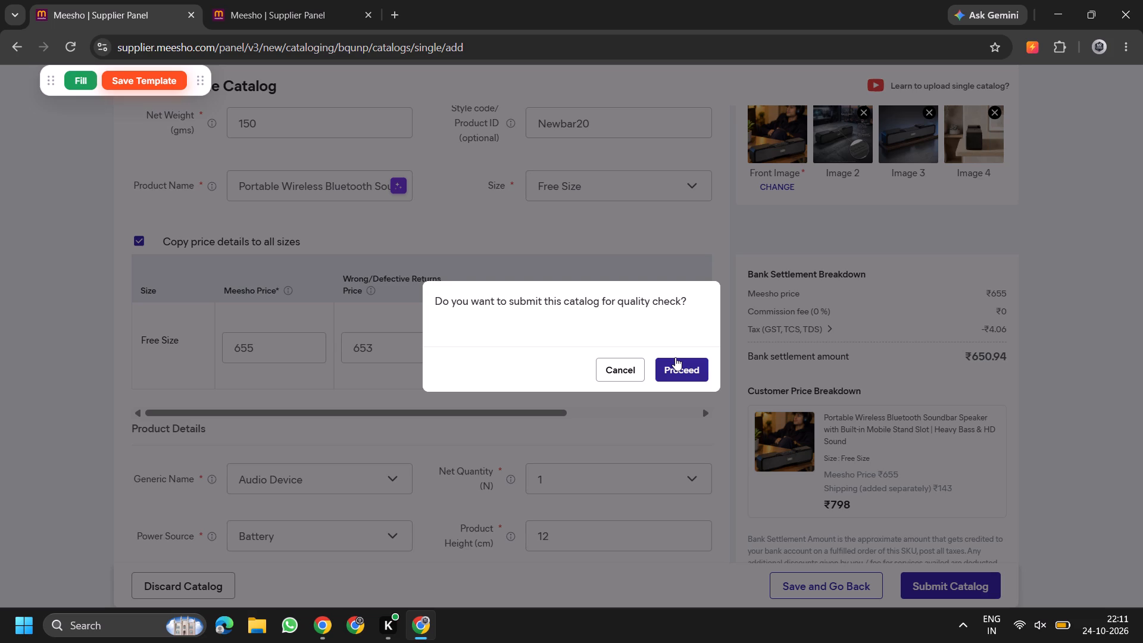
click(675, 357)
click(678, 364)
Start another single catalog from Catalog Uploads in the second browser tab.
click(257, 0)
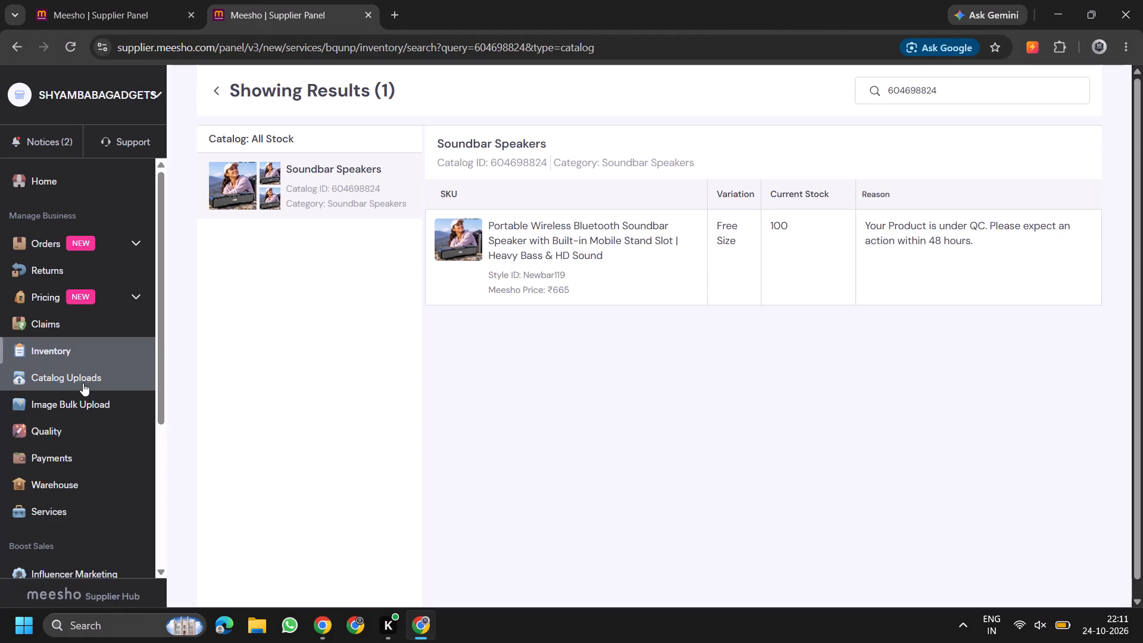
click(83, 383)
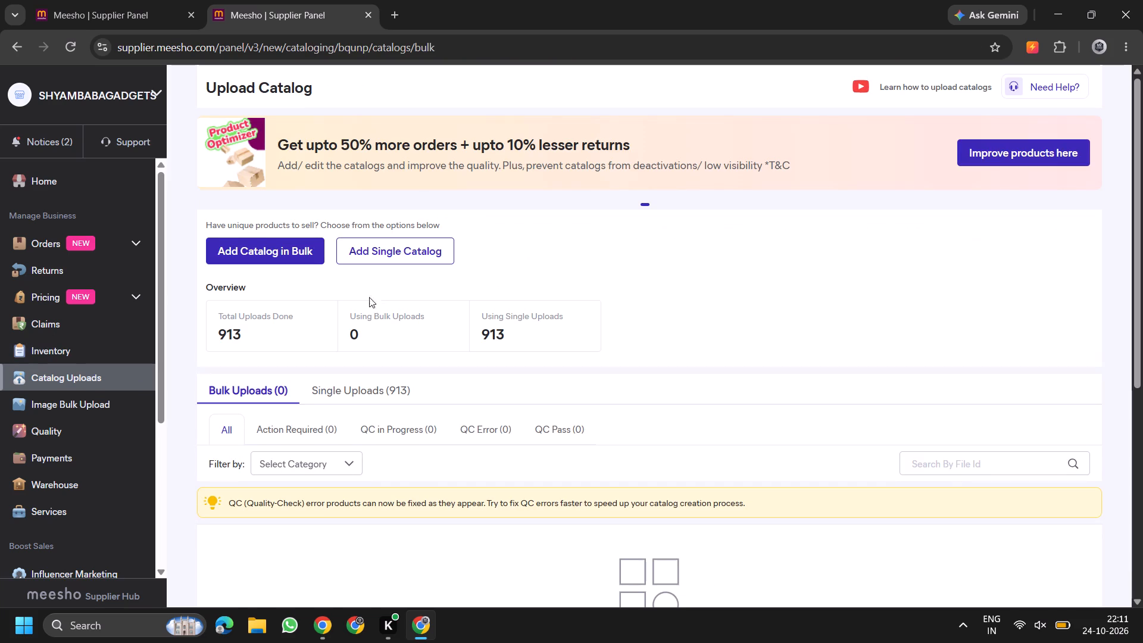
click(397, 251)
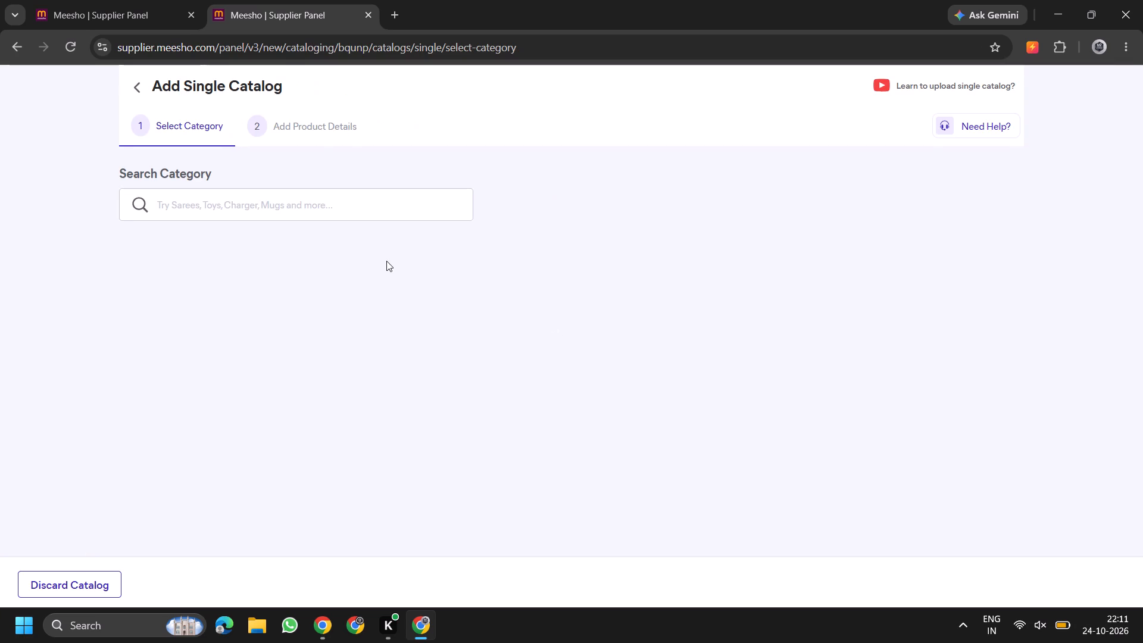
click(372, 253)
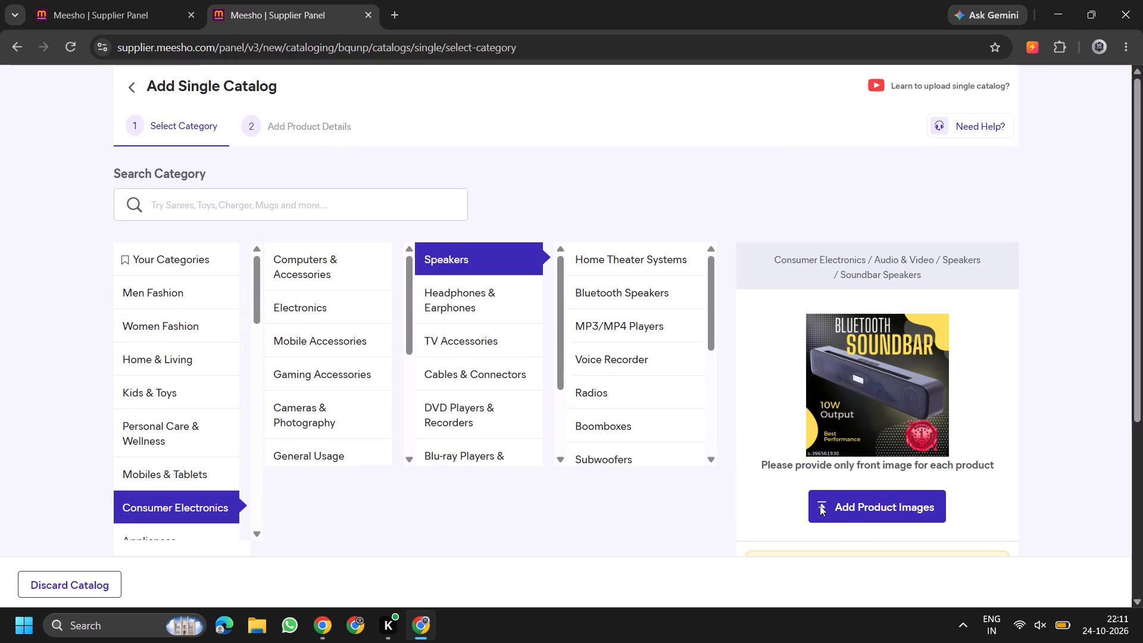
Add Screenshot 2026-10-24 220041.png as the Soundbar Speakers product's front image and continue to the product details form.
click(857, 516)
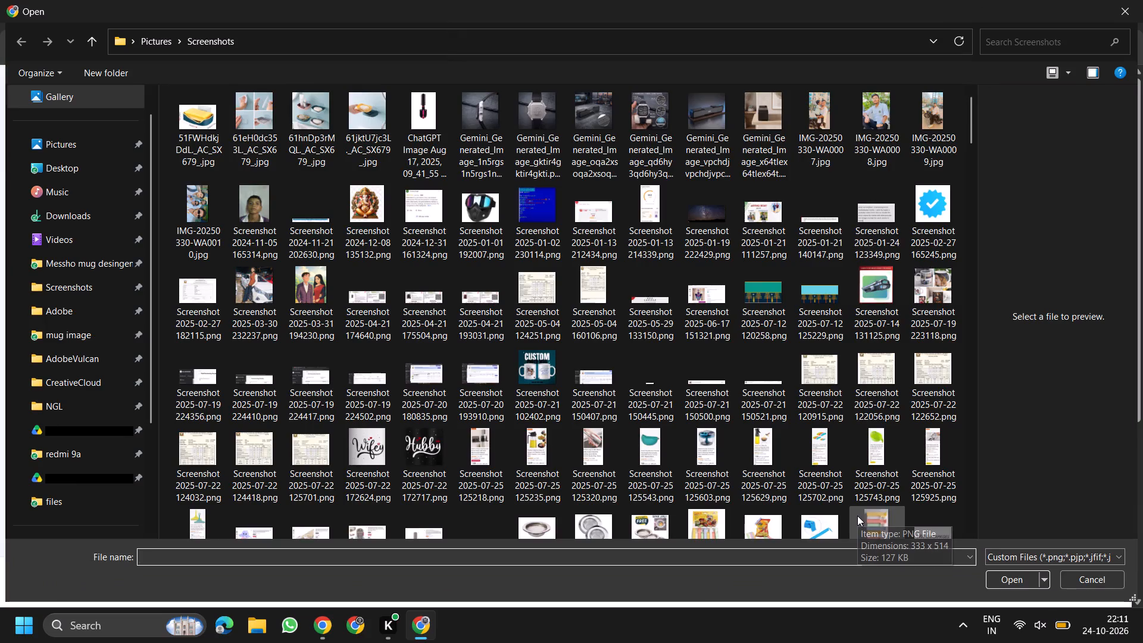
scroll(813, 199, down, 3)
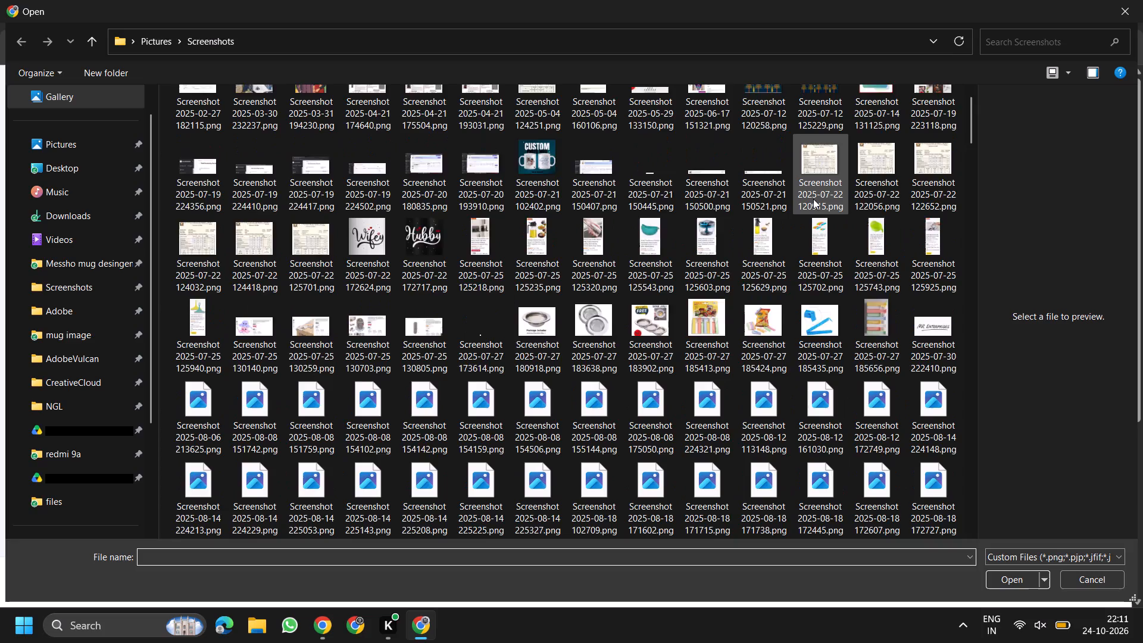
scroll(813, 199, down, 2)
scroll(813, 199, down, 20)
scroll(813, 199, down, 2)
scroll(813, 199, up, 1)
scroll(813, 199, down, 20)
scroll(813, 199, down, 4)
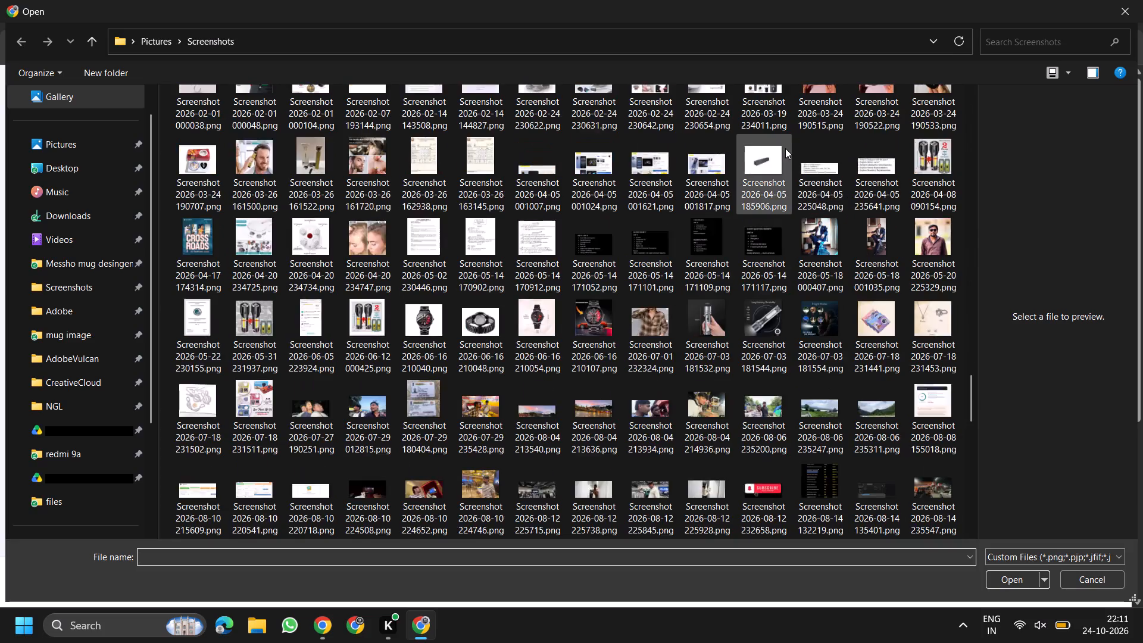
scroll(785, 148, down, 6)
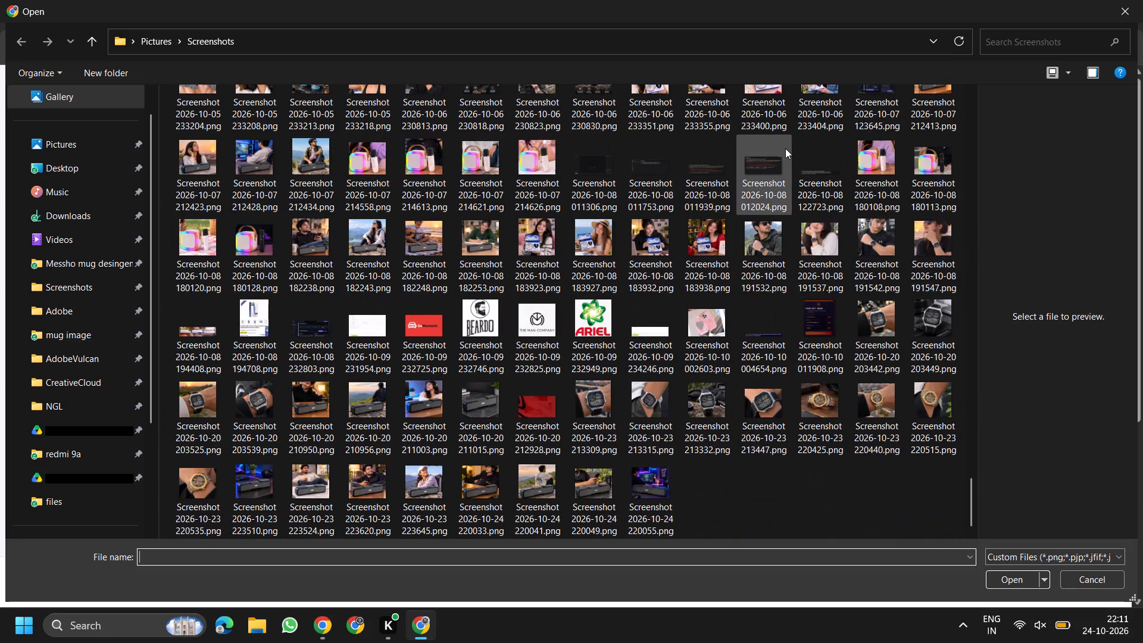
double_click(537, 480)
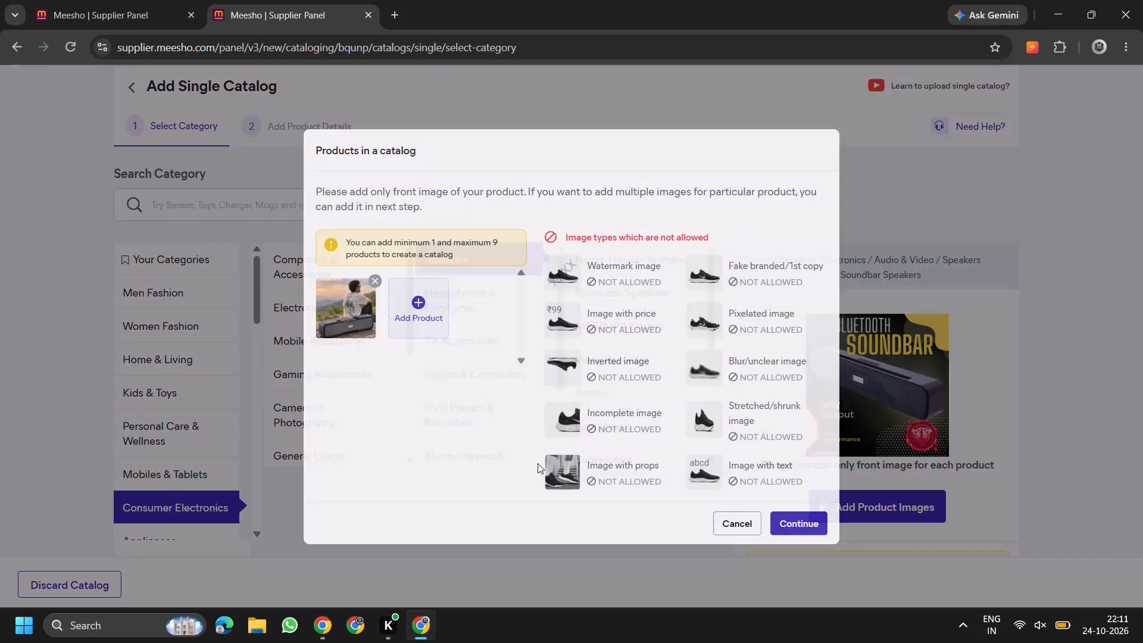
click(808, 510)
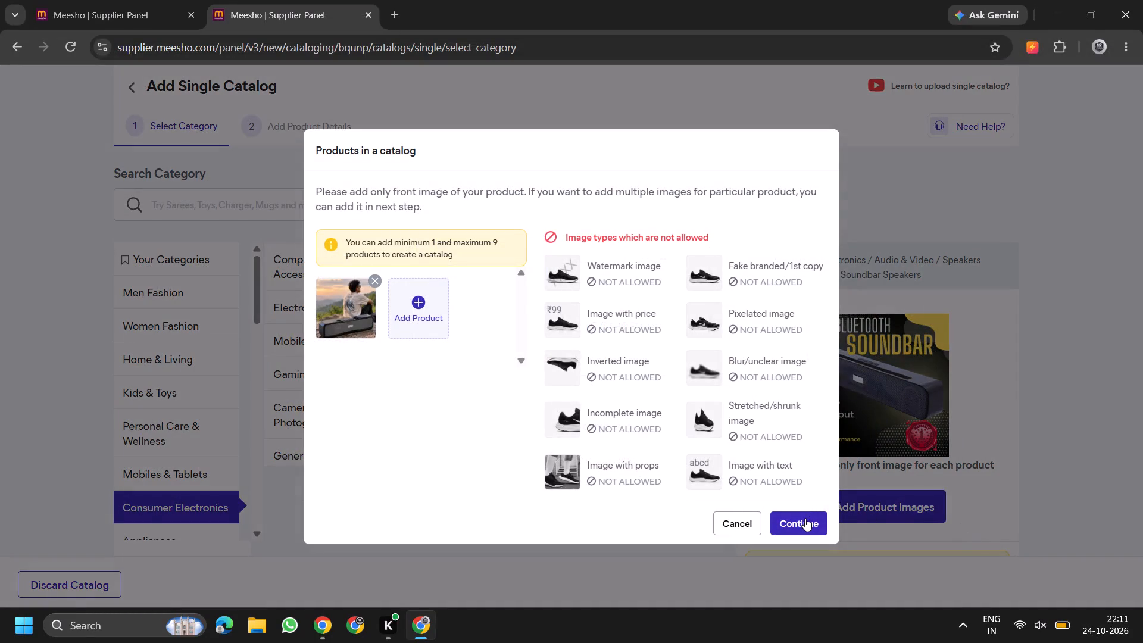
click(805, 518)
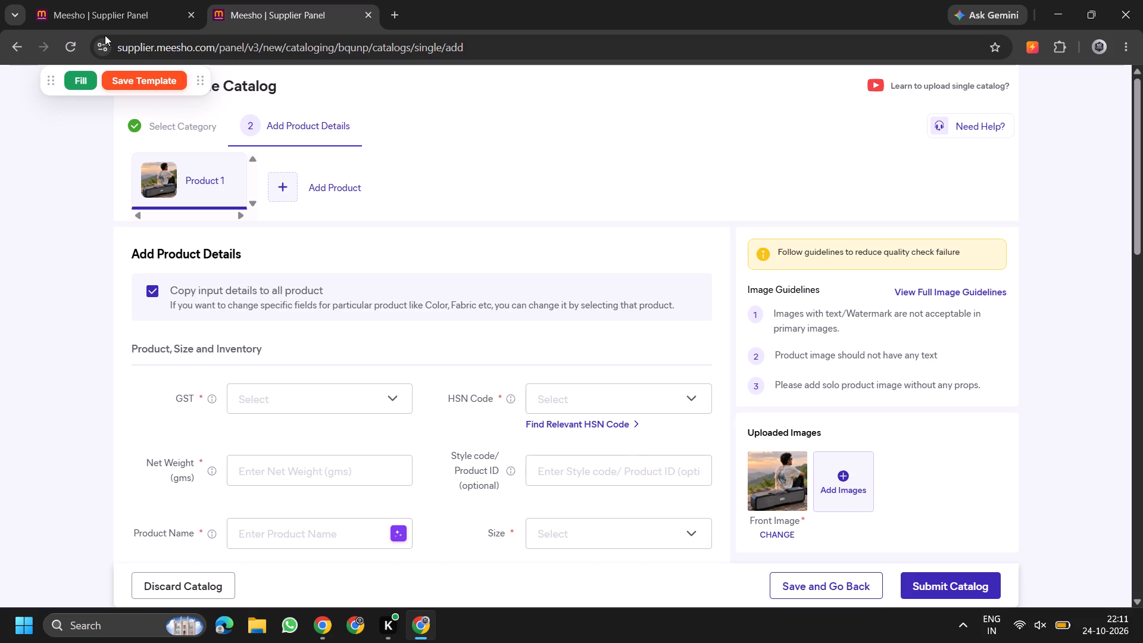
Fill the product details form from the saved template "sanjay newsound bar 740".
click(71, 79)
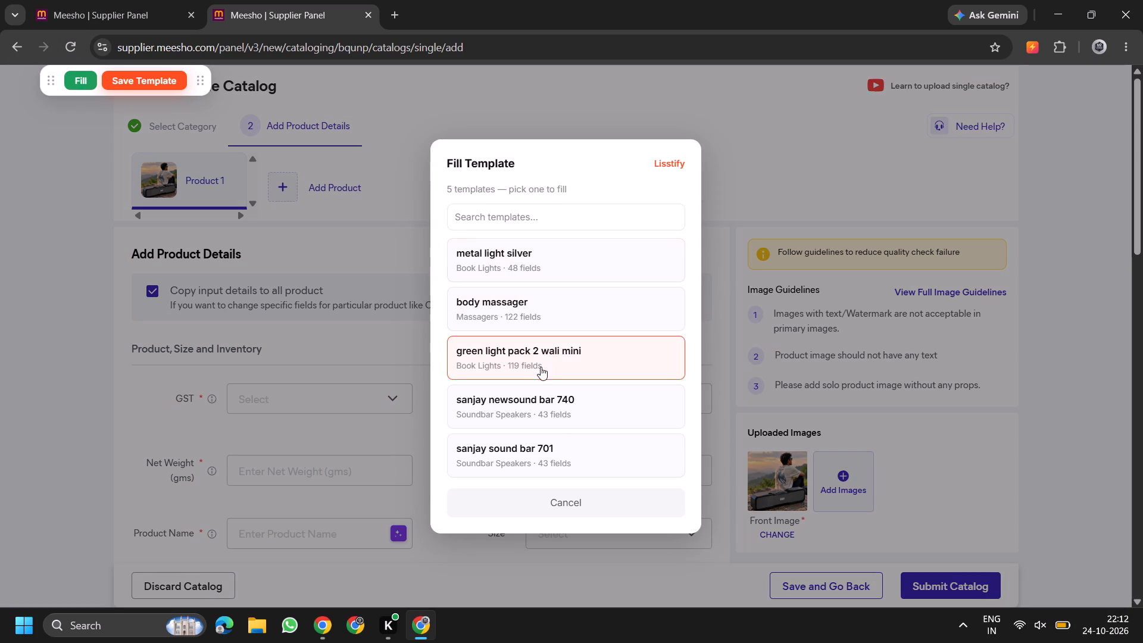
click(555, 422)
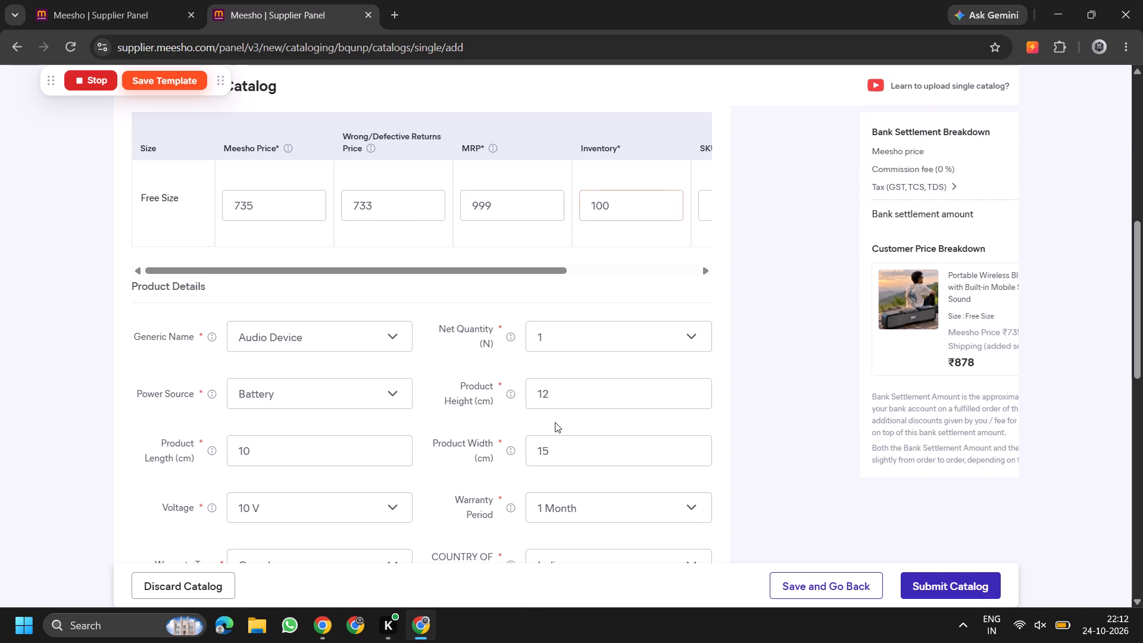
Set the Free Size row's Meesho Price to 655 and its Wrong/Defective Returns Price to 653.
click(244, 207)
key(BackSpace)
key(BackSpace)
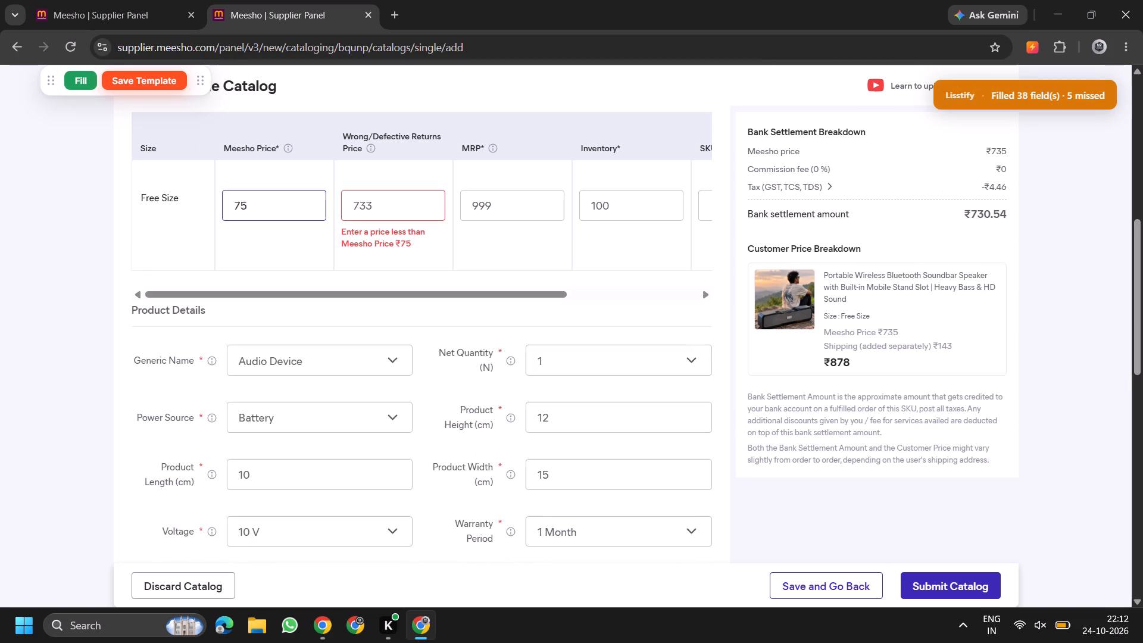
key(BackSpace)
key(BackSpace)
text(65)
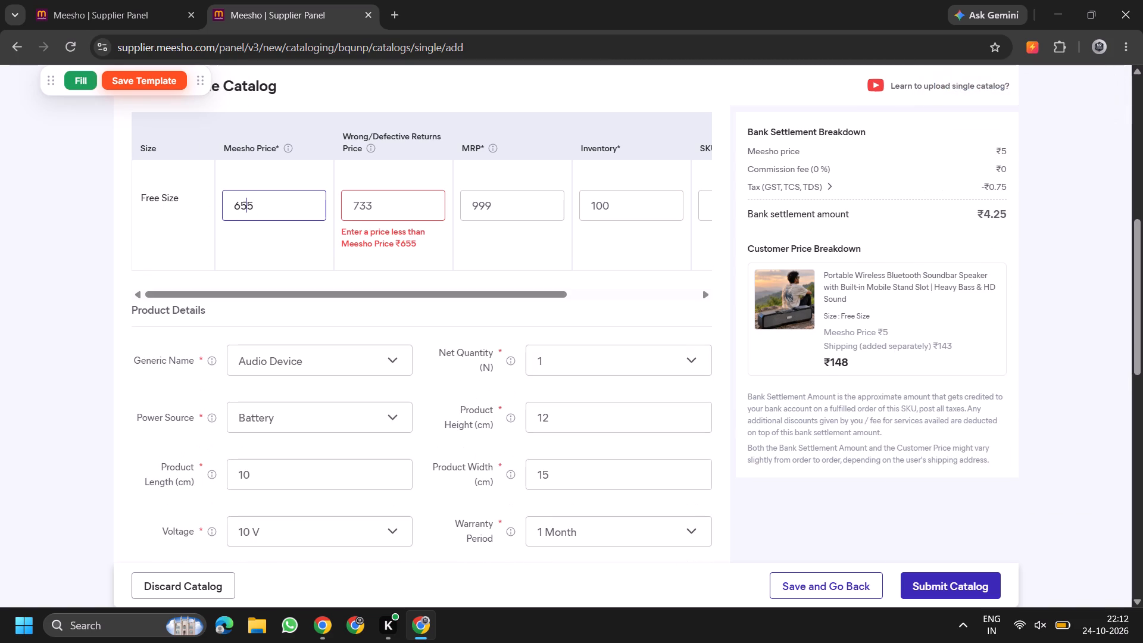
click(364, 206)
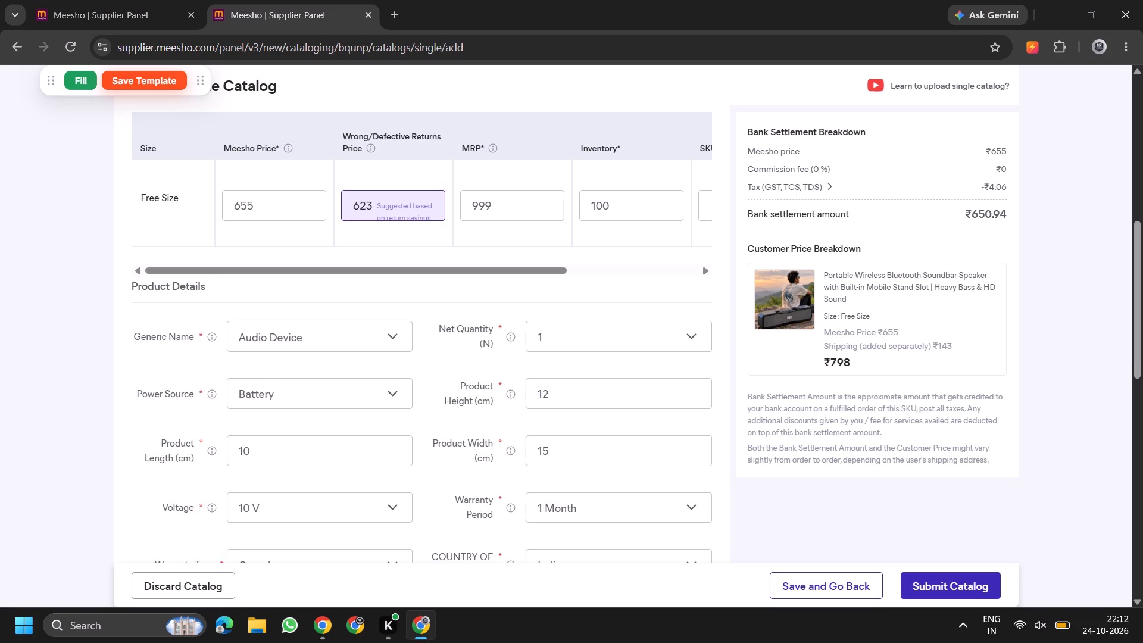
key(BackSpace)
key(BackSpace)
key(BackSpace)
text(65)
click(1035, 279)
Change the style code/product ID to Newbar121.
scroll(1035, 279, up, 2)
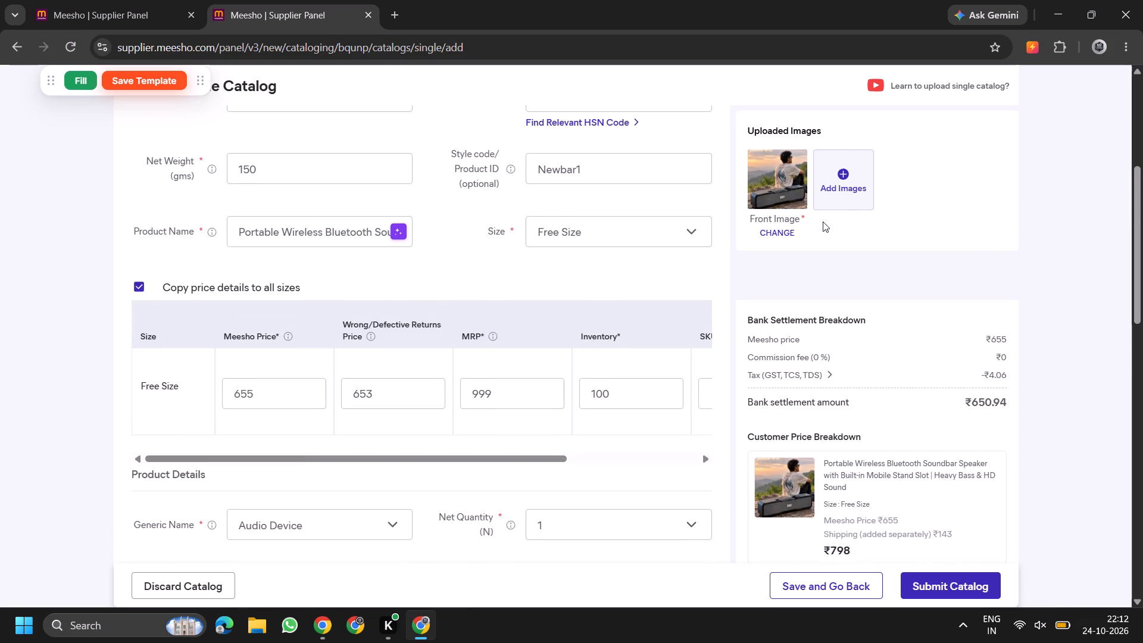
click(624, 169)
text(21)
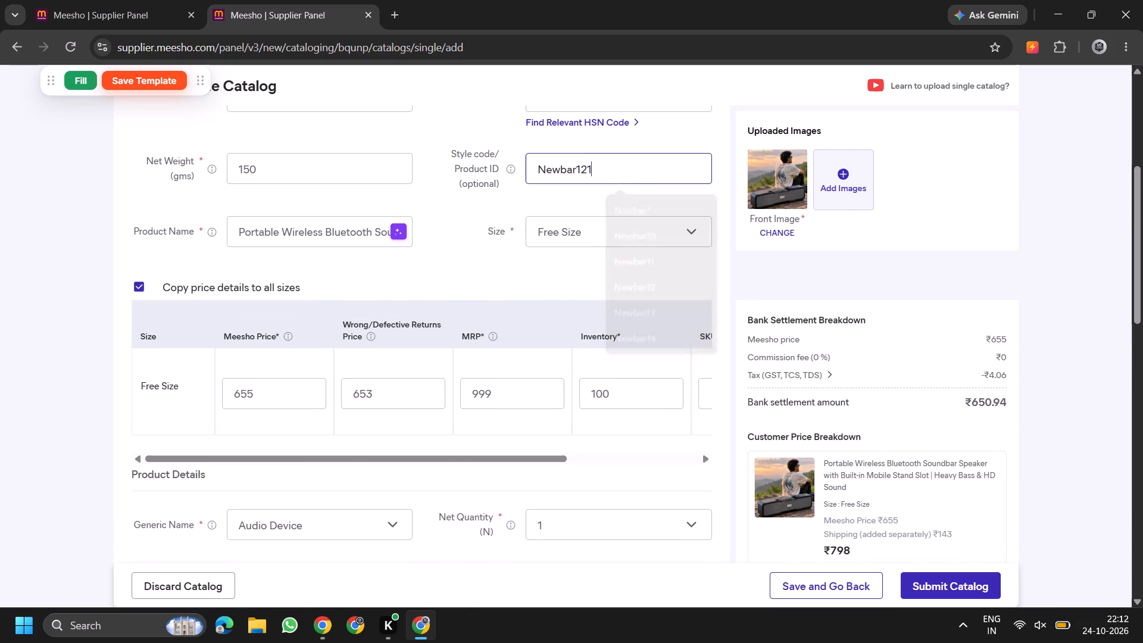
Add the Gemini-generated images starting oqa2xs, vpchdj and x64tlex from the Screenshots folder as Images 2, 3 and 4.
click(856, 177)
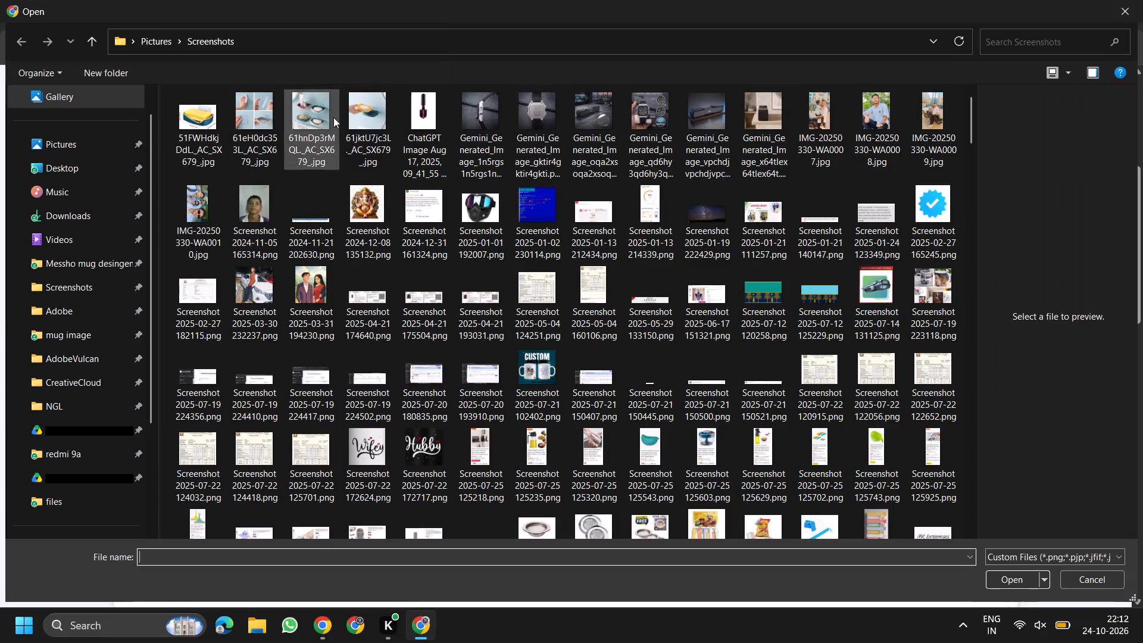
ctrl+click(577, 124)
ctrl+click(716, 121)
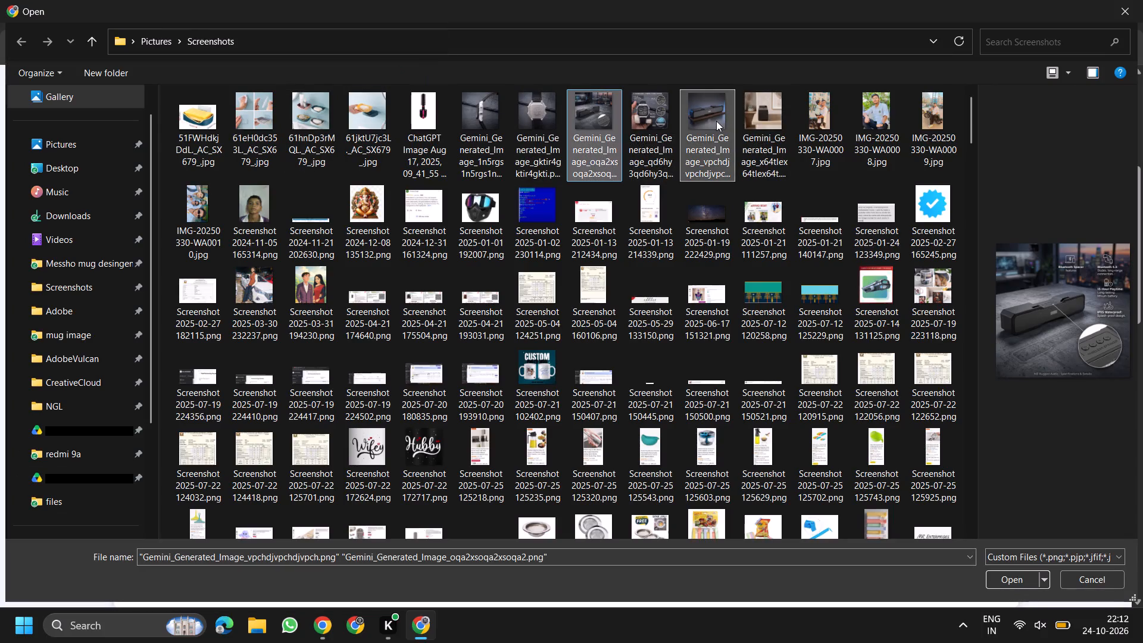
ctrl+click(767, 126)
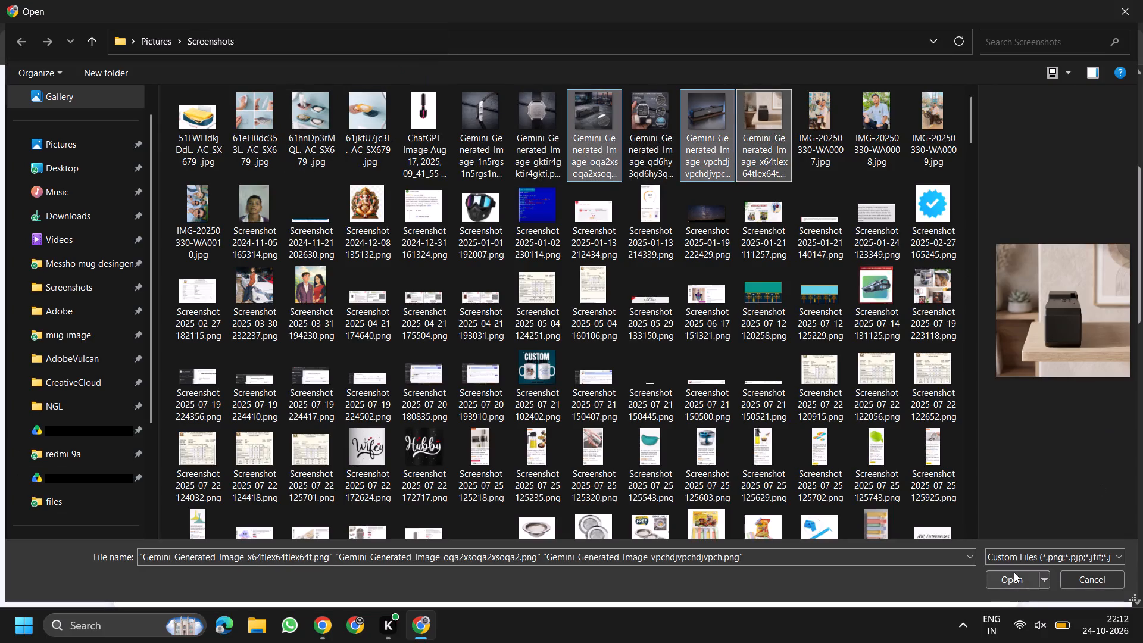
click(1014, 572)
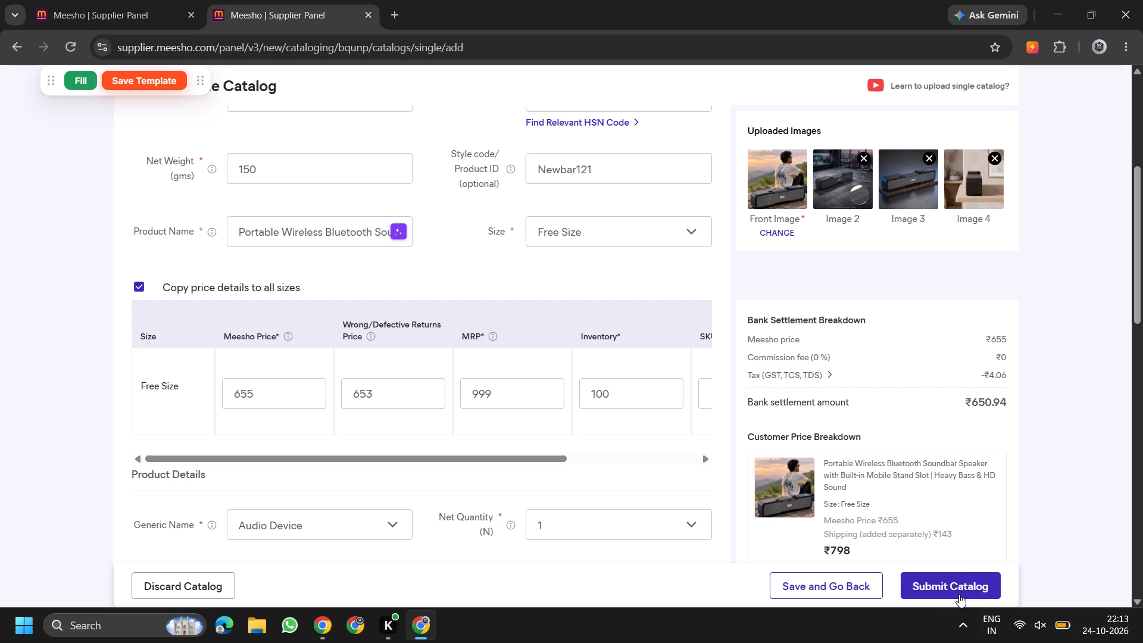
Submit the Newbar121 catalog for quality check and confirm the submission.
click(959, 594)
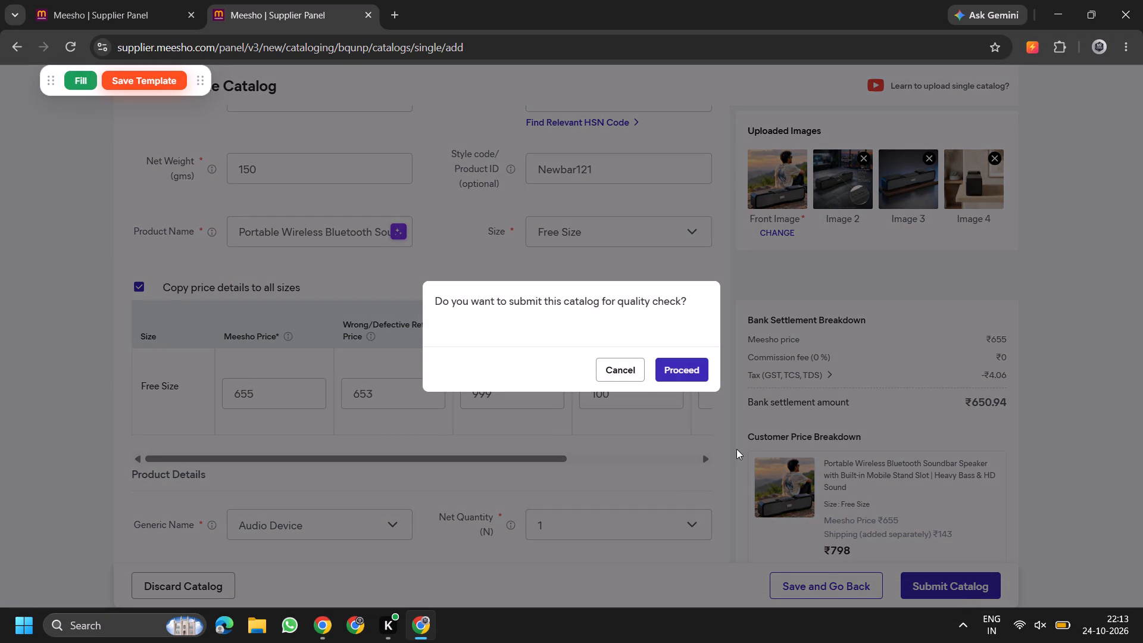
click(703, 373)
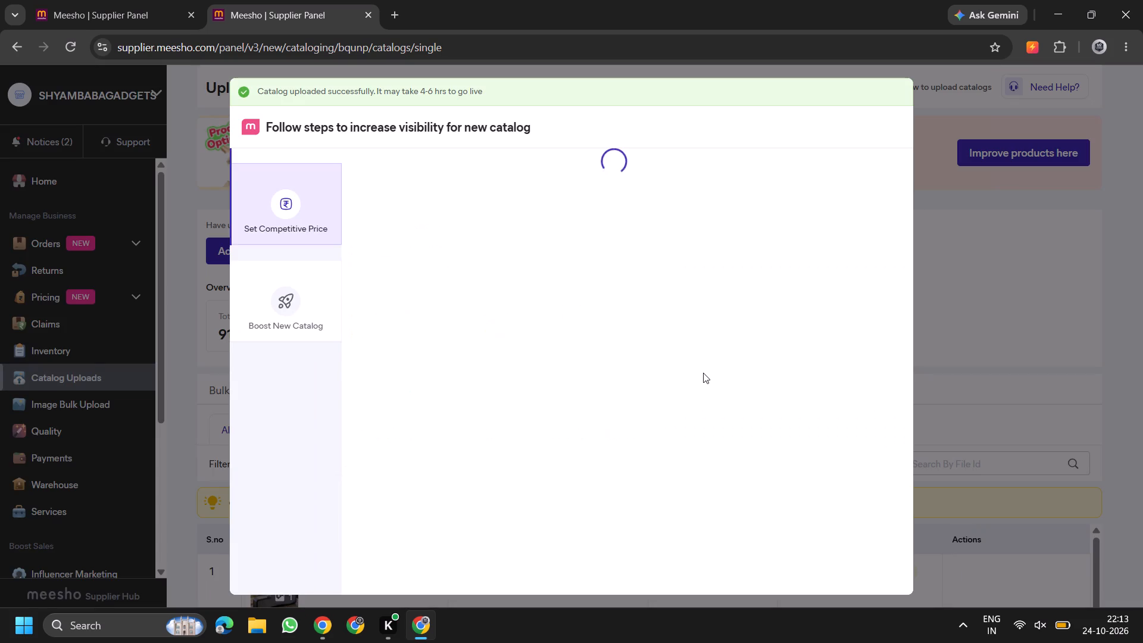
In the first browser tab, reload the Catalog Uploads page and start another single catalog in the Soundbar Speakers category.
click(118, 0)
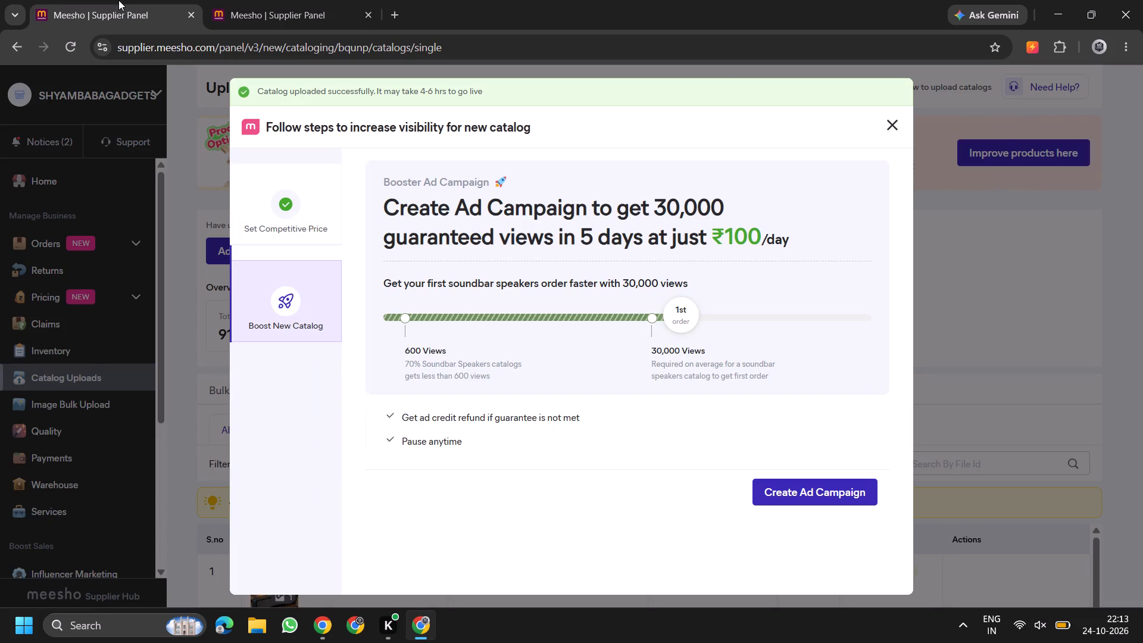
click(71, 46)
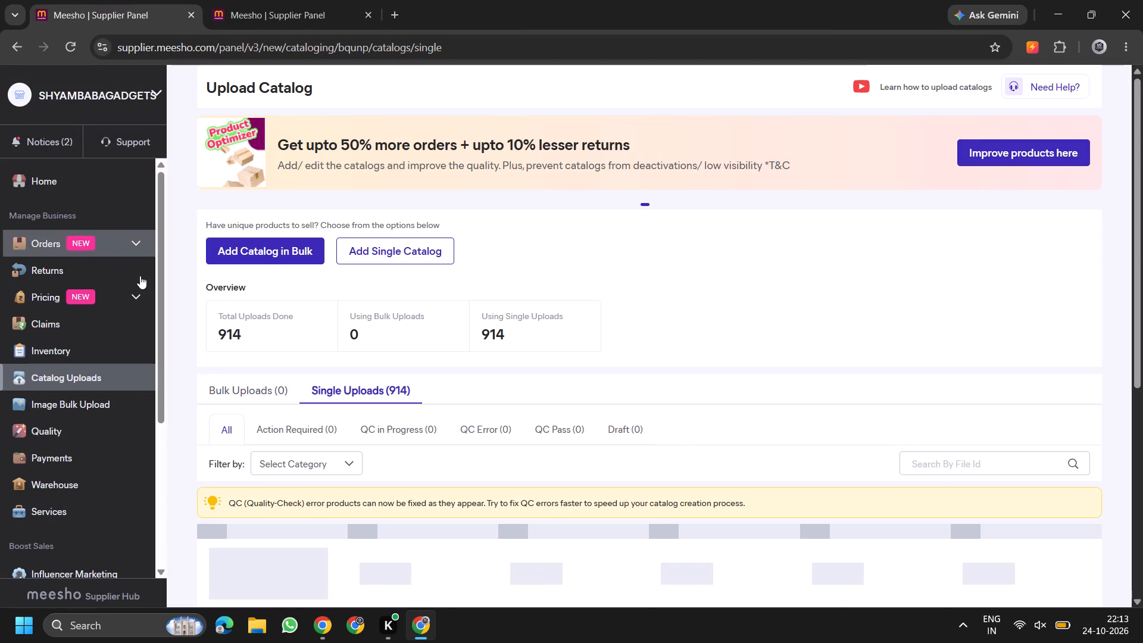
click(428, 254)
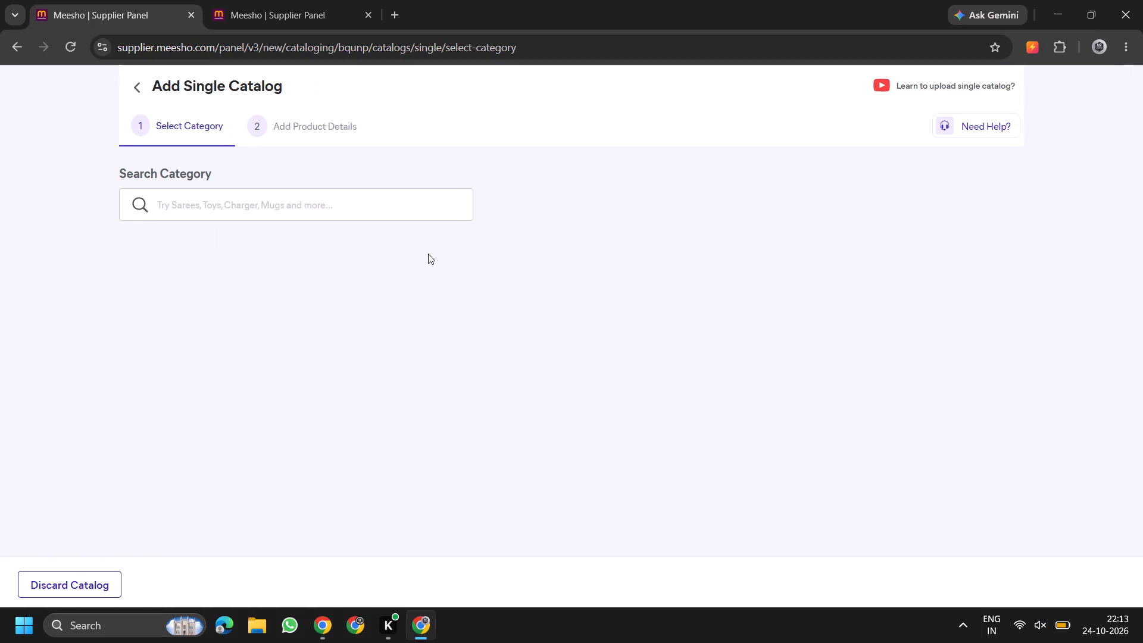
click(345, 272)
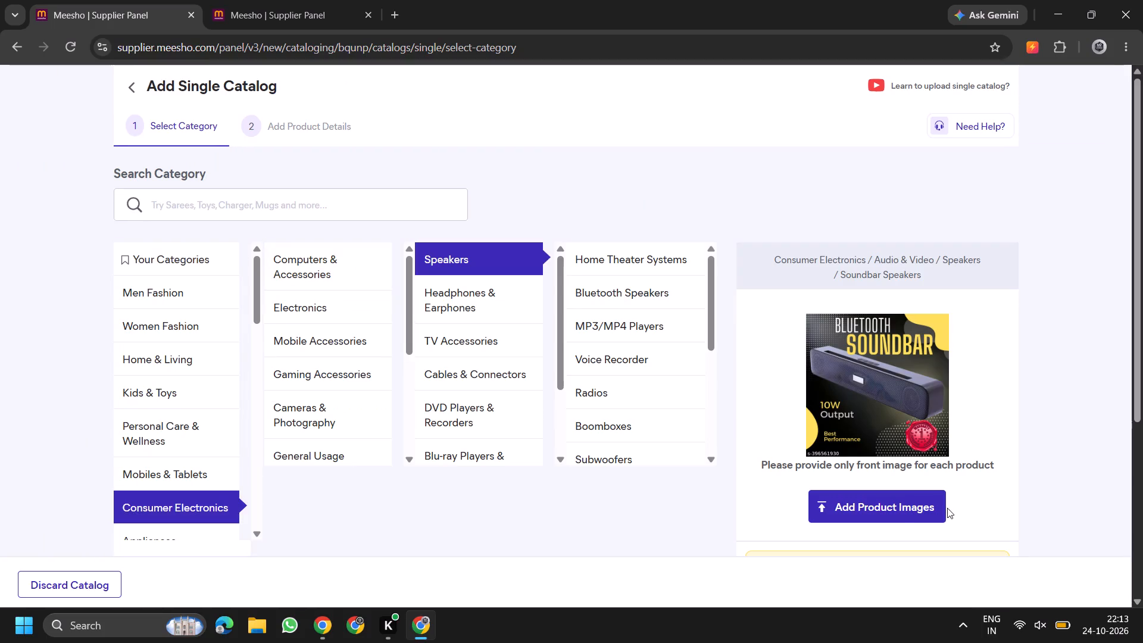
Add Screenshot 2026-10-24 220049.png as the Soundbar Speakers product's front image and continue to the product details form.
click(902, 512)
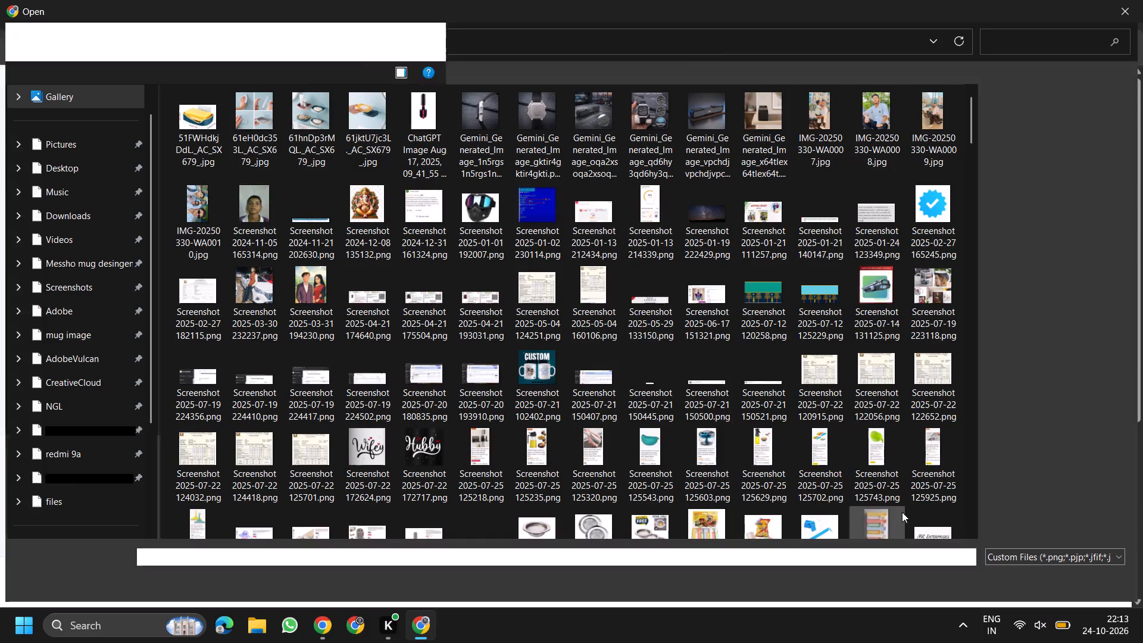
scroll(742, 274, down, 14)
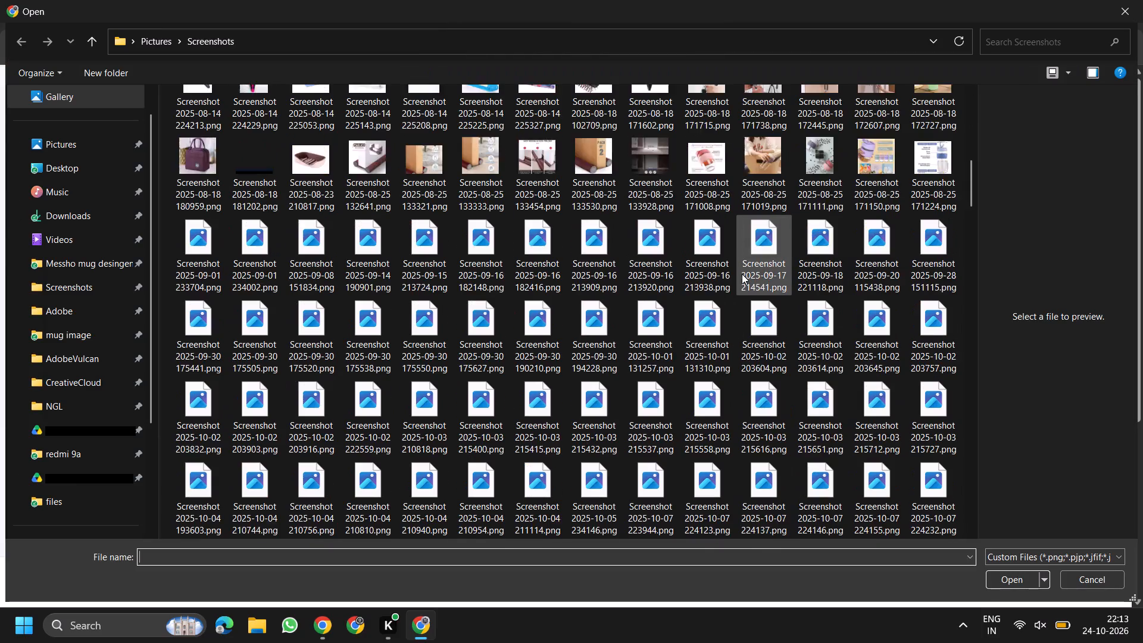
scroll(742, 274, down, 20)
scroll(742, 274, down, 8)
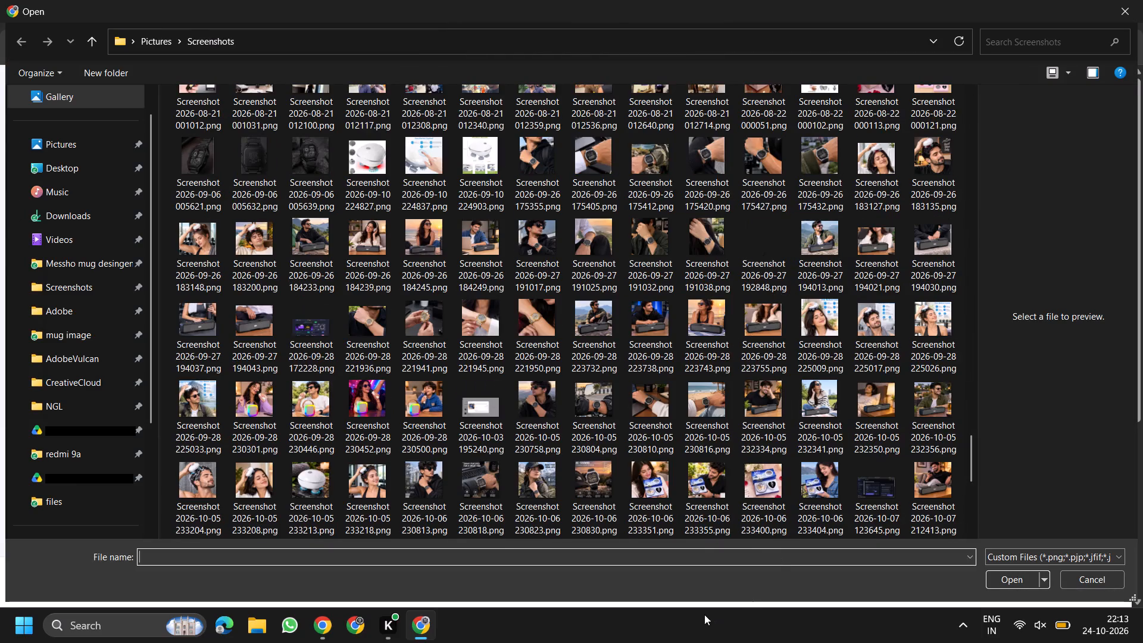
scroll(825, 307, down, 4)
double_click(608, 488)
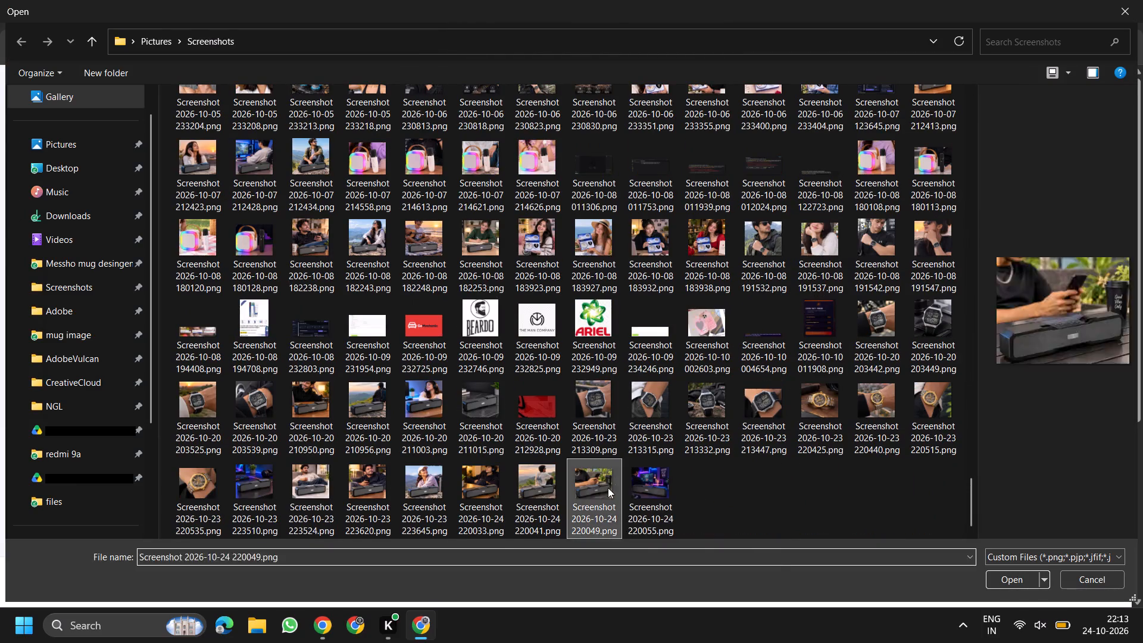
click(797, 523)
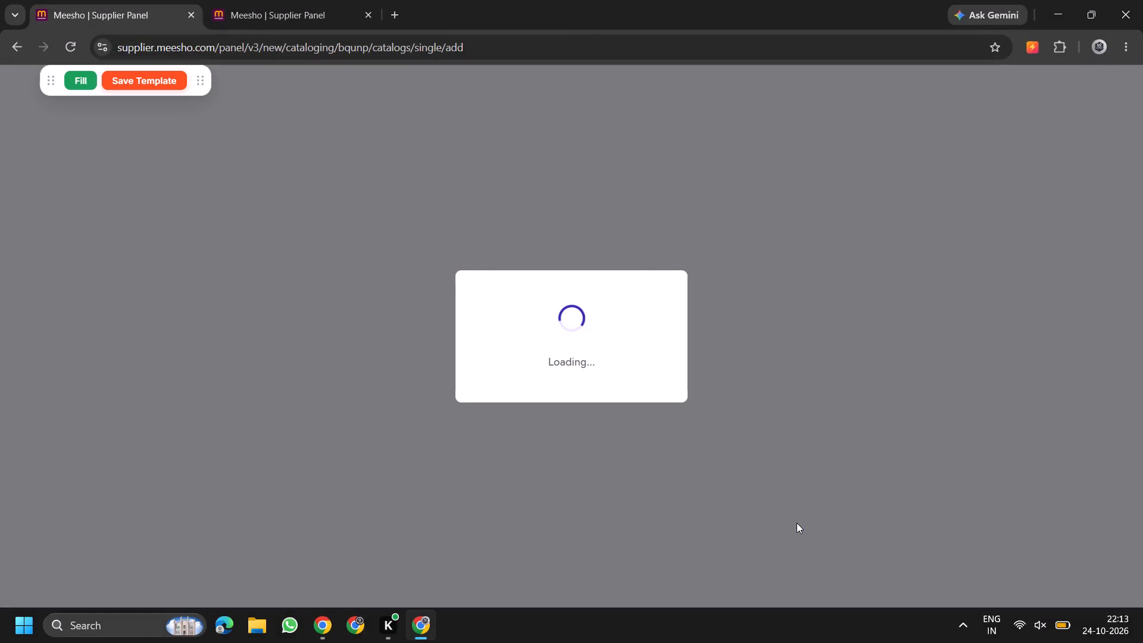
Fill the new product's details form from the saved template "sanjay newsound bar 740".
click(75, 83)
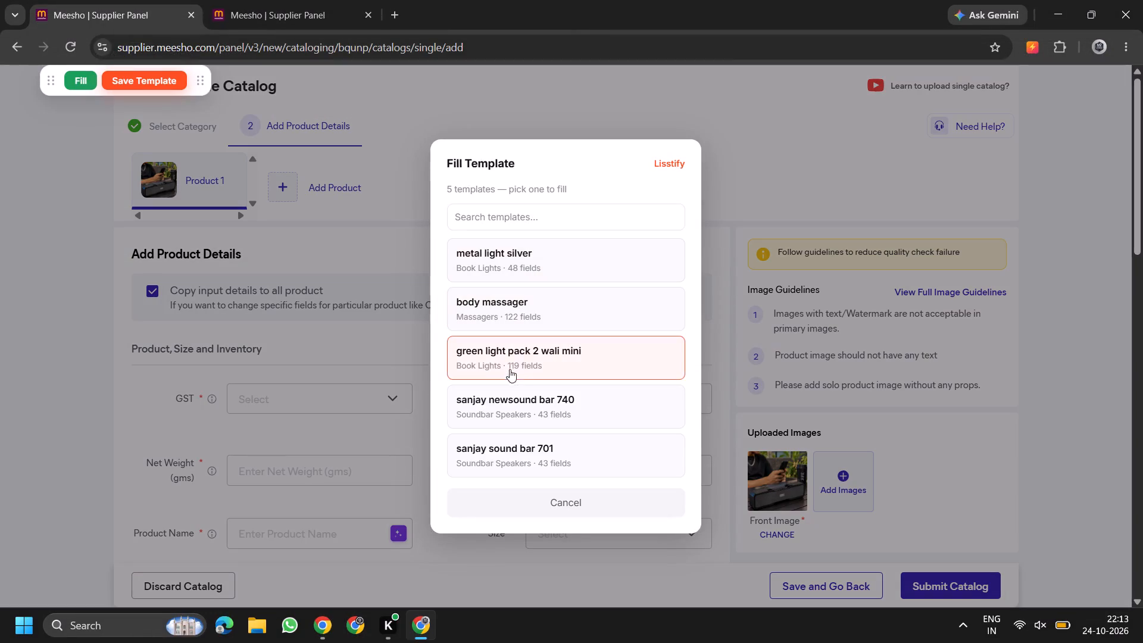
click(524, 390)
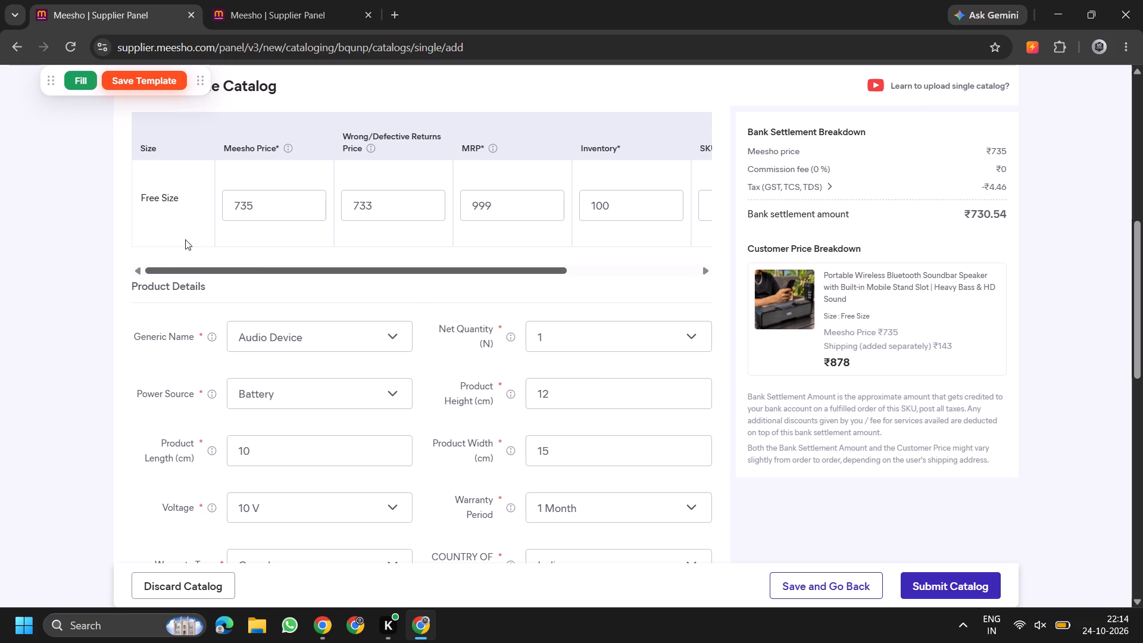
Set the Free Size row's Meesho Price to 655 and its Wrong/Defective Returns Price to 653.
click(248, 205)
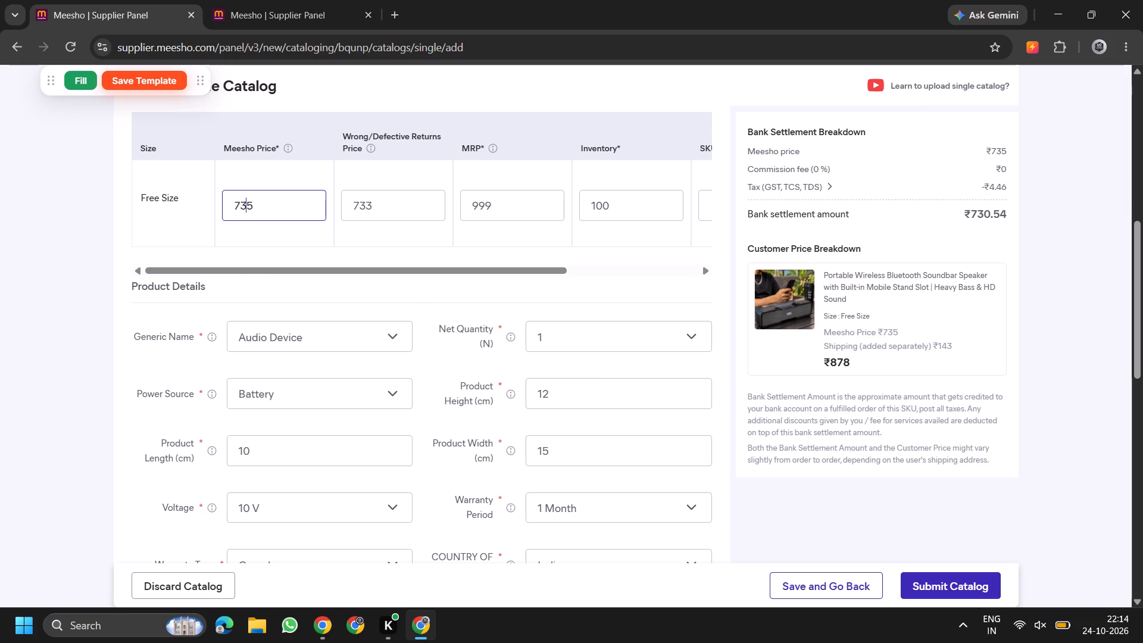
key(BackSpace)
key(BackSpace)
key(BackSpace)
text(65)
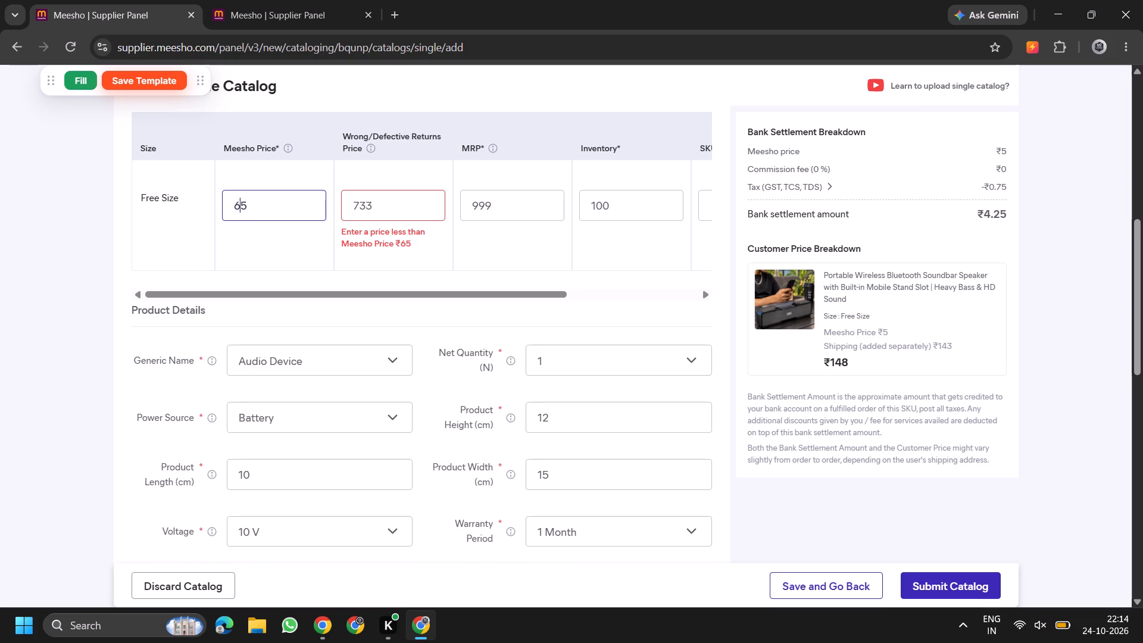
click(364, 207)
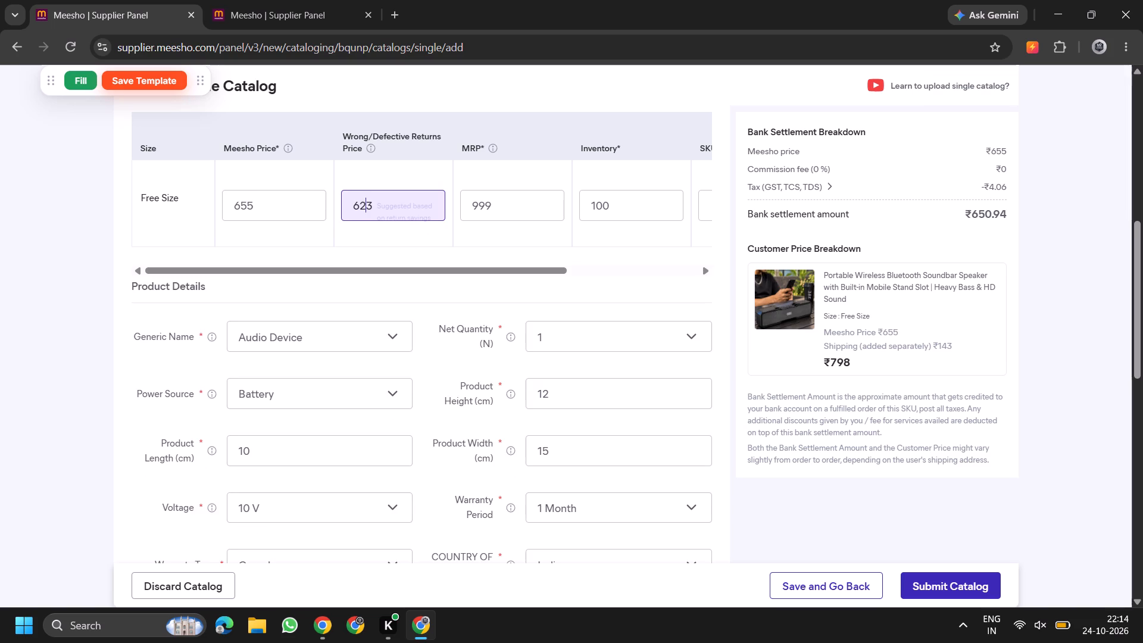
key(BackSpace)
key(5)
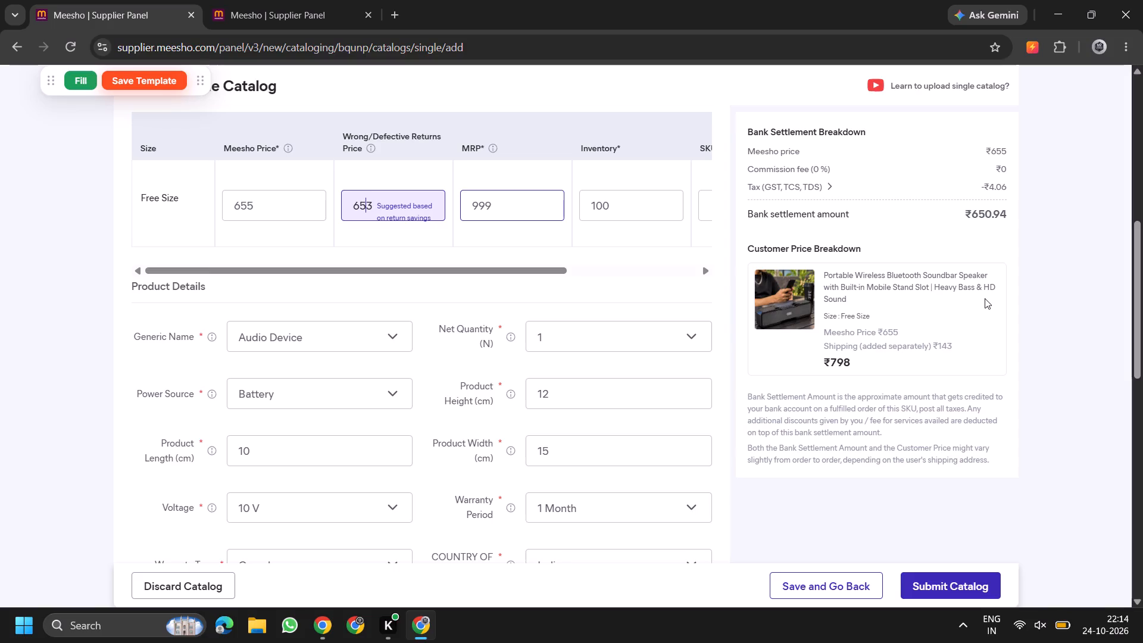
click(985, 298)
Change the style code/product ID to Newbar122.
scroll(985, 298, up, 3)
click(638, 332)
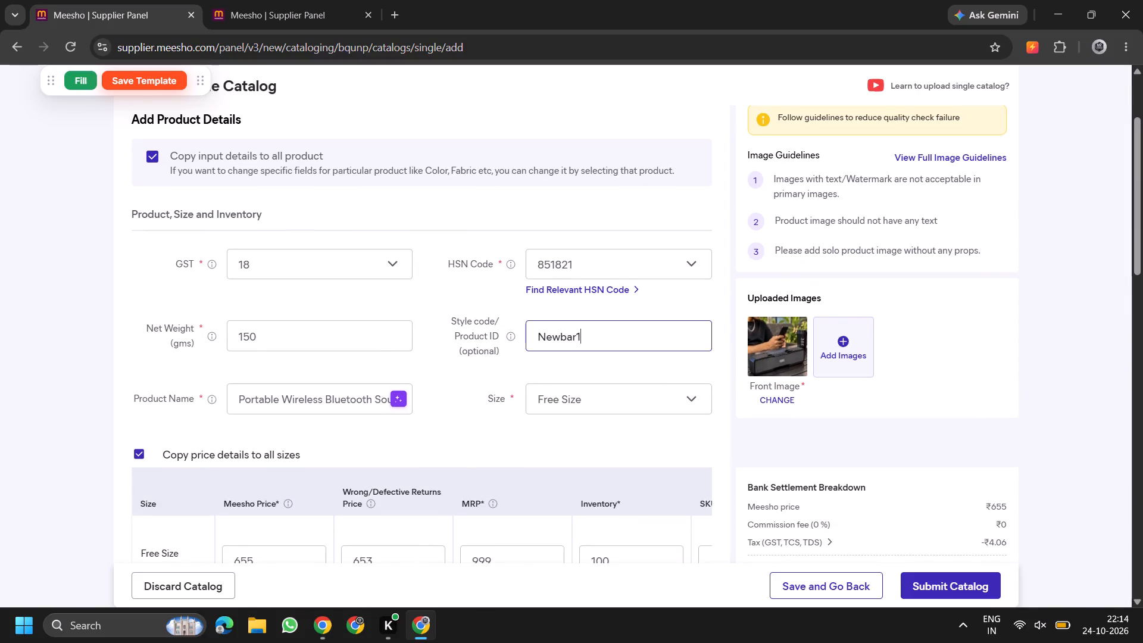
text(22)
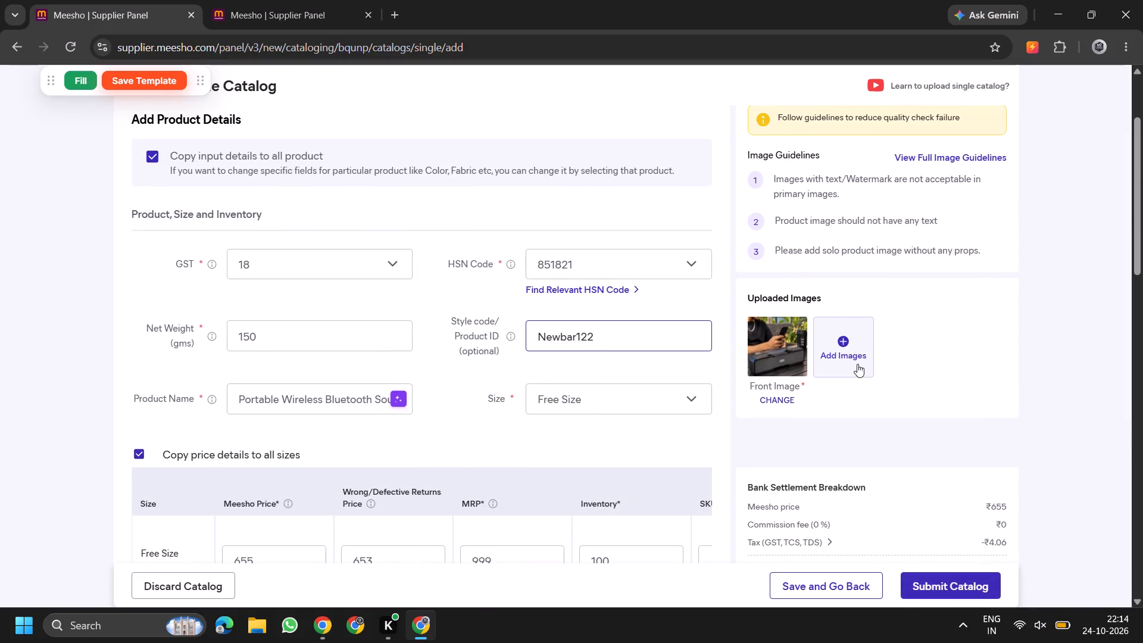
Add the Gemini-generated images starting oqa2xs, vpchdj and x64tlex from the Screenshots folder as Images 2, 3 and 4.
click(857, 364)
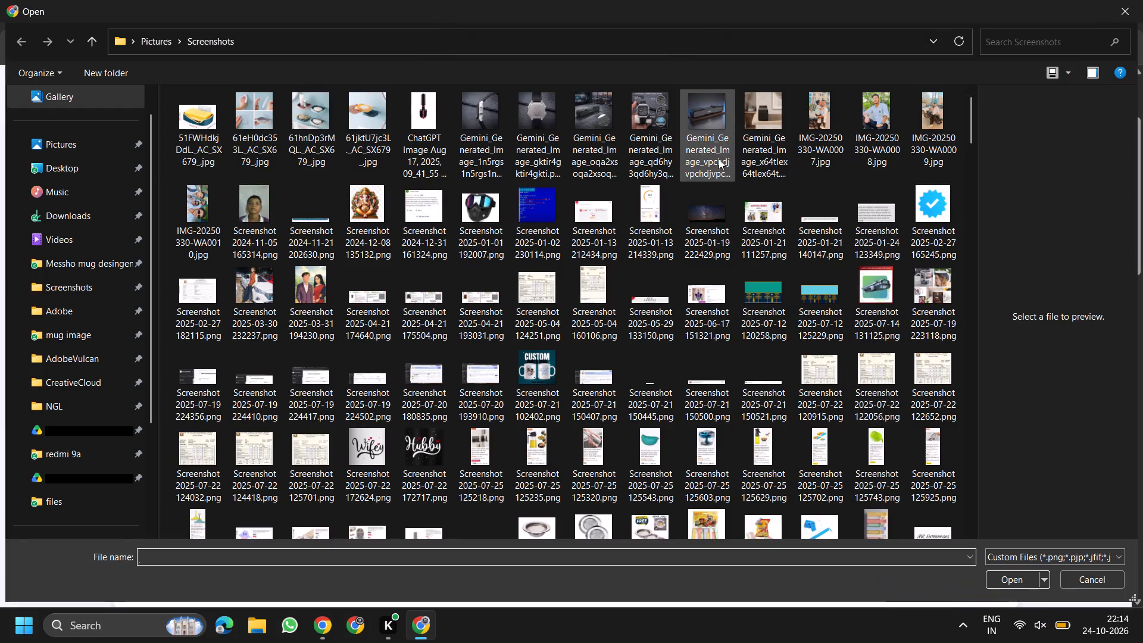
ctrl+click(603, 116)
ctrl+click(697, 121)
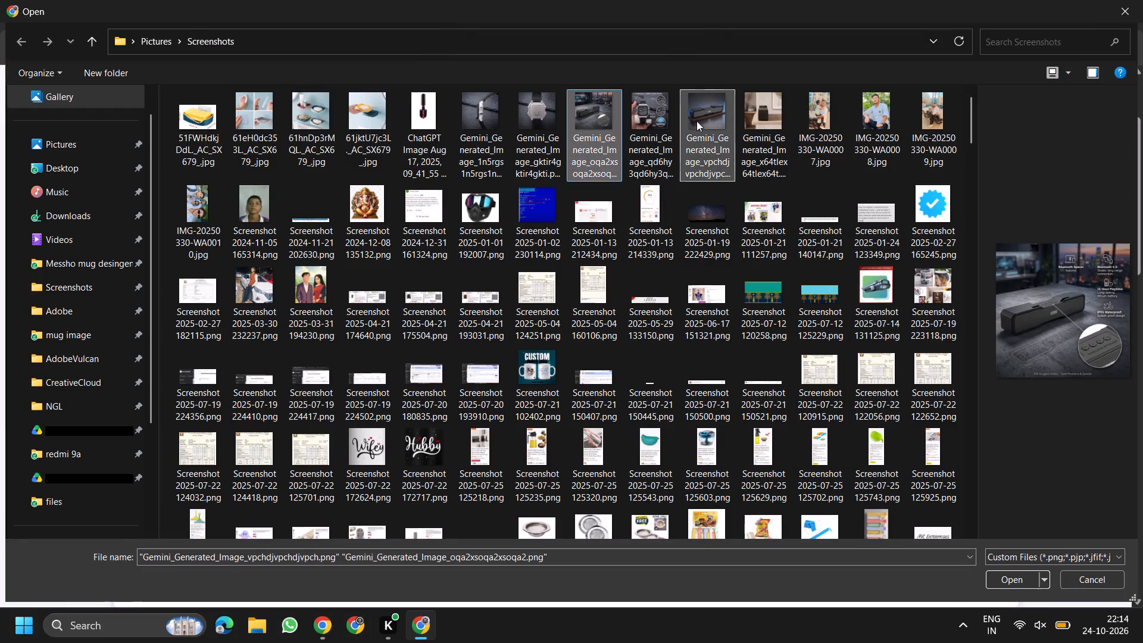
ctrl+click(754, 116)
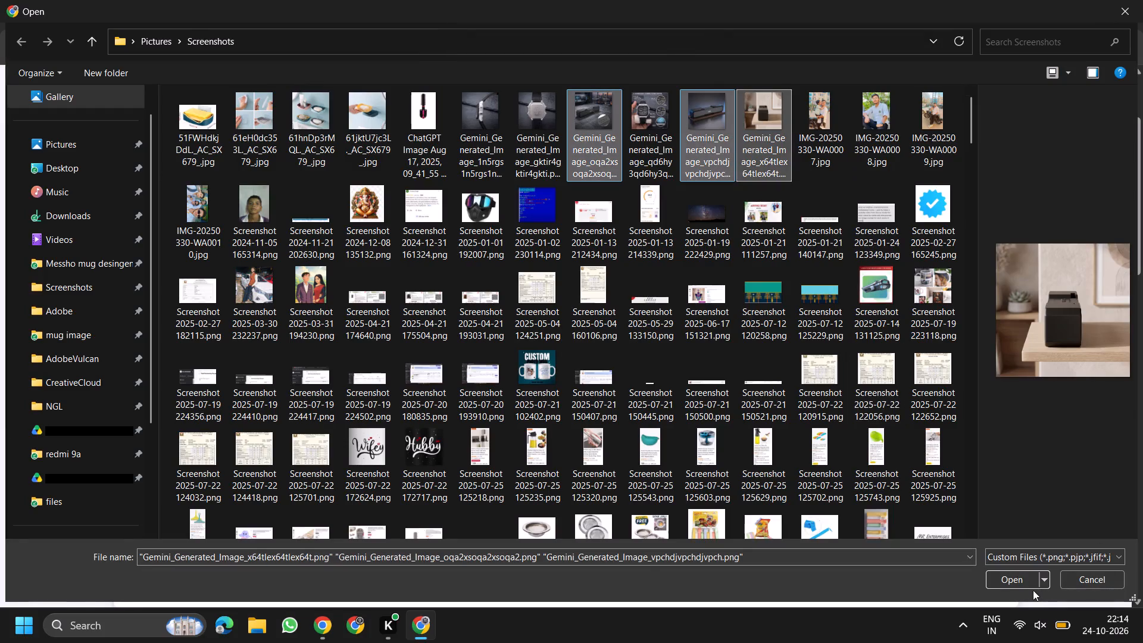
click(1030, 587)
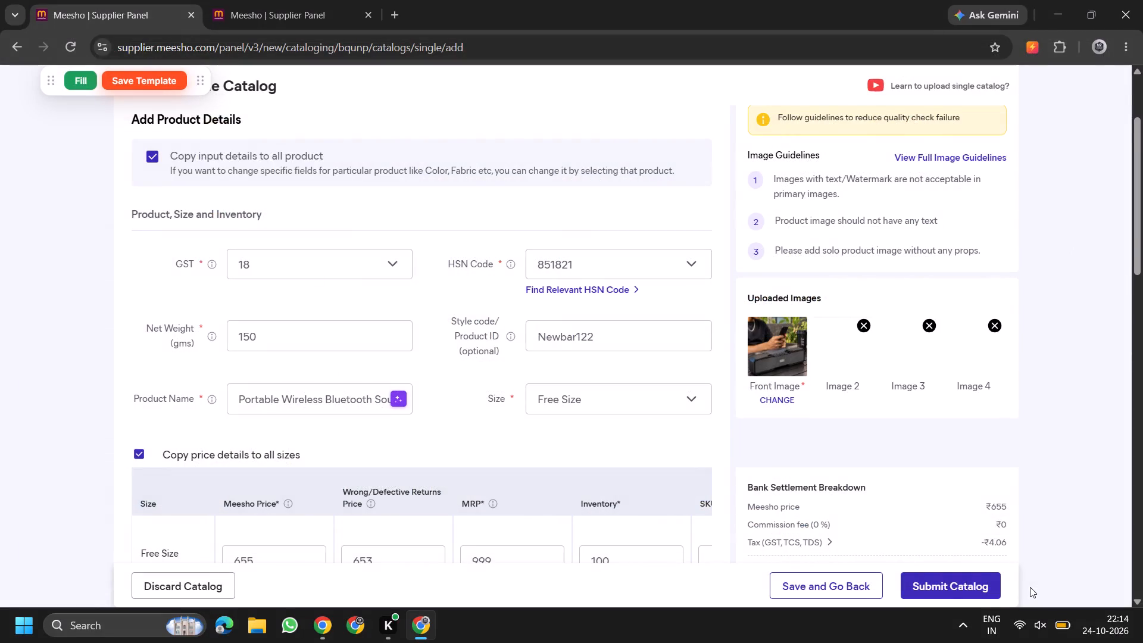
Submit the Newbar122 catalog and agree to send it for quality check.
scroll(1030, 587, down, 2)
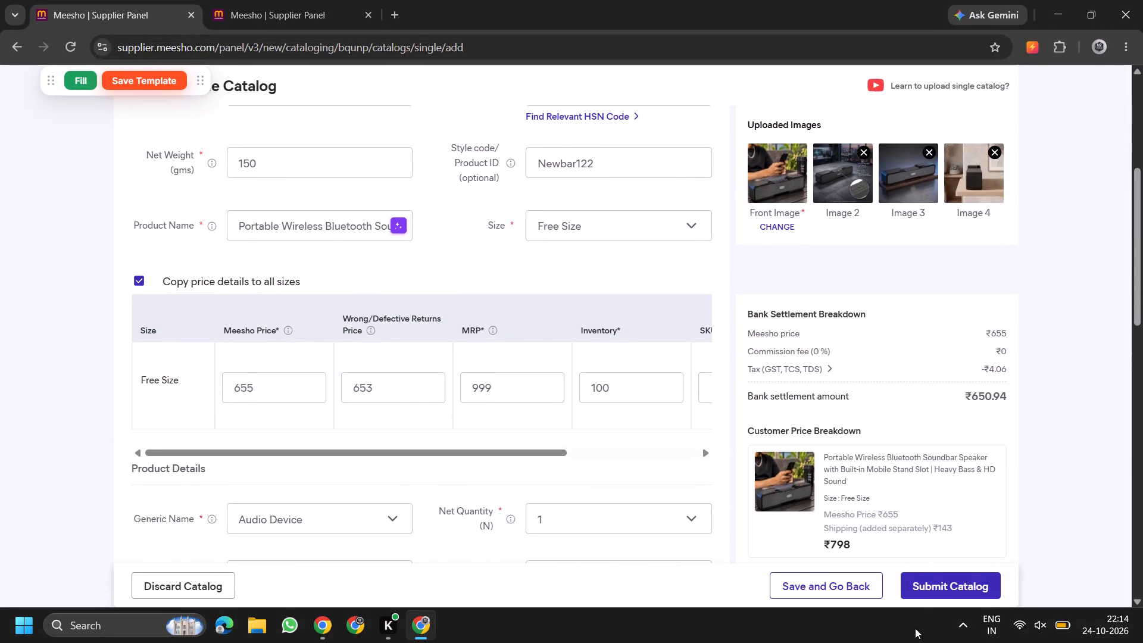
click(963, 579)
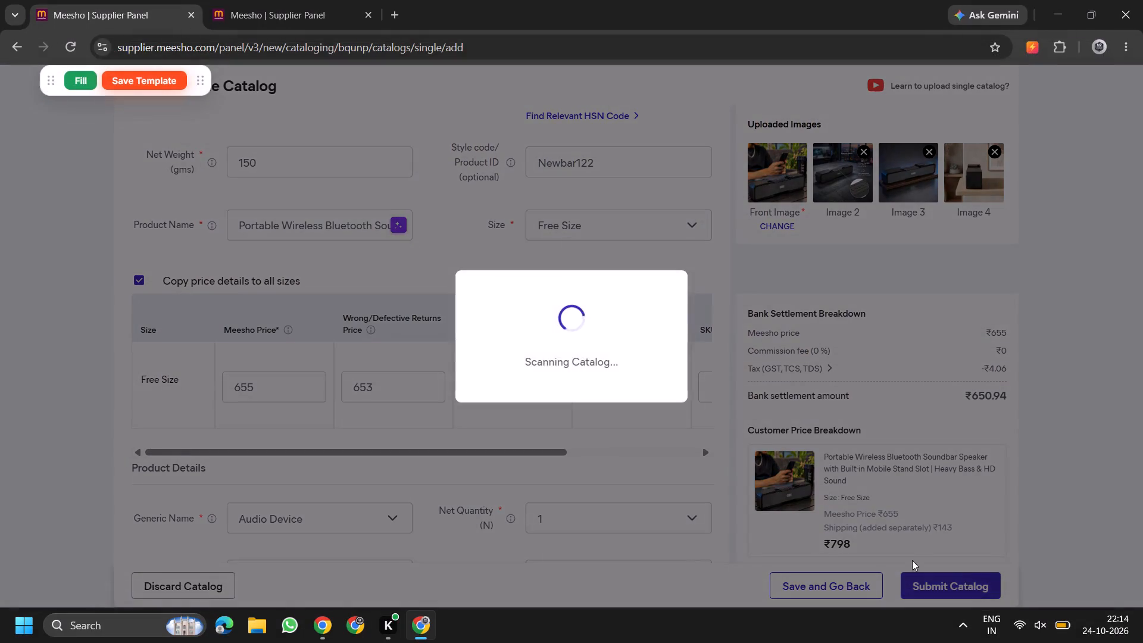
click(673, 367)
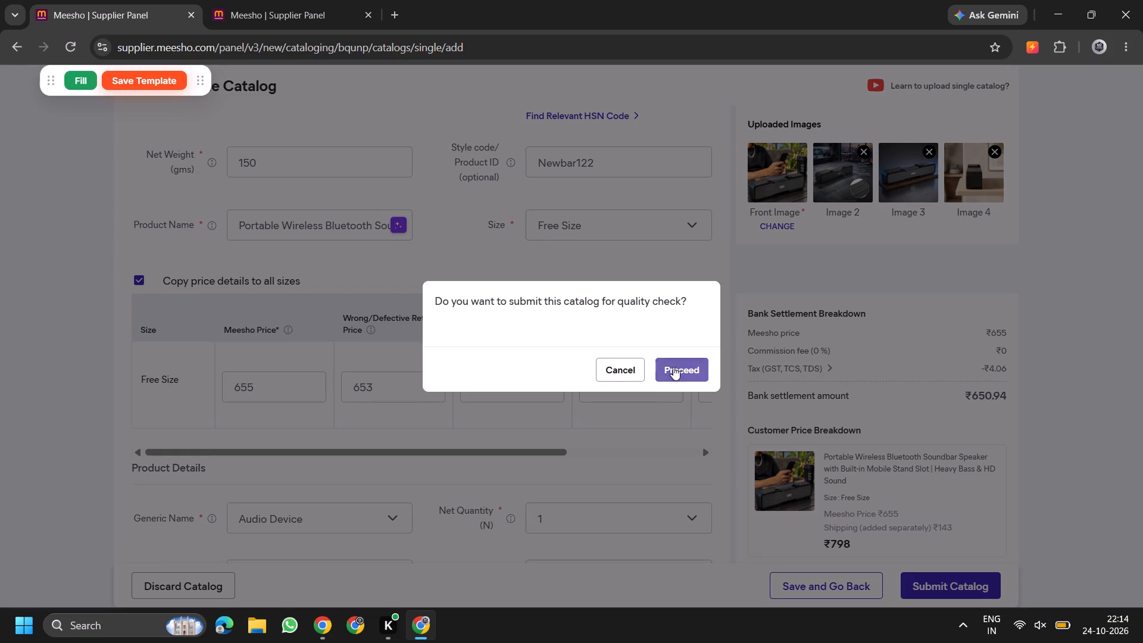
In the second supplier panel tab, dismiss the ad campaign offer and start a new single catalog in the Soundbar Speakers category.
click(311, 7)
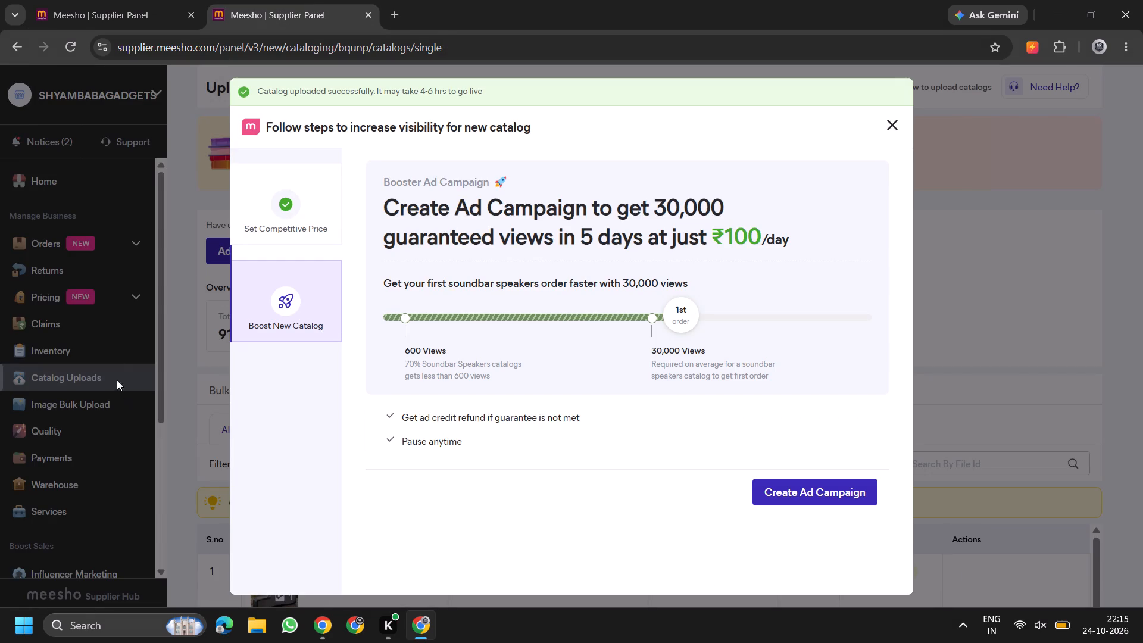
click(889, 121)
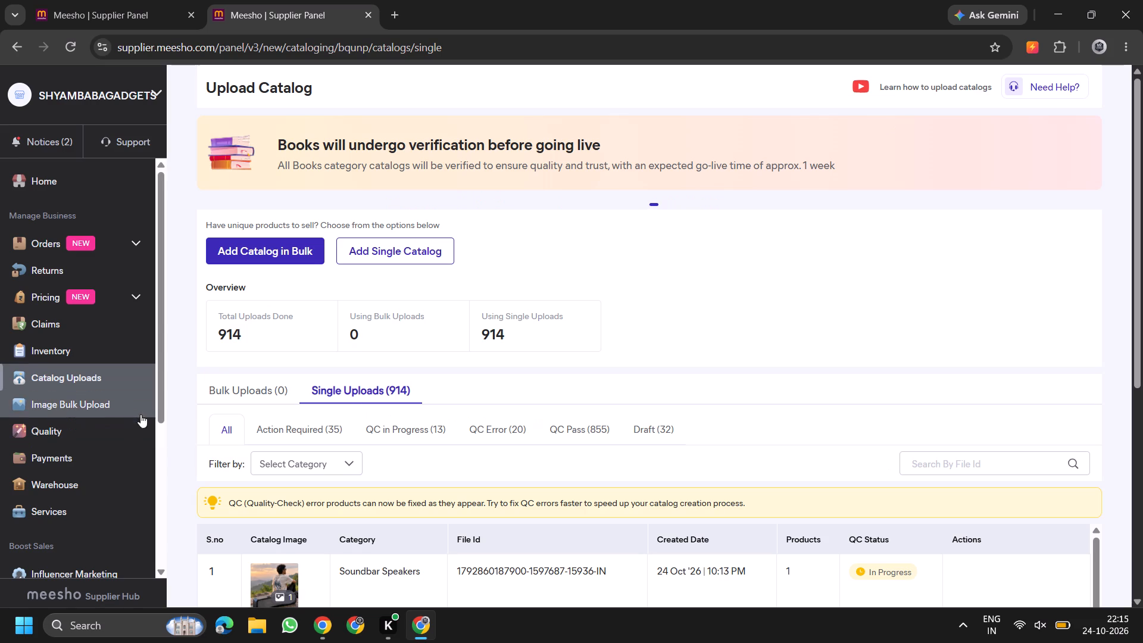
click(418, 253)
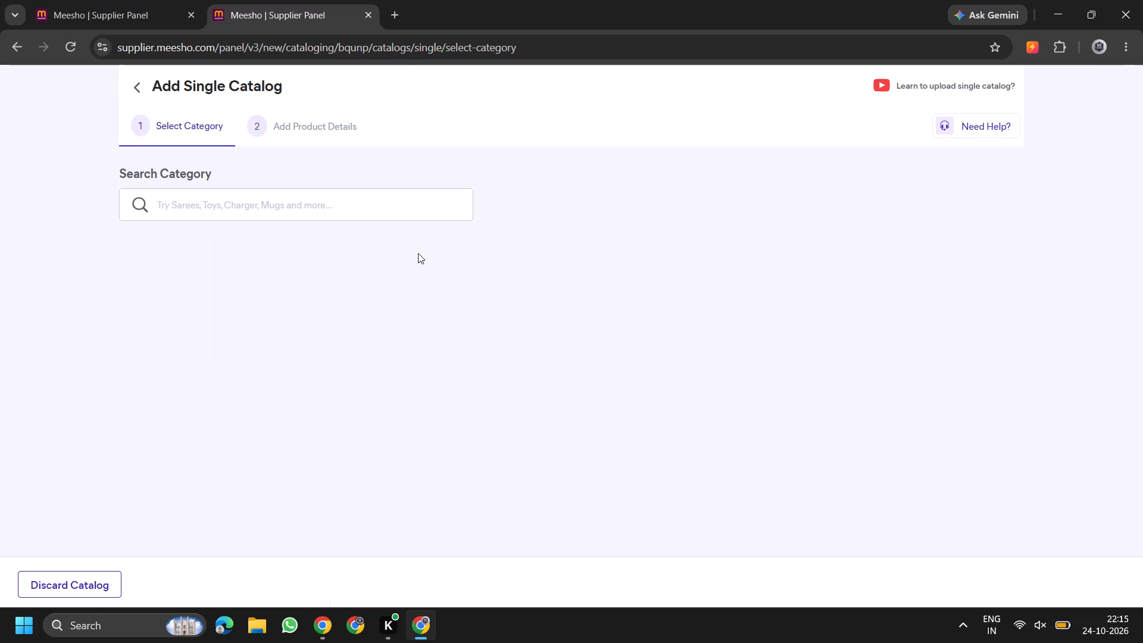
click(360, 266)
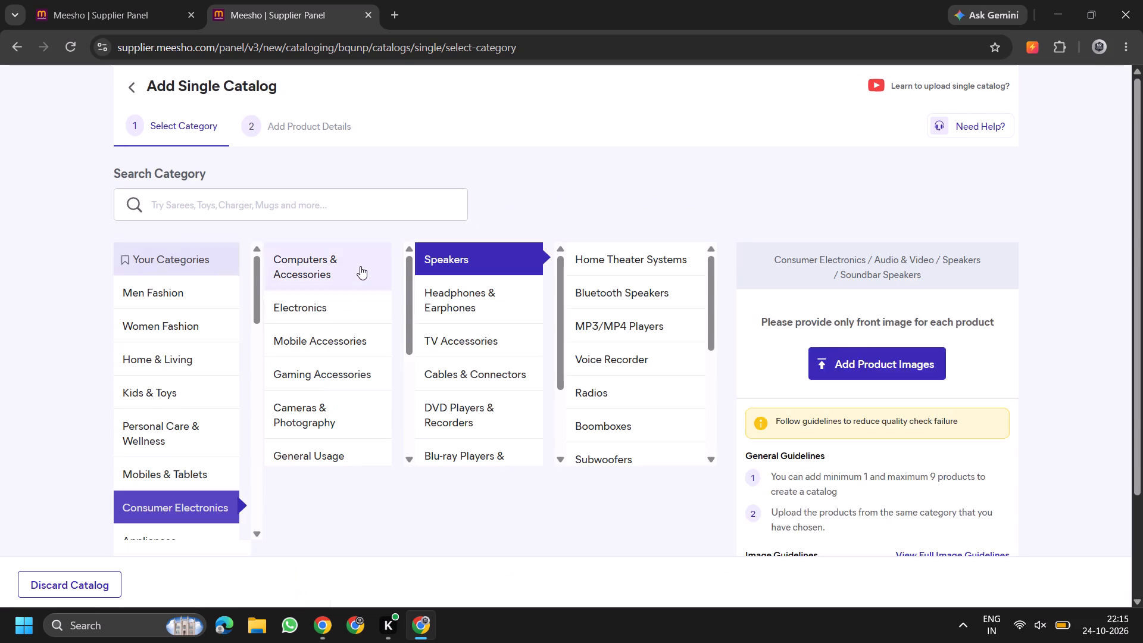
Add Screenshot 2026-10-24 220055.png from the Screenshots folder as the new catalog's front product image.
click(898, 501)
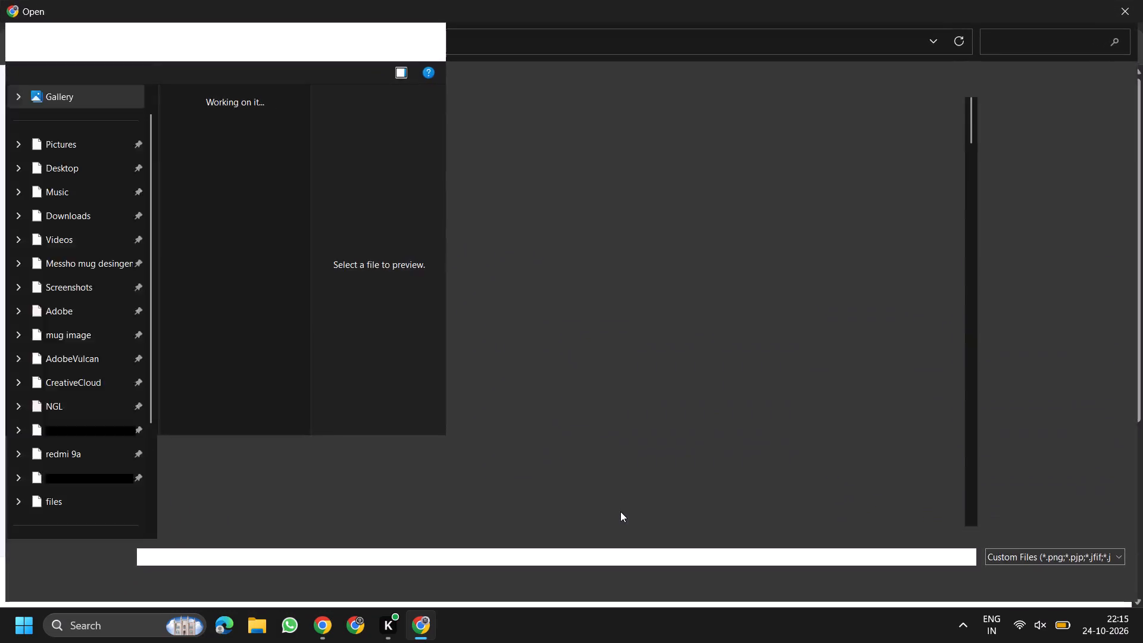
scroll(543, 355, down, 17)
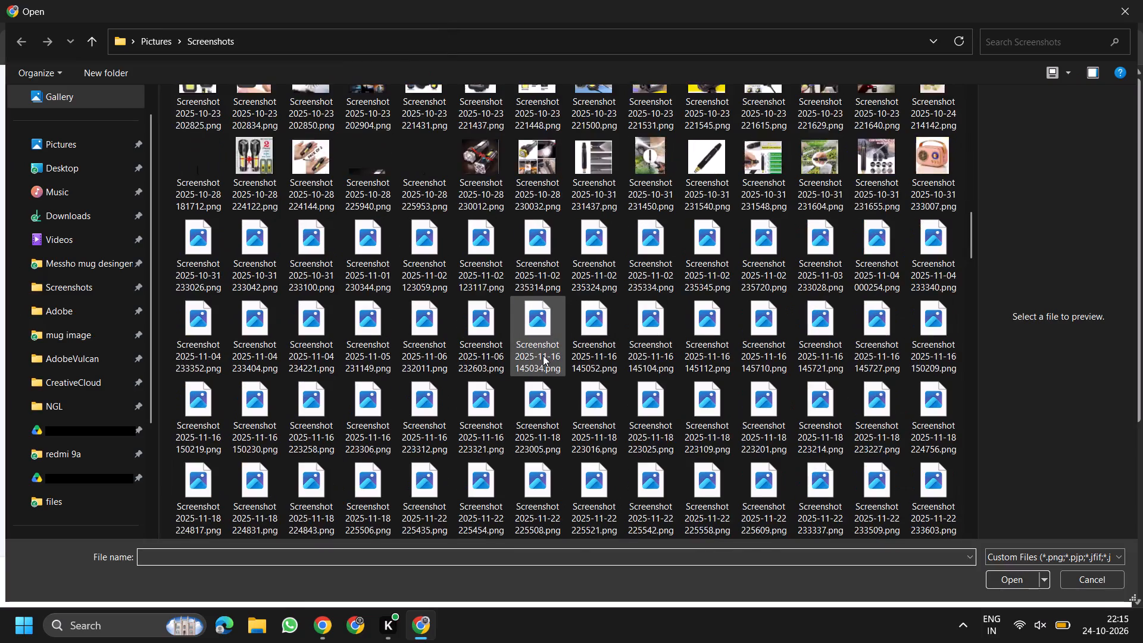
scroll(543, 355, down, 5)
scroll(543, 355, up, 10)
scroll(543, 355, down, 20)
scroll(543, 355, down, 15)
scroll(543, 355, down, 19)
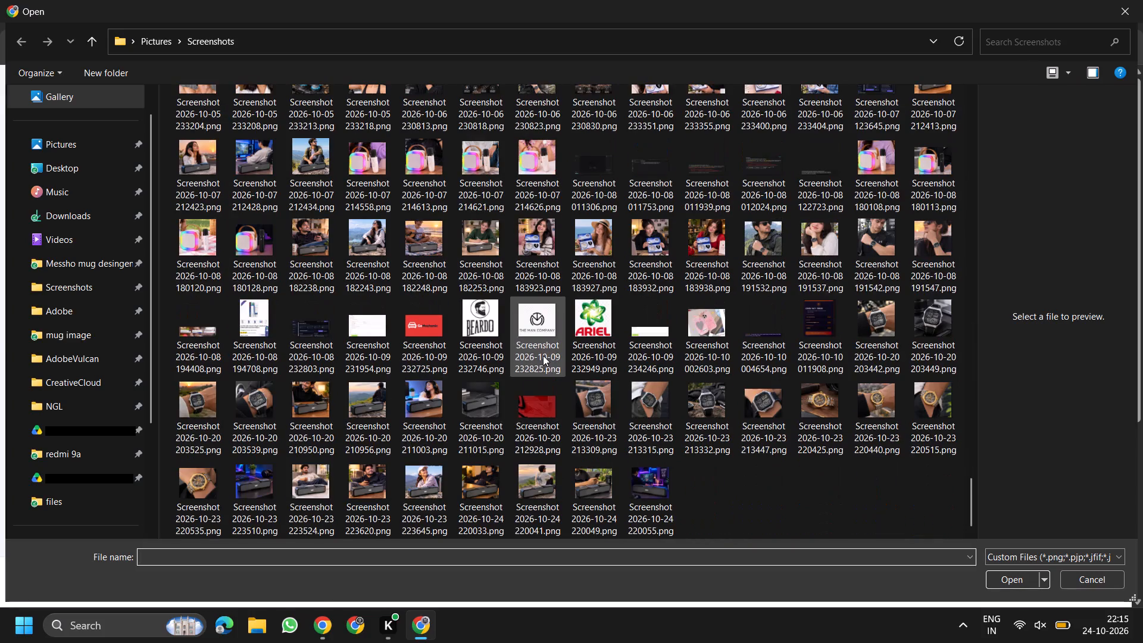
double_click(645, 493)
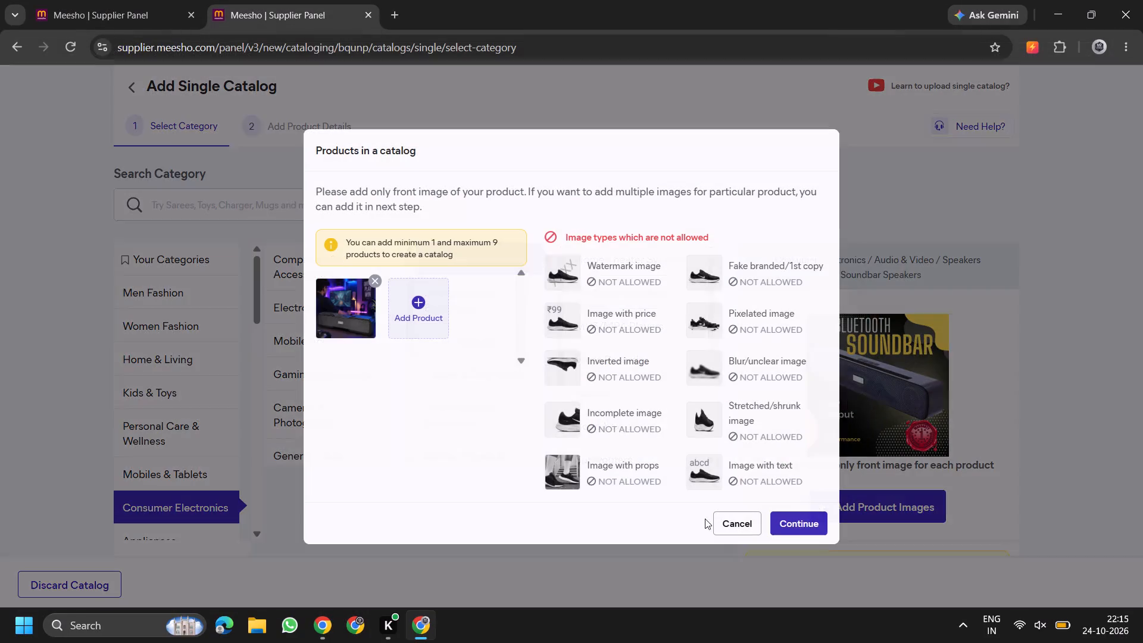
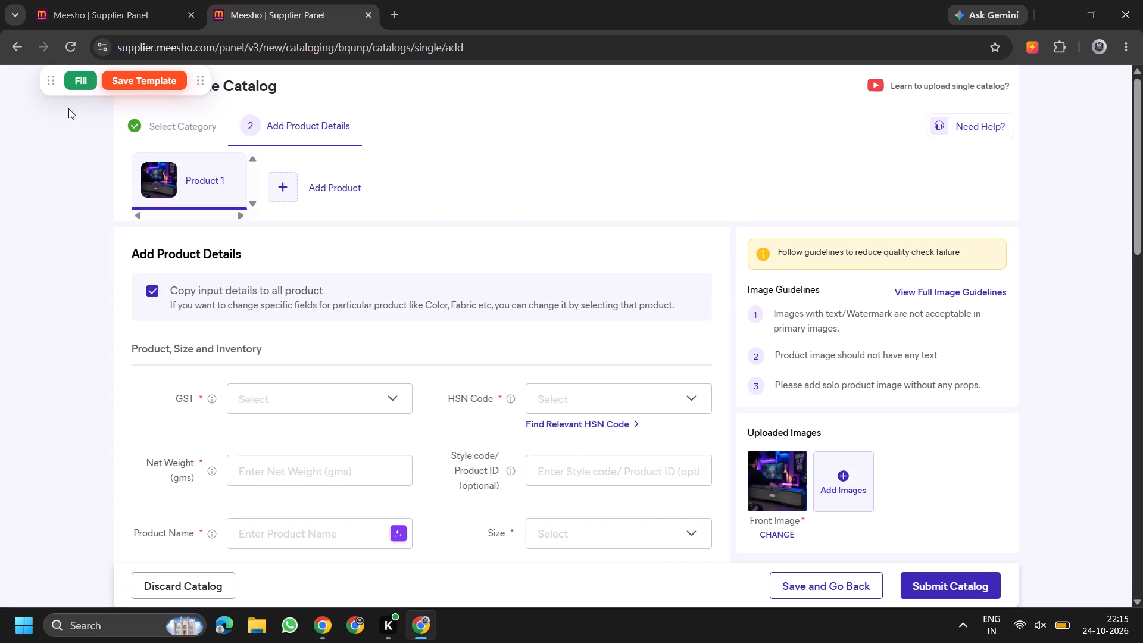
Fill the new catalog's product details from the saved Soundbar Speakers template "sanjay newsound bar 740".
click(79, 75)
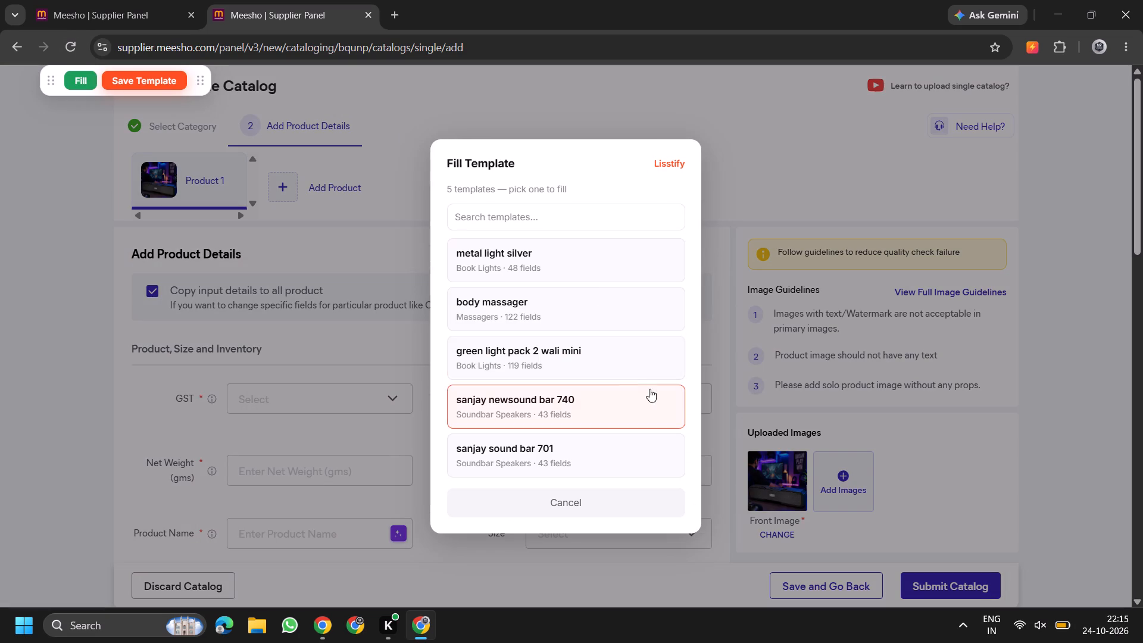
click(580, 413)
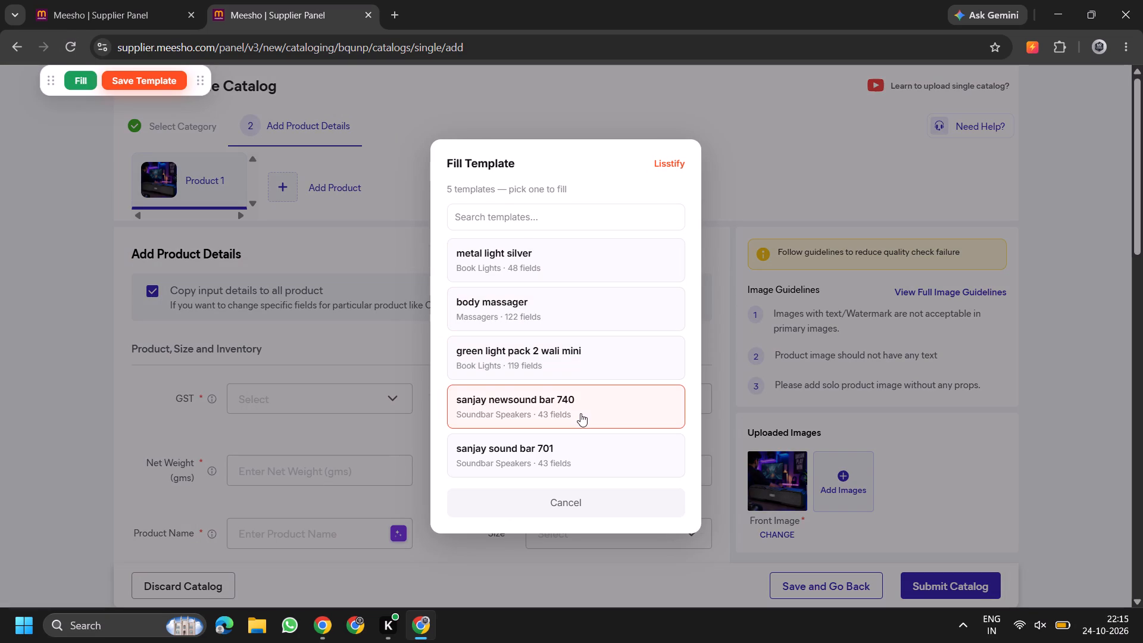
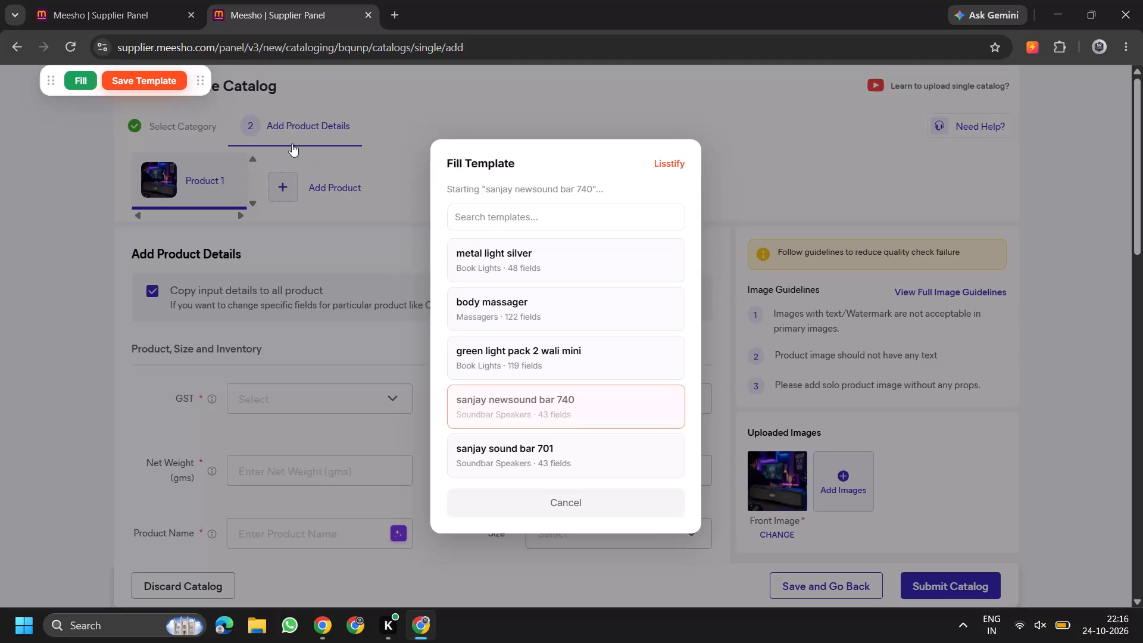
Exit the unresponsive catalog page.
triple_click(660, 391)
click(161, 1)
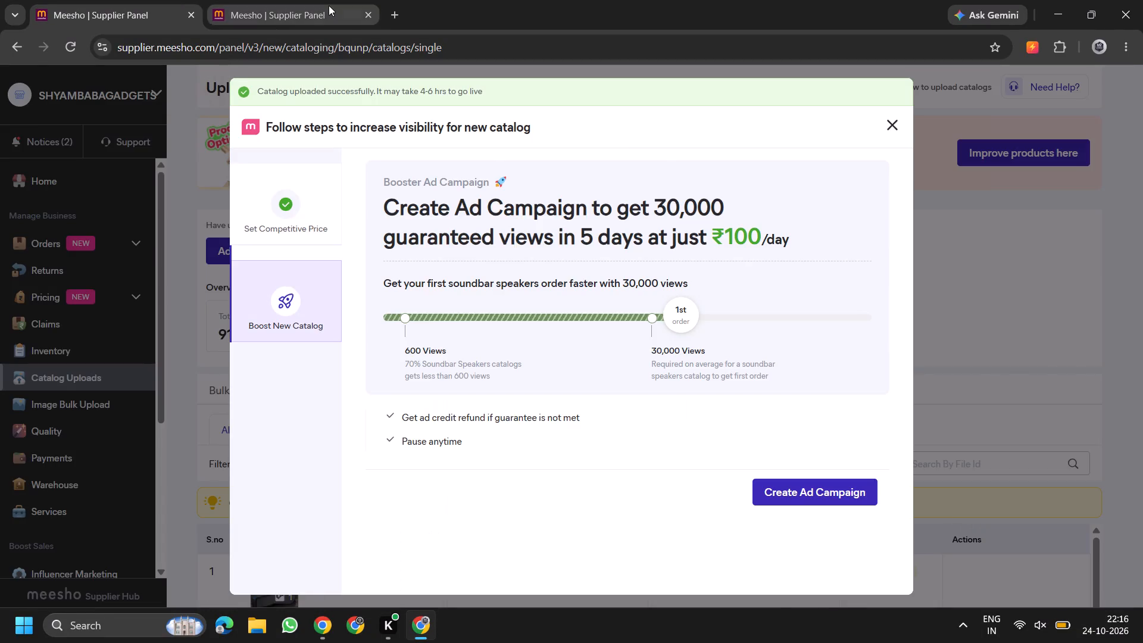
click(329, 5)
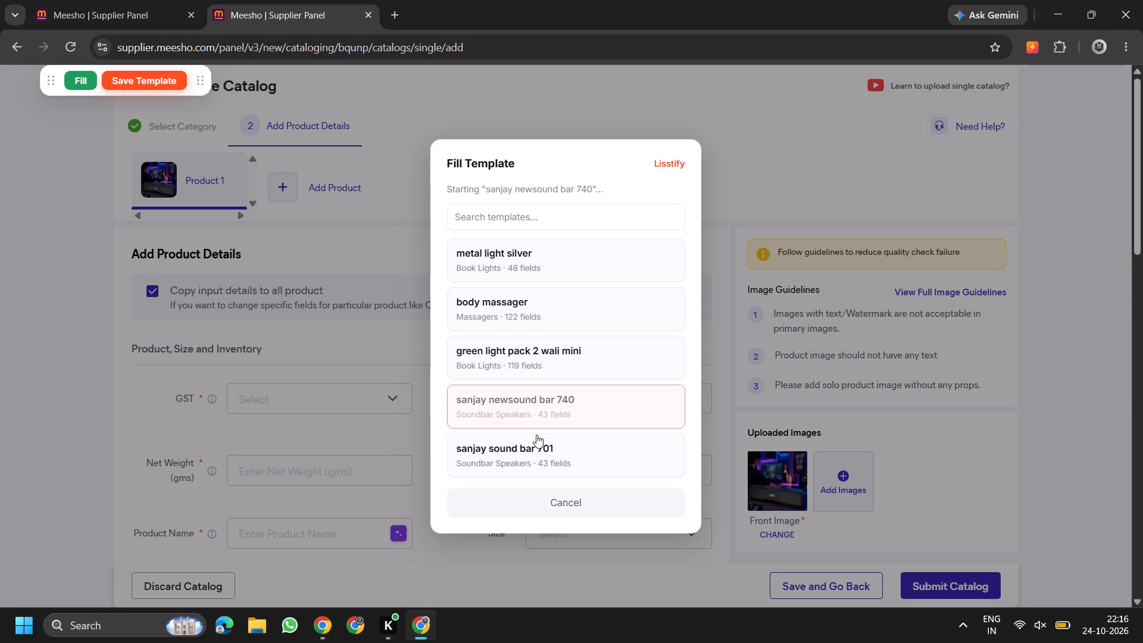
triple_click(536, 435)
click(536, 435)
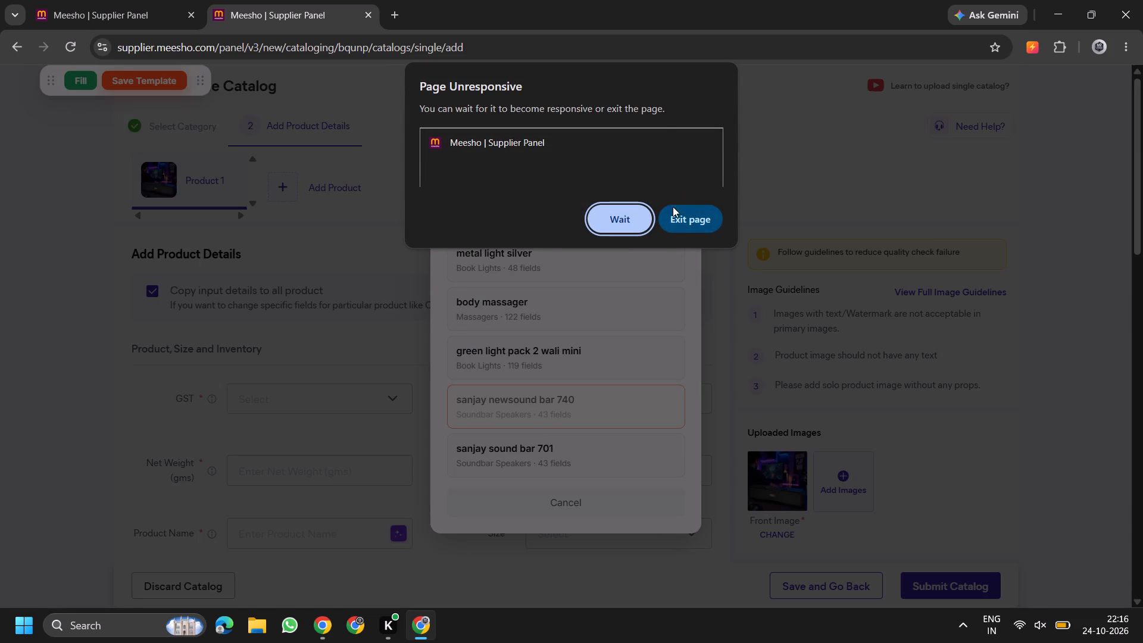
click(679, 215)
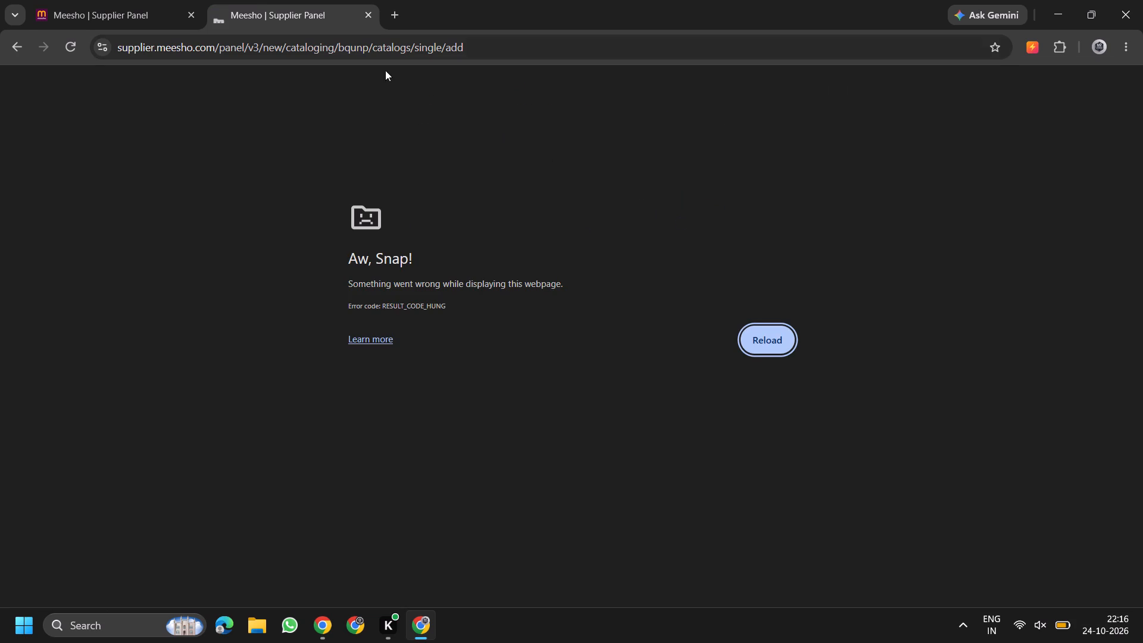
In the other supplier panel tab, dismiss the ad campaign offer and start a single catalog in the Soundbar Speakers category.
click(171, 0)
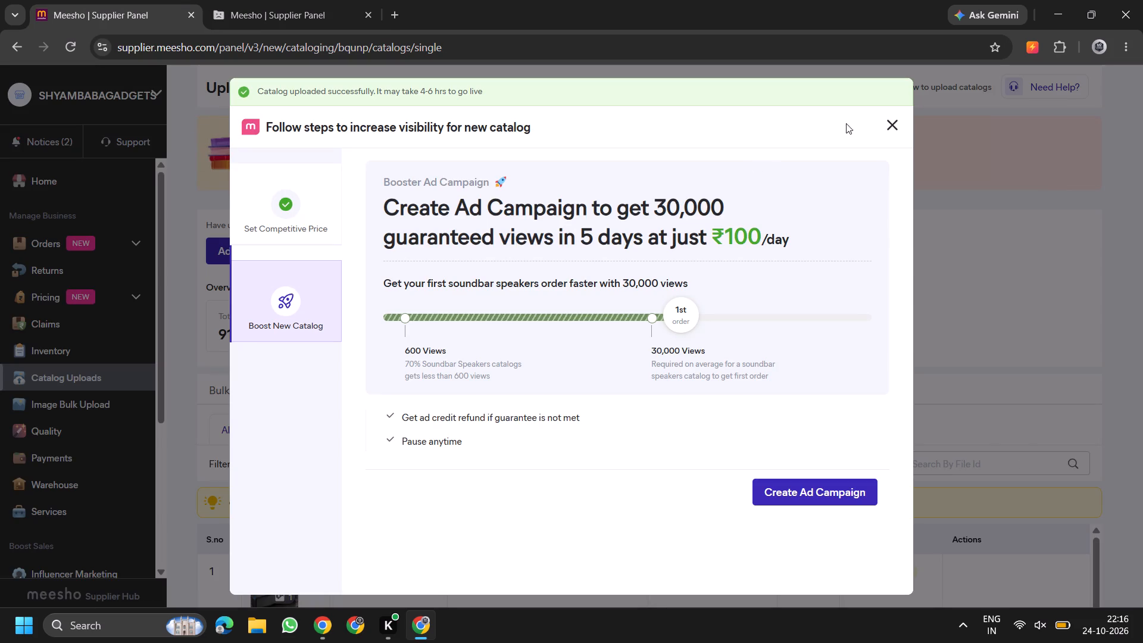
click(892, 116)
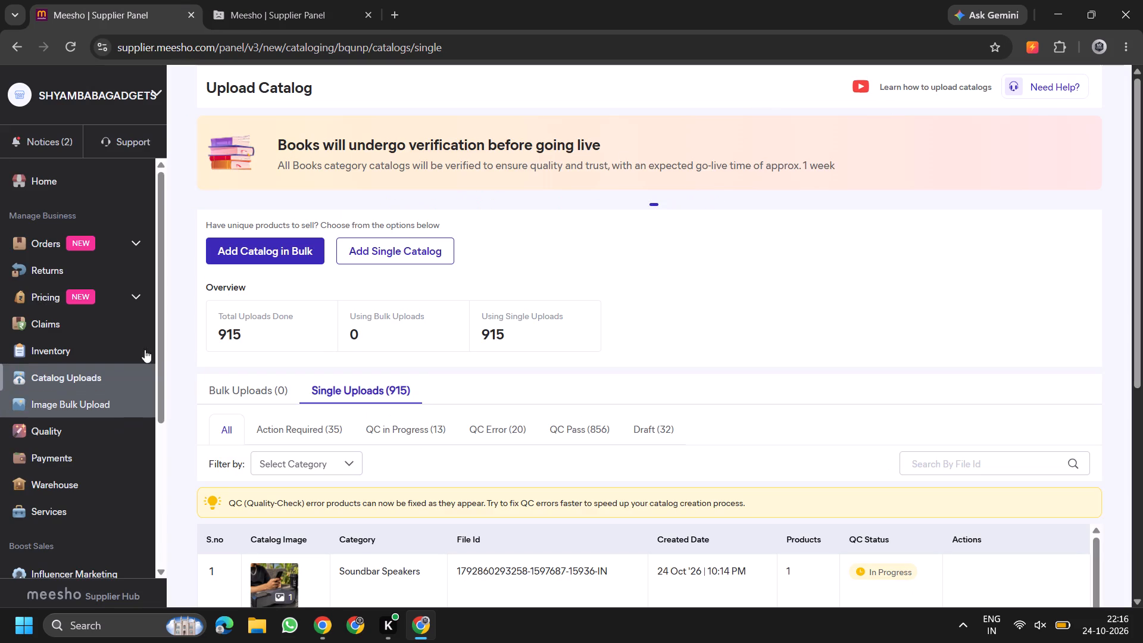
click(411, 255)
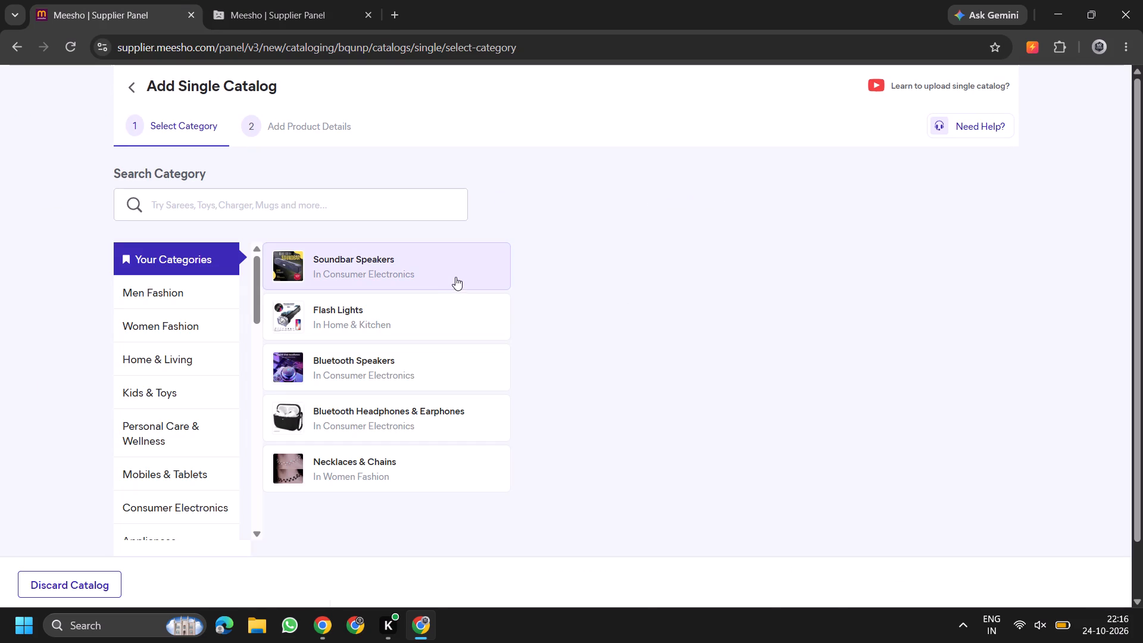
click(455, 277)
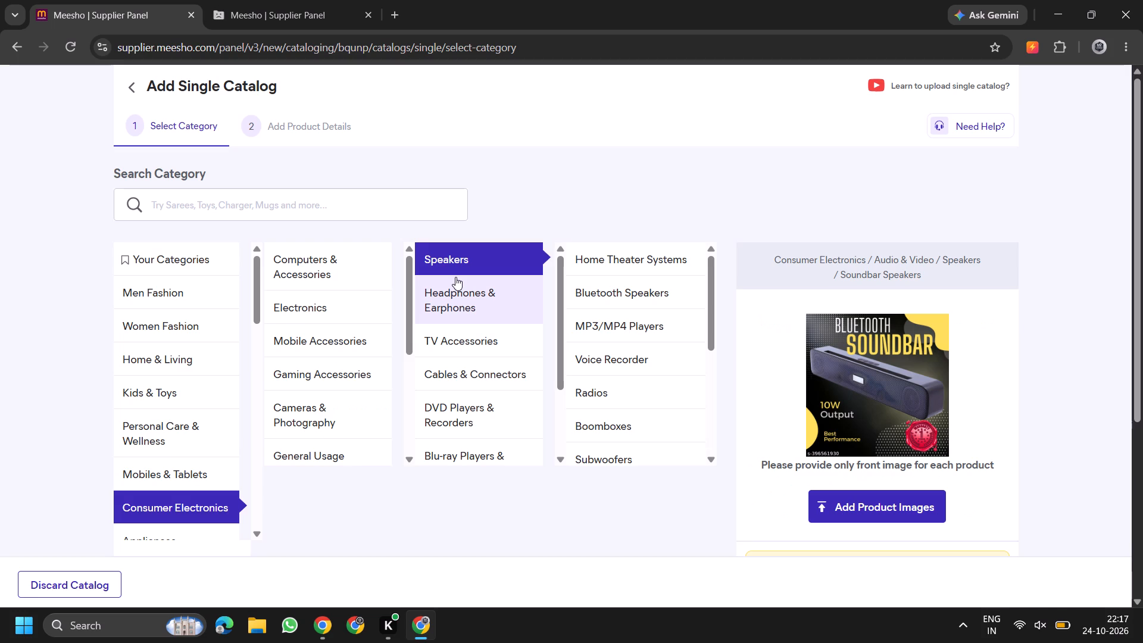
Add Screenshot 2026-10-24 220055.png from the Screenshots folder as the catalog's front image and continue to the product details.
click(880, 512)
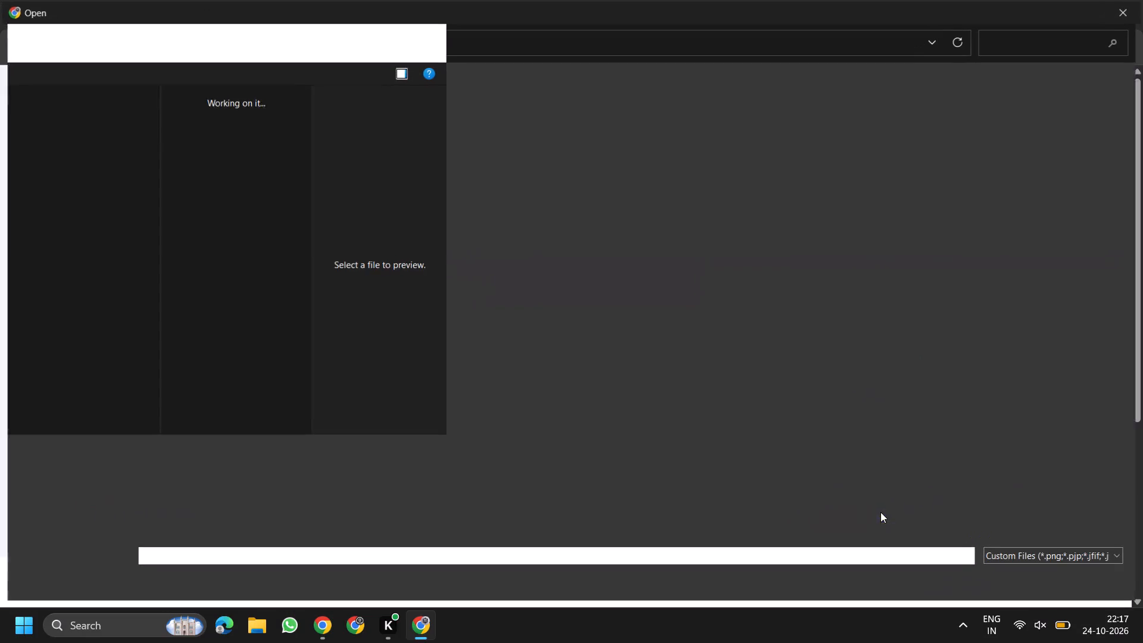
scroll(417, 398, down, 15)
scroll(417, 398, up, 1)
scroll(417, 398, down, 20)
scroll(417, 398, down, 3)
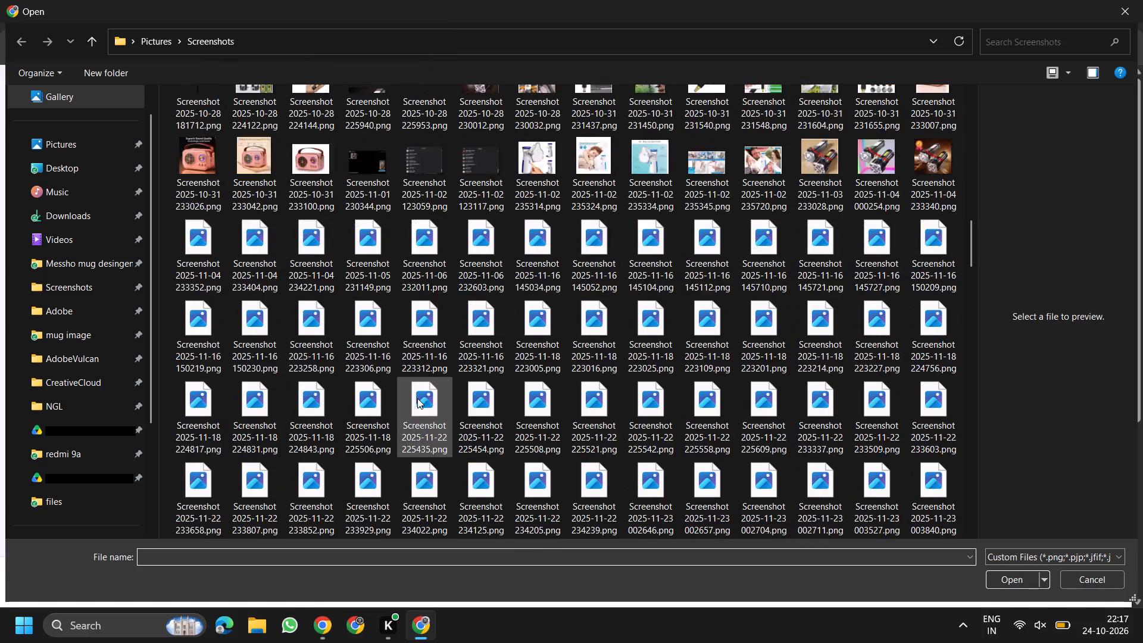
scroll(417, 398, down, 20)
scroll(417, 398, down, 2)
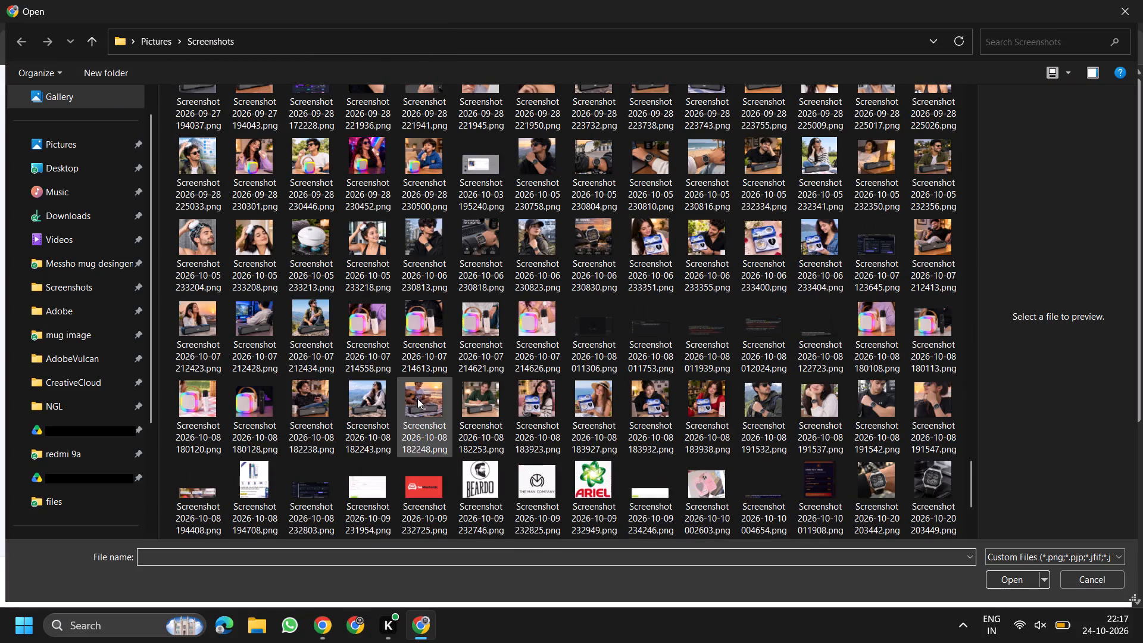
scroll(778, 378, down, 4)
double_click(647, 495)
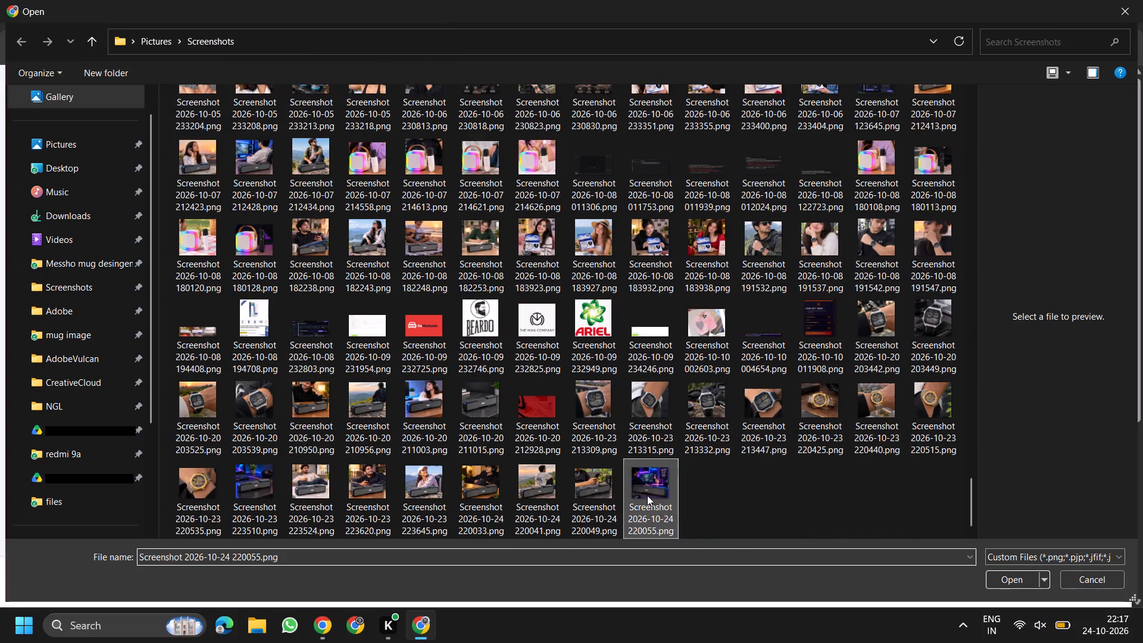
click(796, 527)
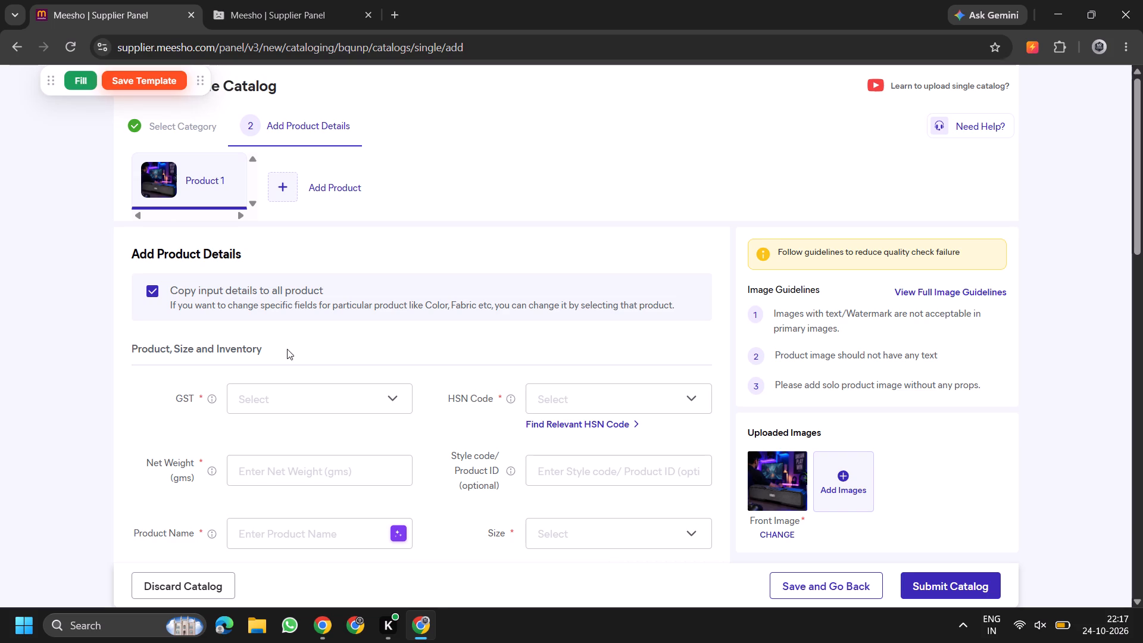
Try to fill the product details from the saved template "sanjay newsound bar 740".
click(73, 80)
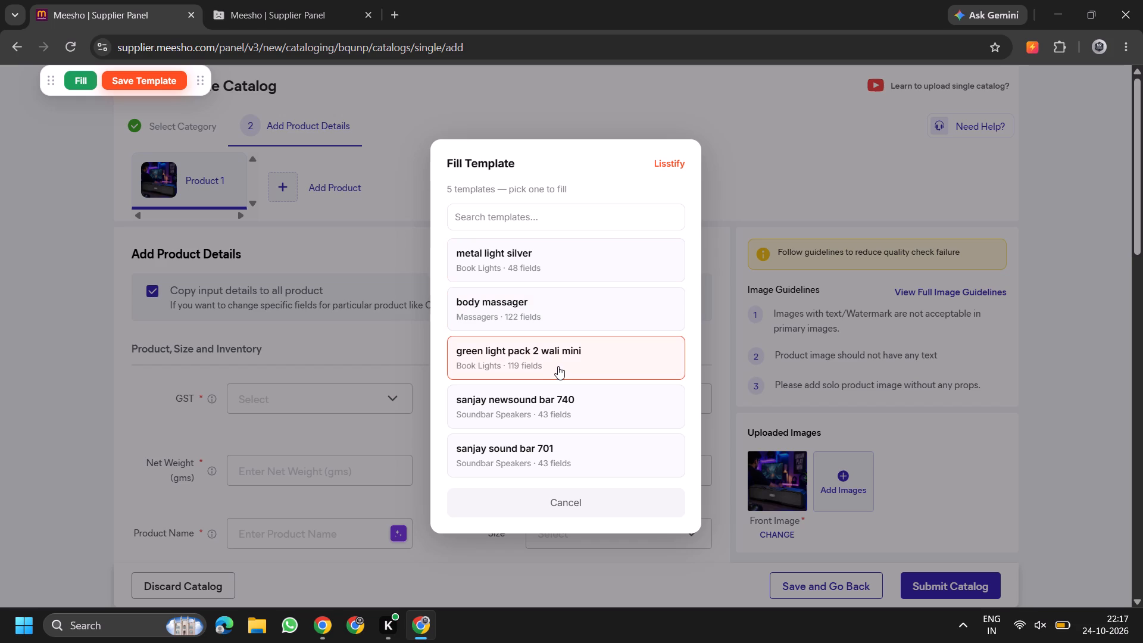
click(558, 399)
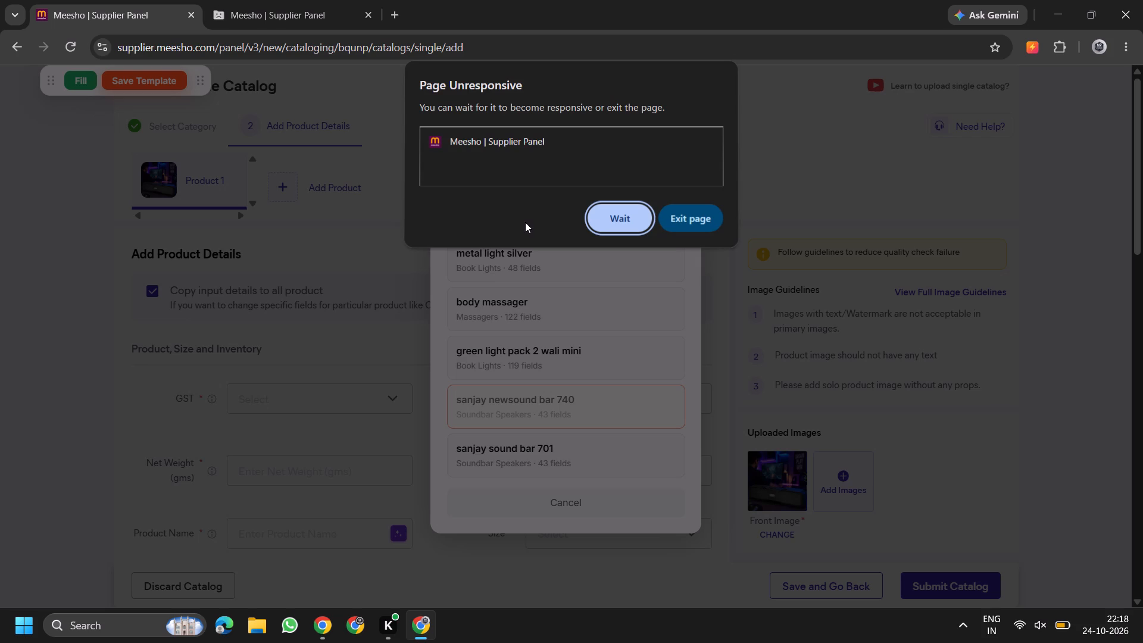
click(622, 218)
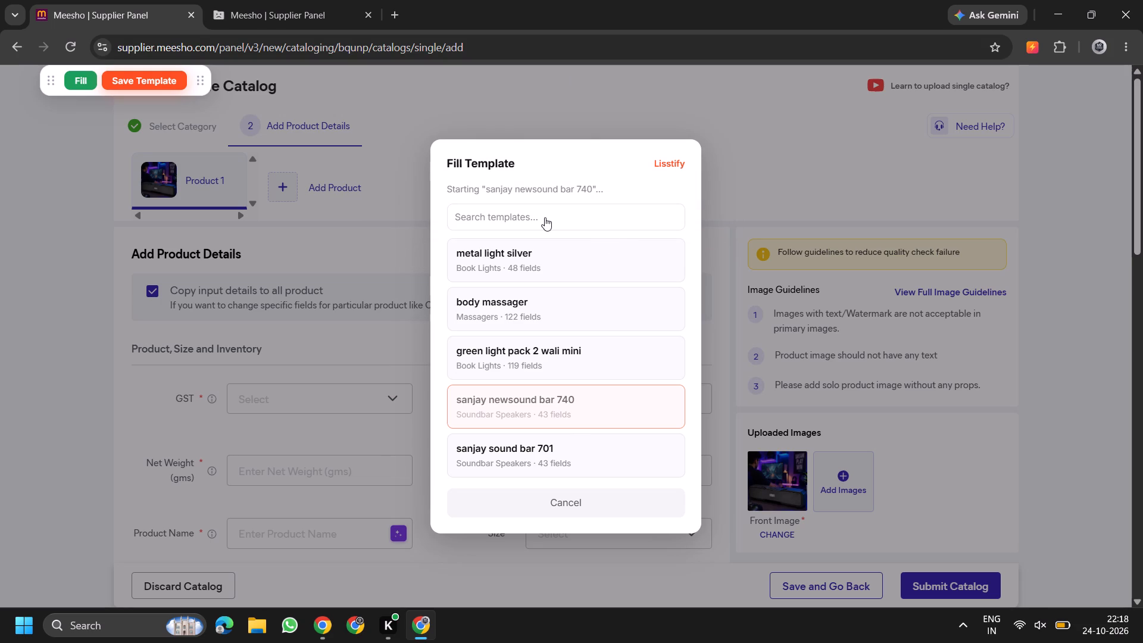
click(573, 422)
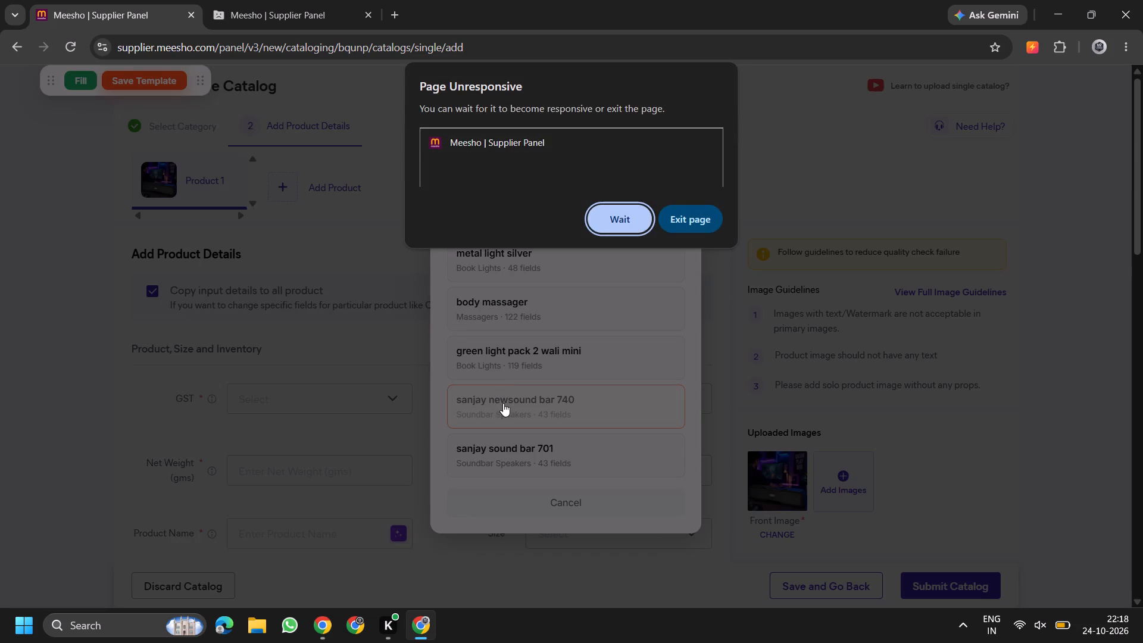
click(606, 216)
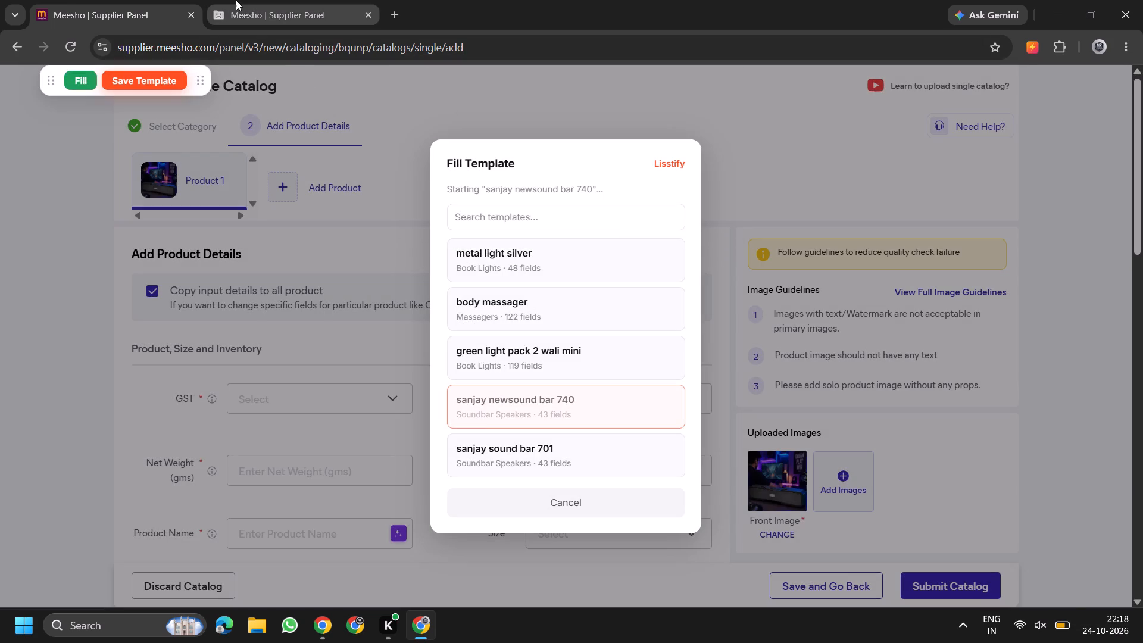
Reload the crashed supplier panel tab and start a new single catalog there in the Soundbar Speakers category.
click(236, 0)
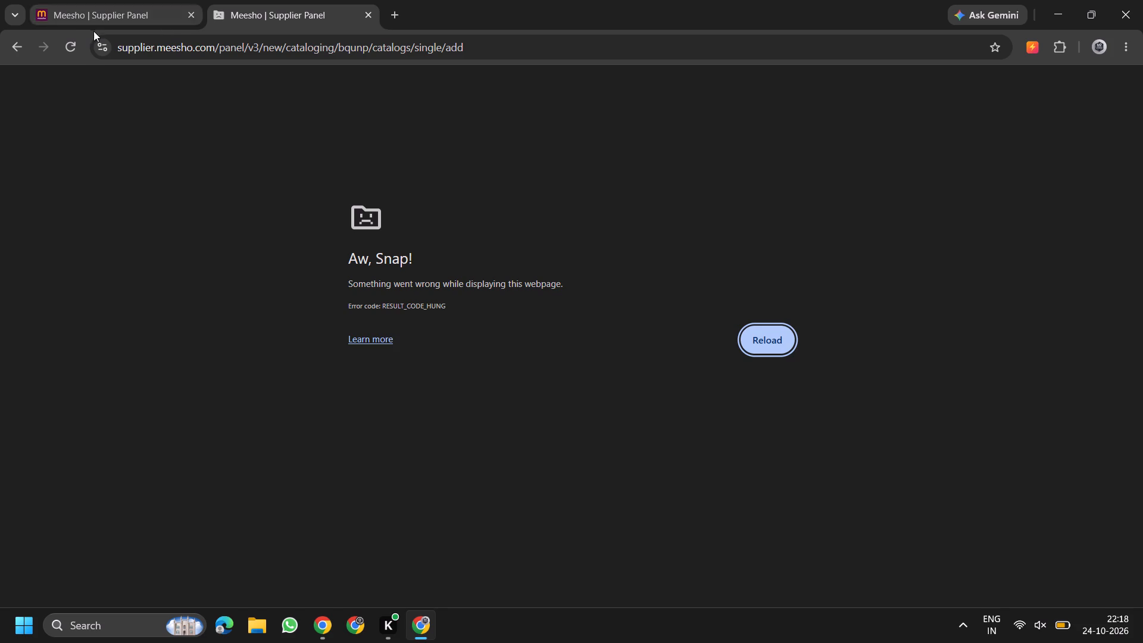
click(77, 54)
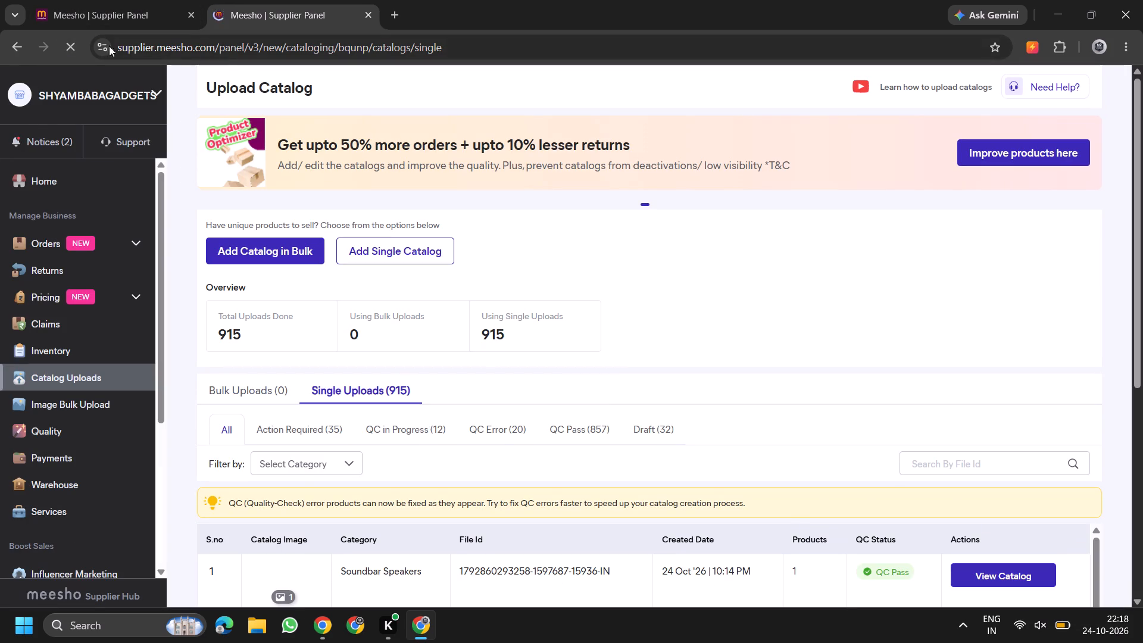
click(407, 264)
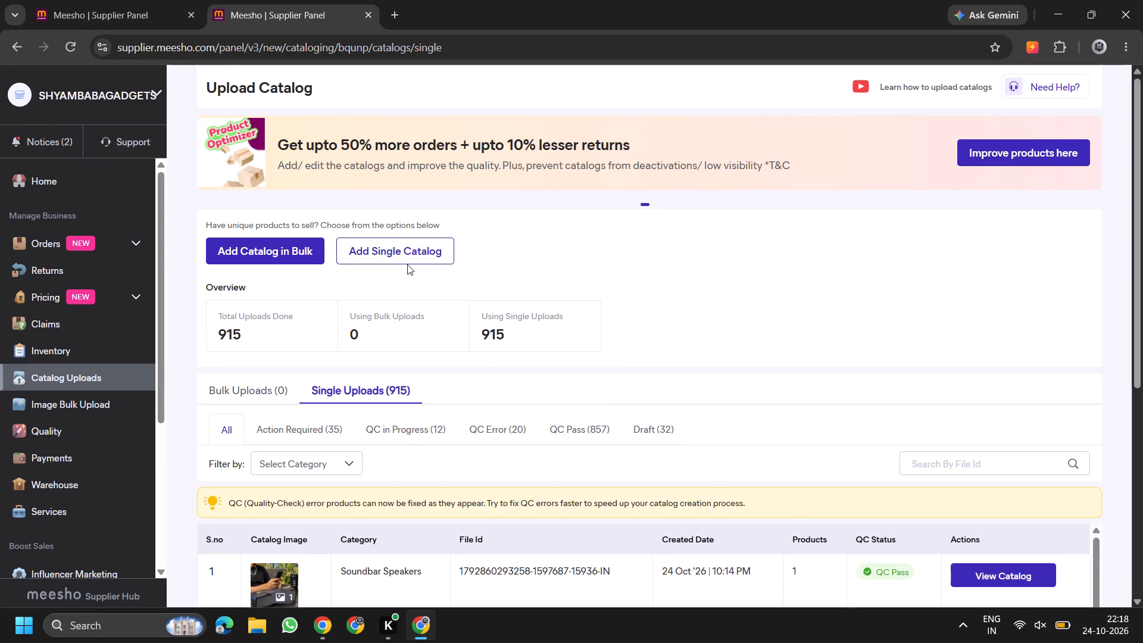
click(404, 258)
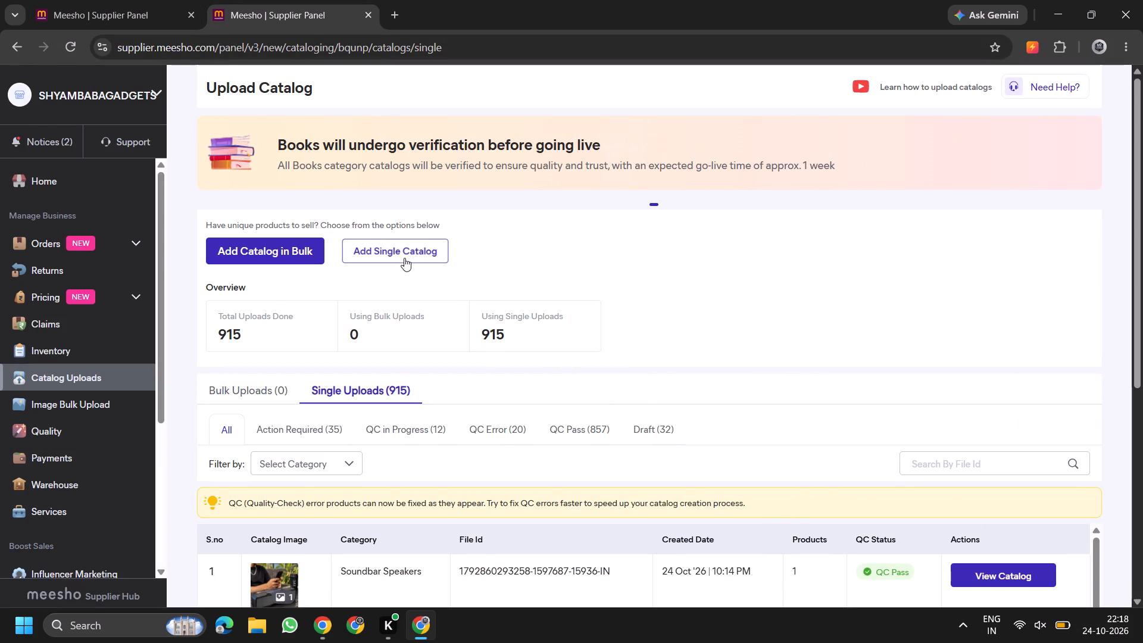
click(110, 0)
click(264, 0)
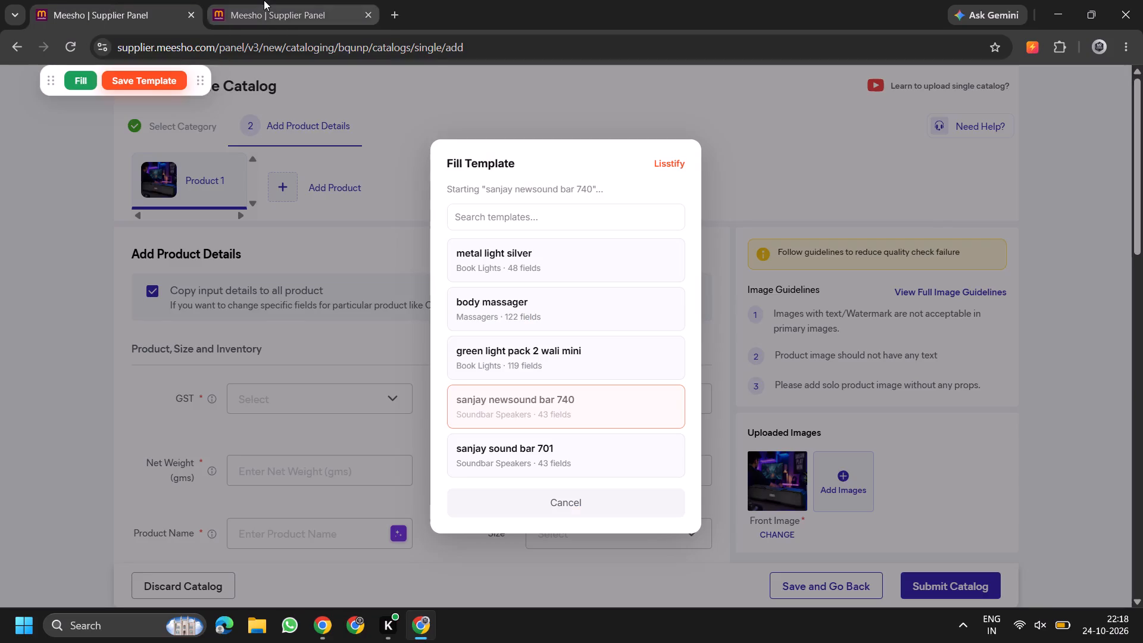
click(311, 259)
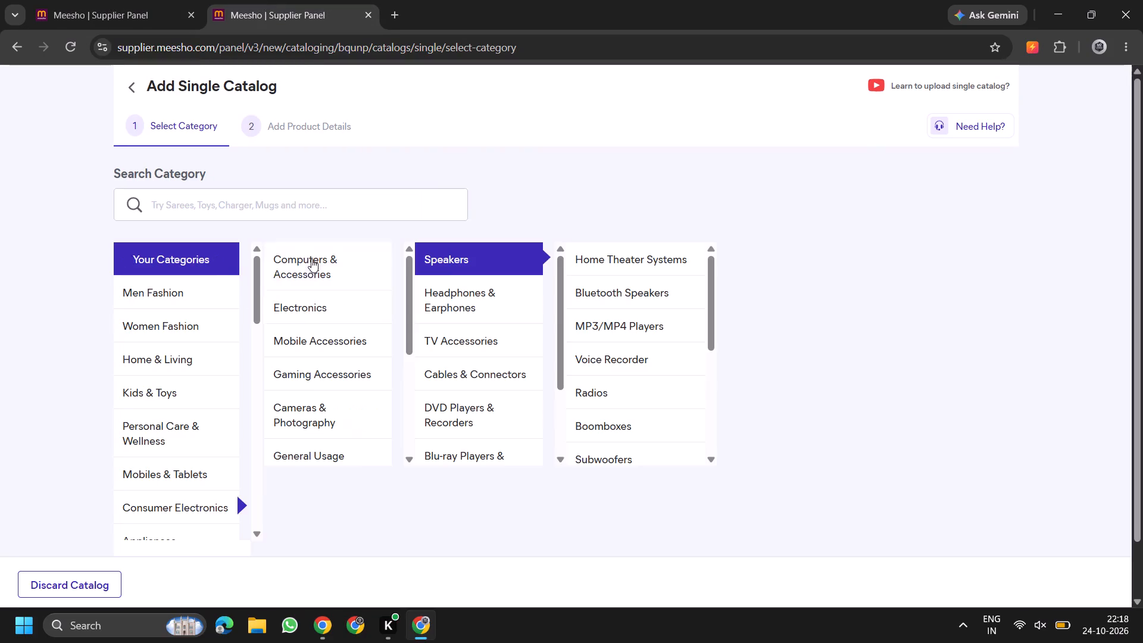
Add Screenshot 2026-10-24 220055.png from the Screenshots folder as the new catalog's front image and continue to the product details.
click(852, 511)
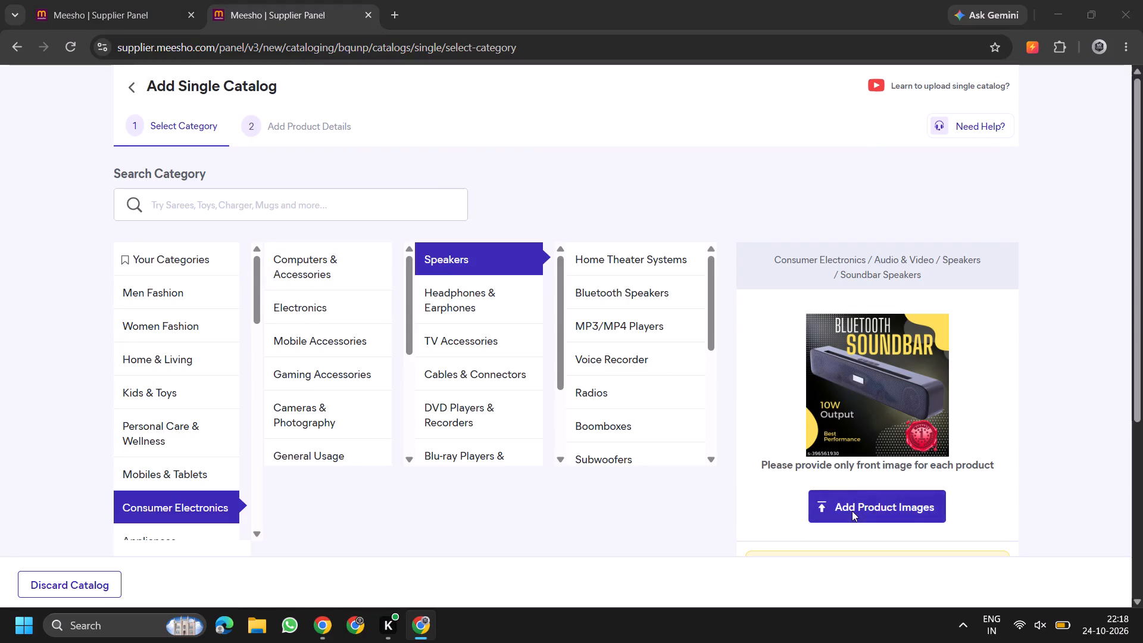
scroll(302, 352, down, 20)
scroll(302, 352, down, 20)
scroll(302, 352, down, 20)
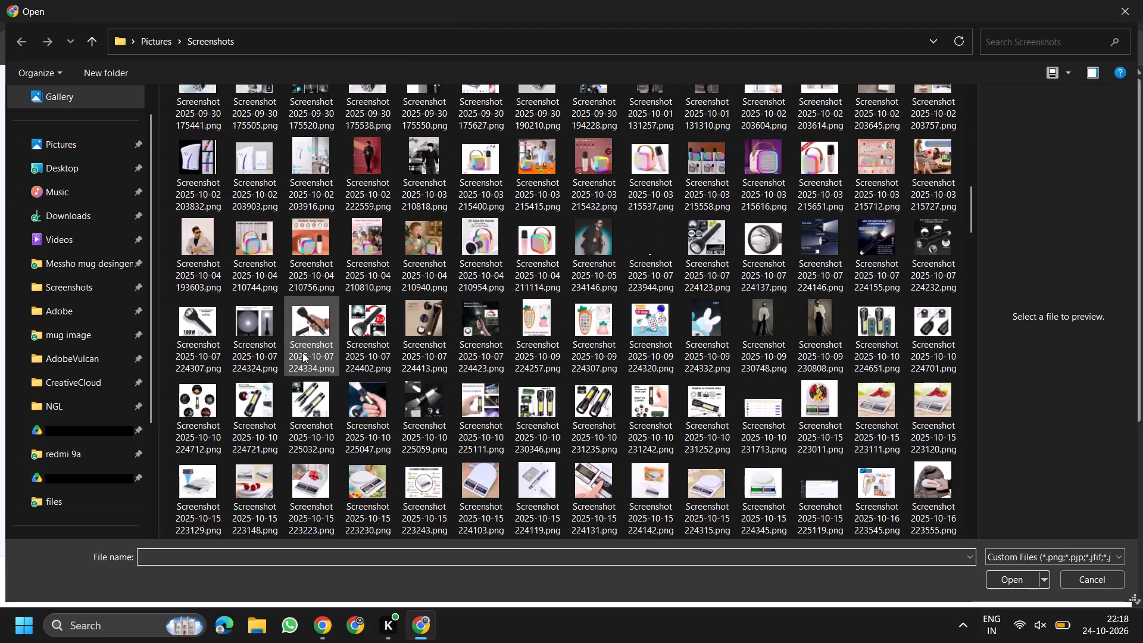
scroll(302, 352, down, 20)
scroll(302, 352, down, 20)
scroll(302, 352, down, 20)
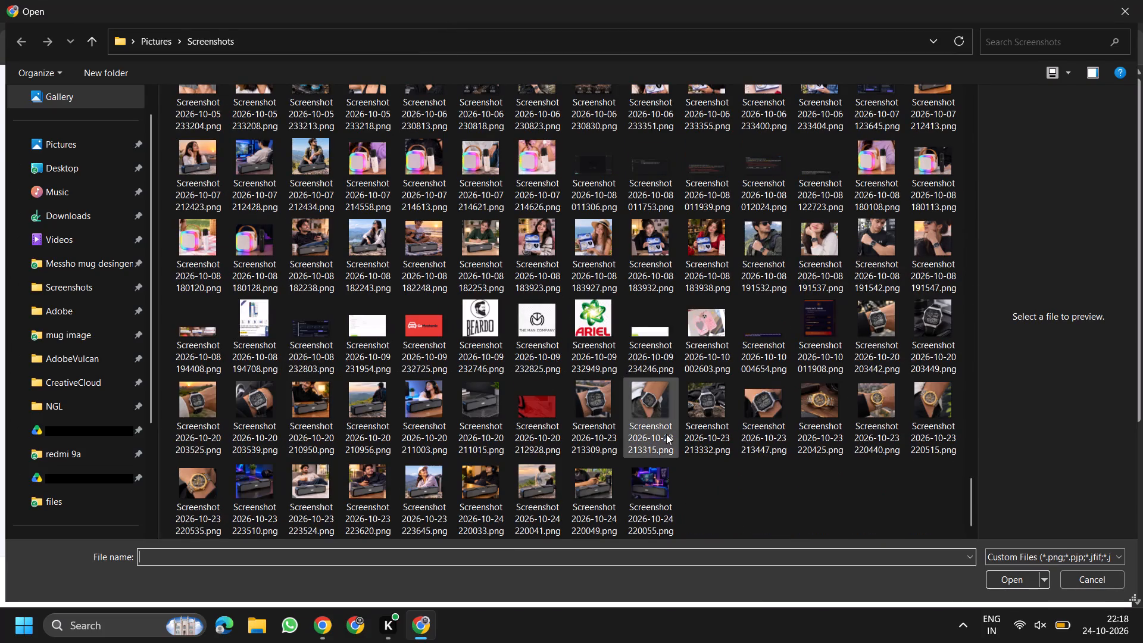
scroll(666, 434, down, 5)
double_click(646, 505)
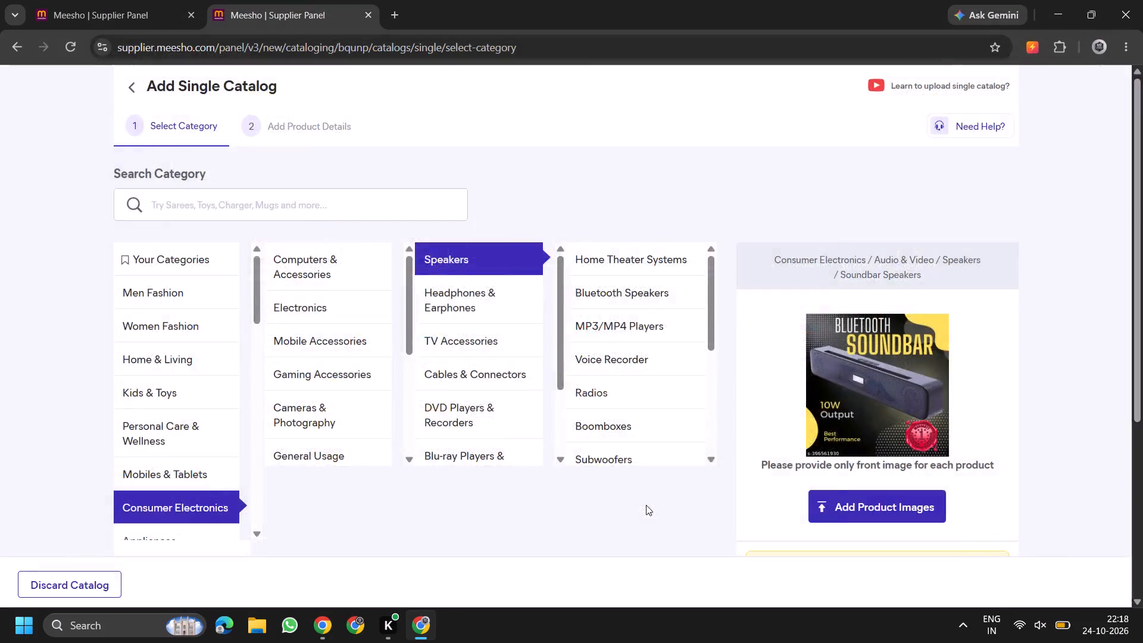
click(796, 522)
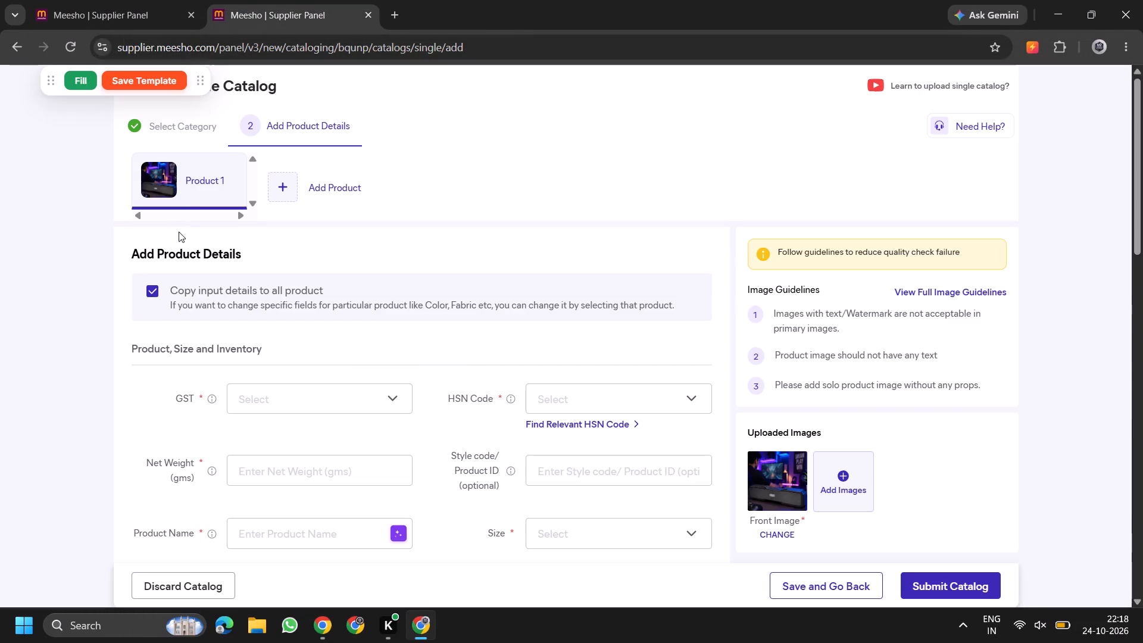
Fill the new catalog's product details from the saved Soundbar Speakers template "sanjay newsound bar 740".
click(63, 79)
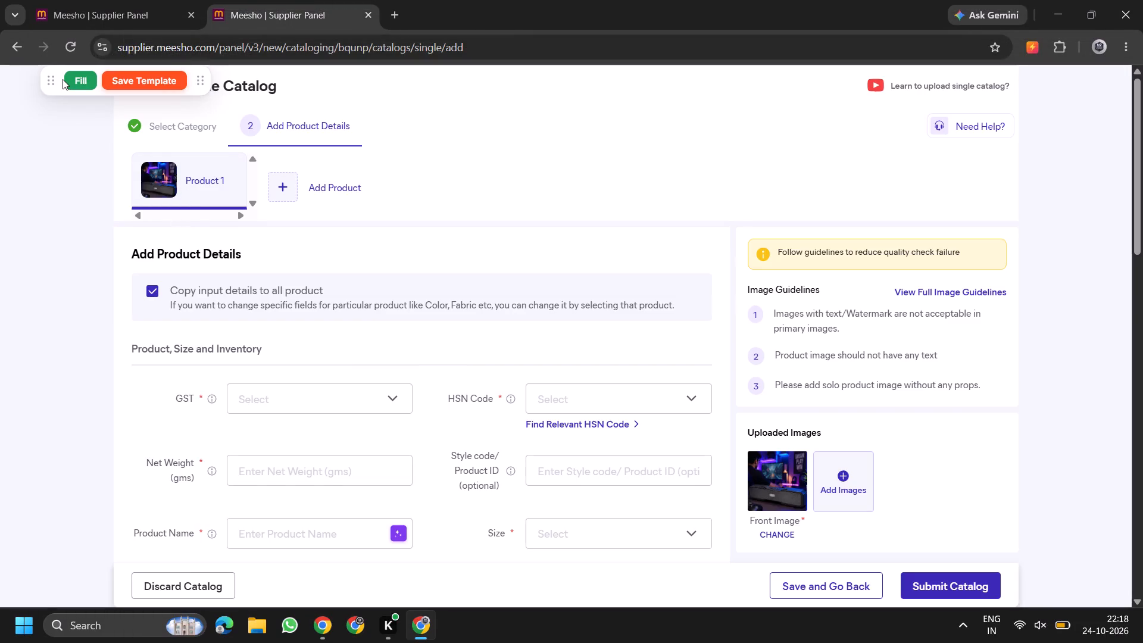
click(72, 78)
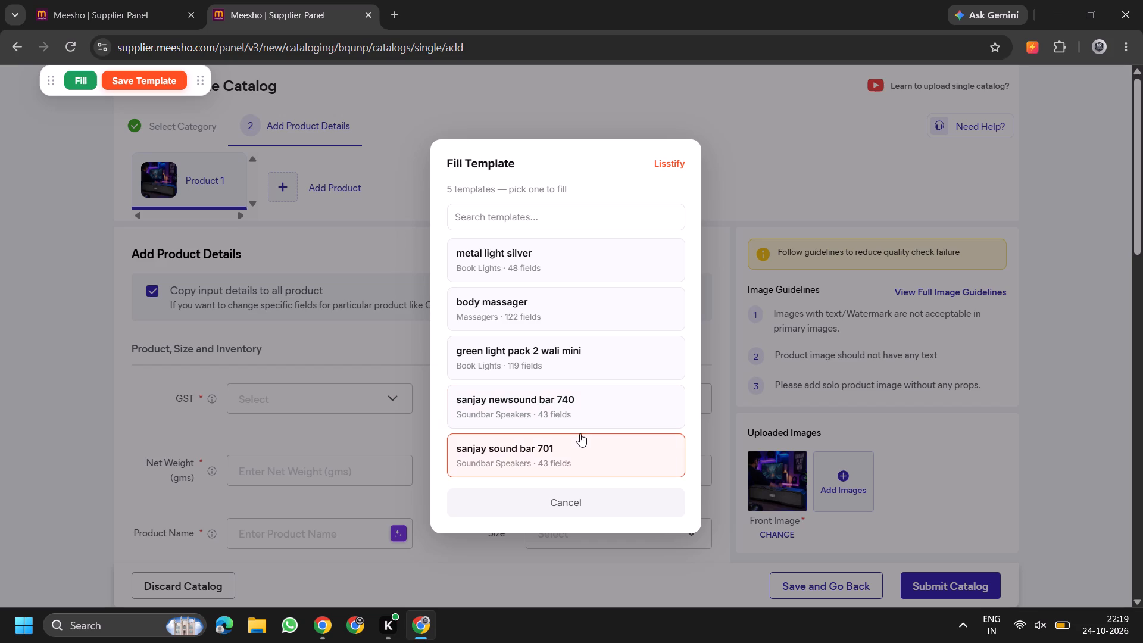
click(568, 398)
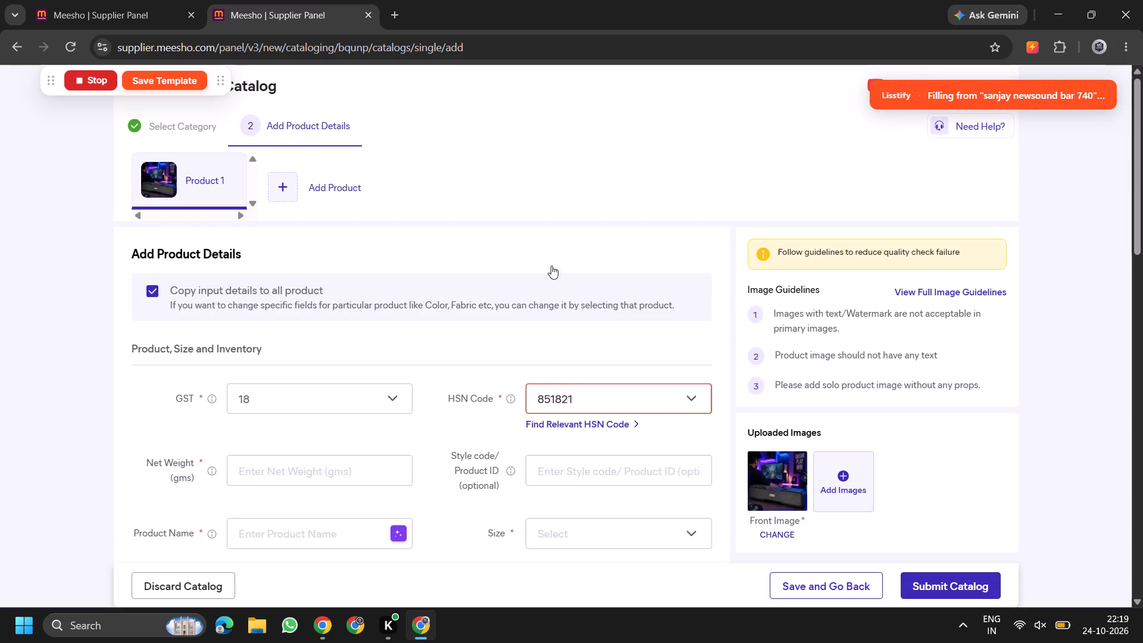
Close the other supplier panel tab with the stuck template fill.
click(115, 0)
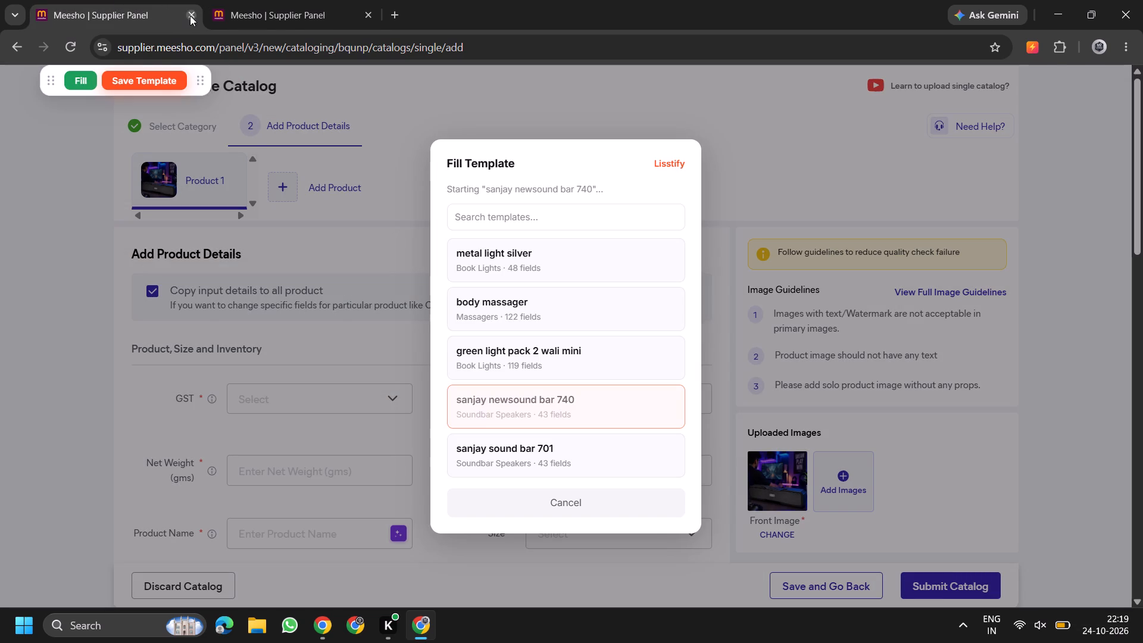
click(190, 15)
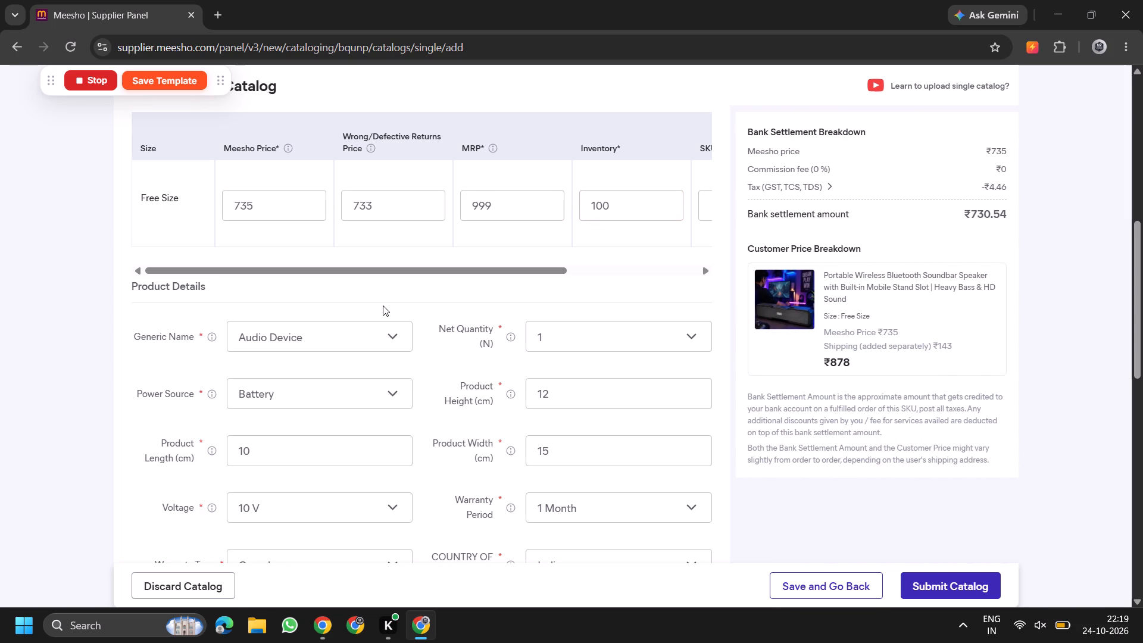
Set the Free Size row's Meesho Price to 655 and its Wrong/Defective Returns Price to 653.
click(0, 255)
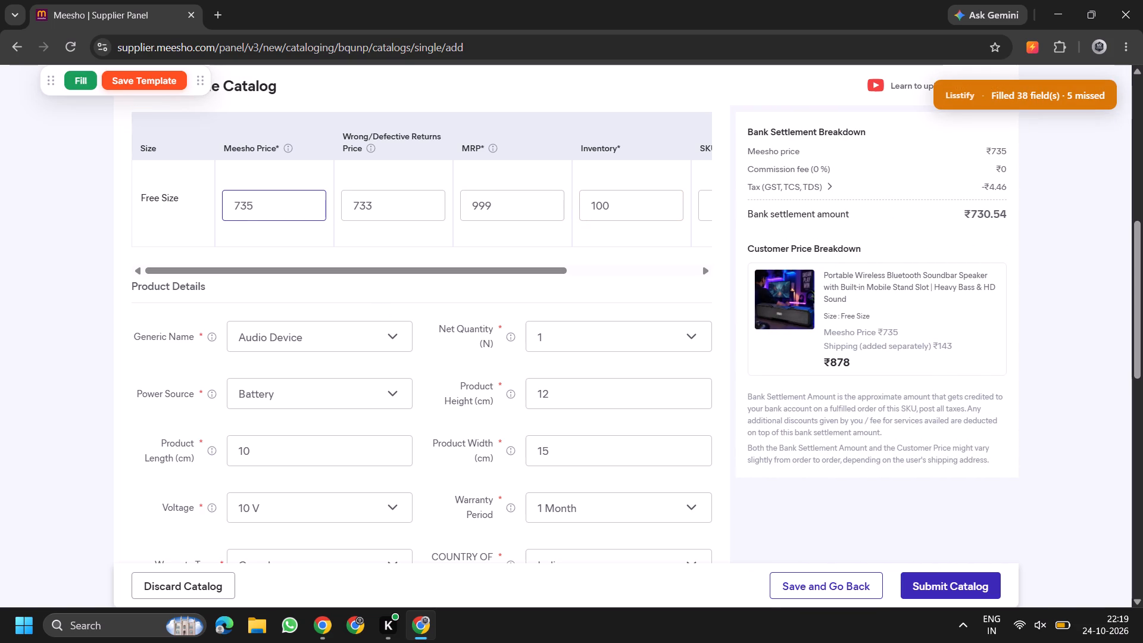
click(245, 211)
key(BackSpace)
key(BackSpace)
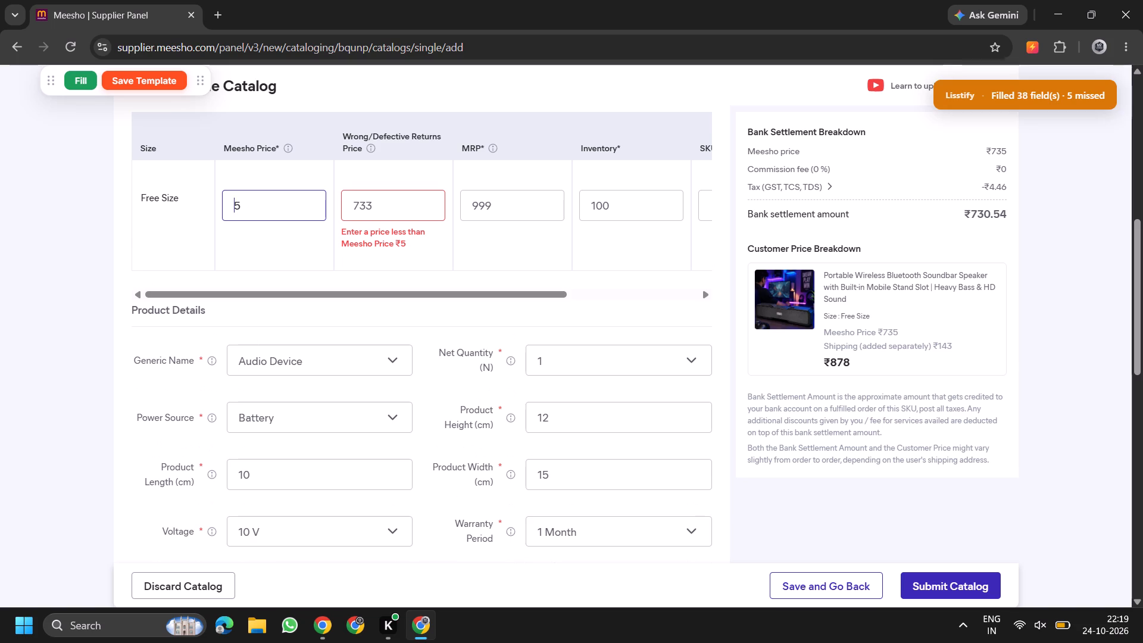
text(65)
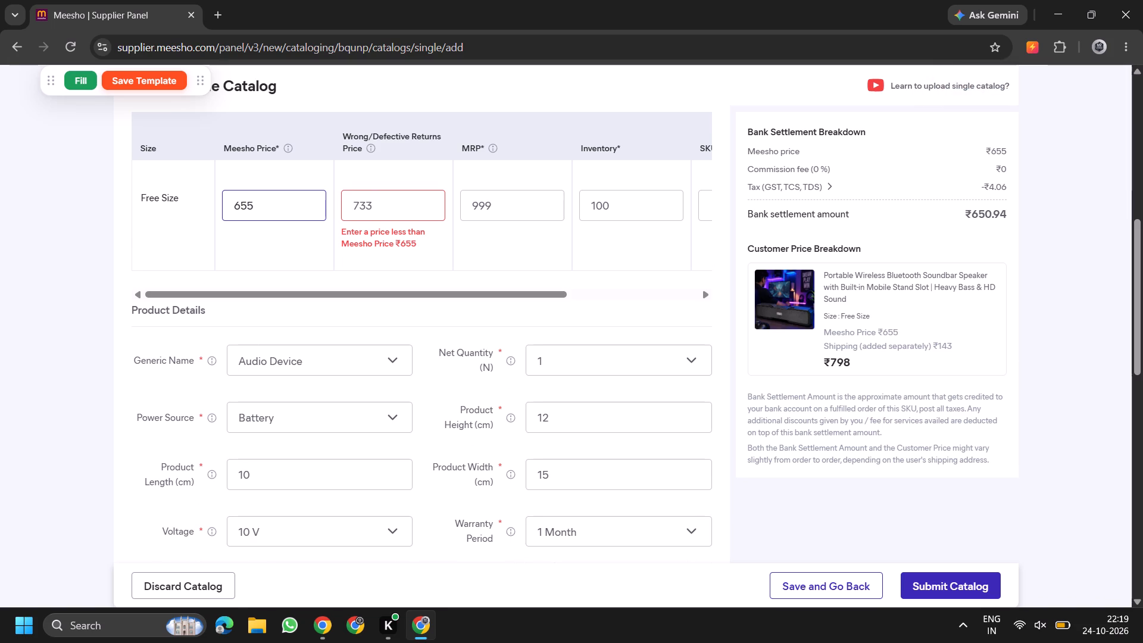
click(362, 199)
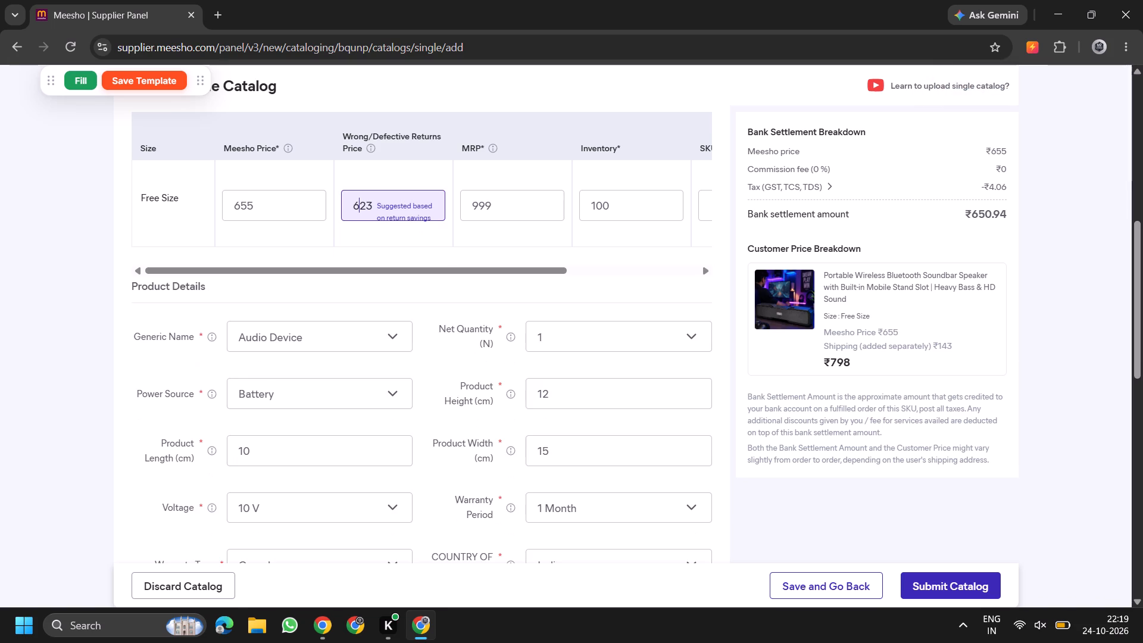
key(Right)
key(BackSpace)
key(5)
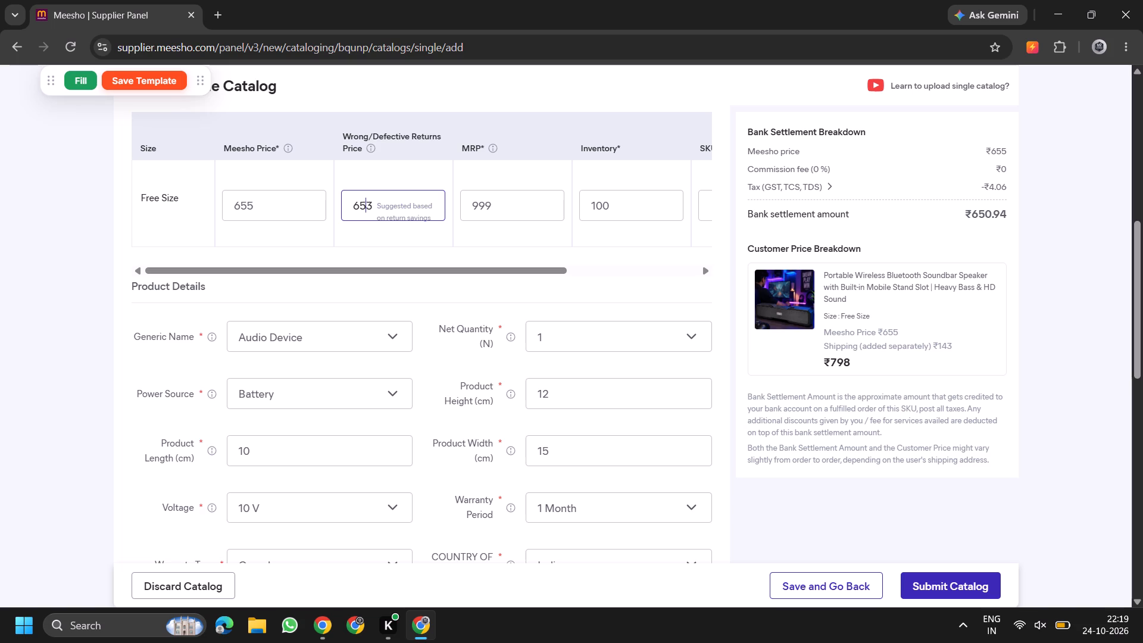
click(945, 242)
Change the catalog's Style code/Product ID to Newbar123.
scroll(945, 242, up, 2)
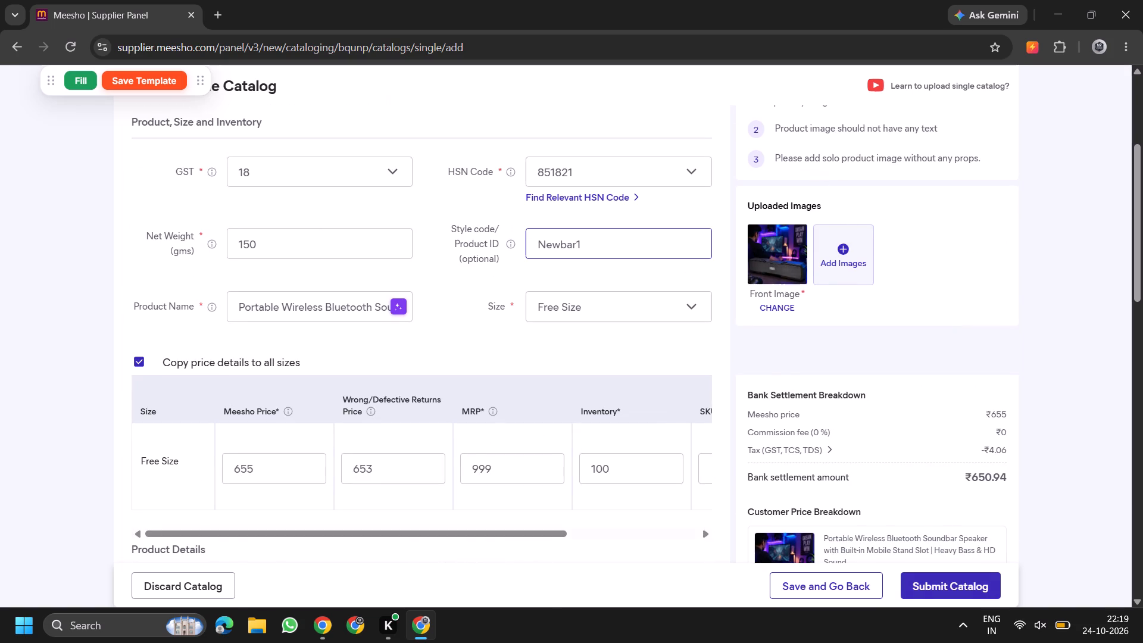
click(652, 236)
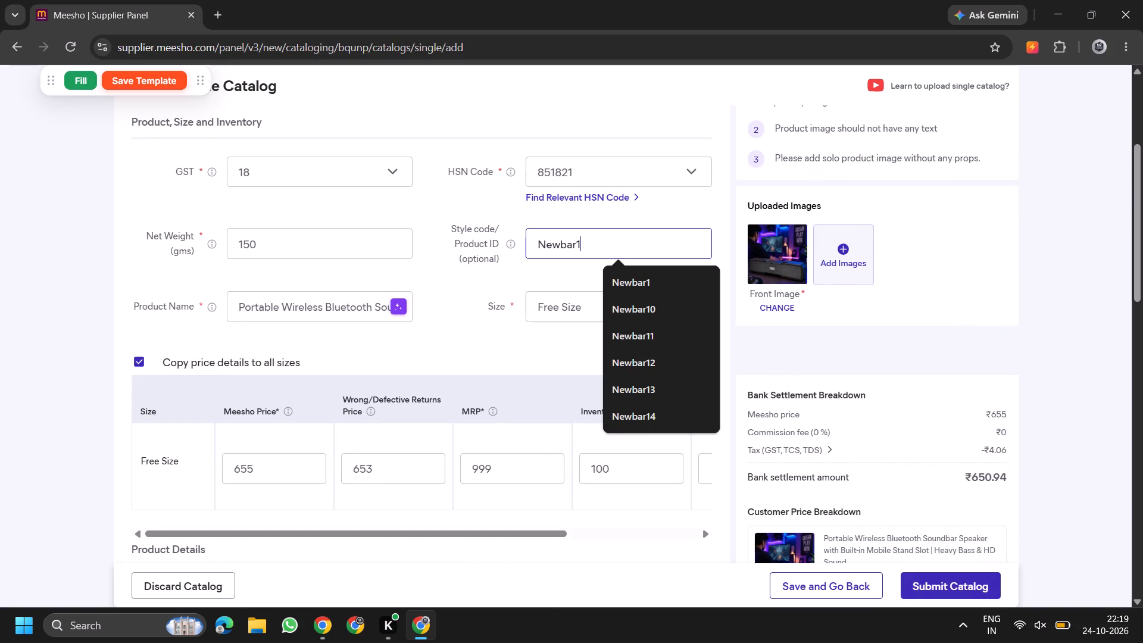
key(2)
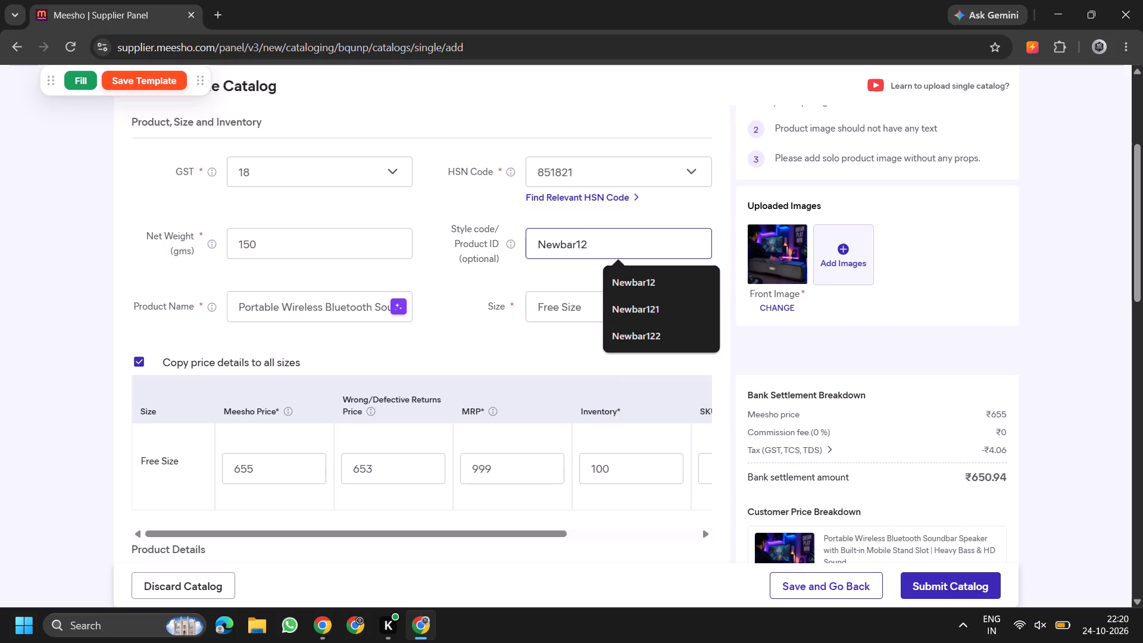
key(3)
click(874, 253)
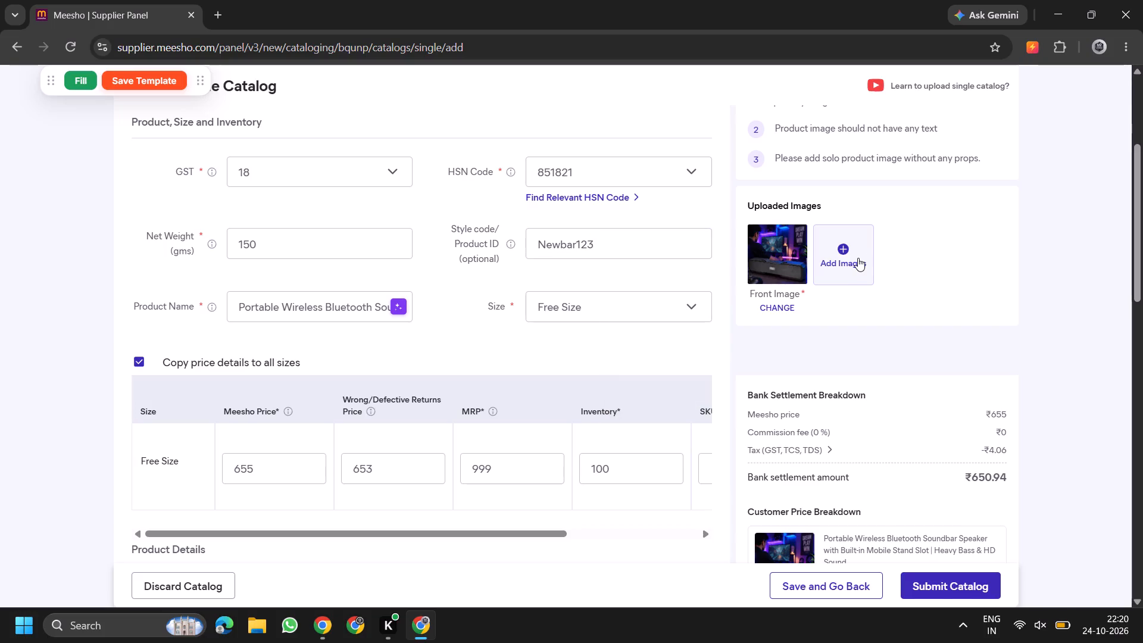
Add three more product images from the Screenshots folder: Gemini_Generated_Image_oqa2xsoqa2xsoqa2.png, Gemini_Generated_Image_vpchdjvpchdjvpch.png and Gemini_Generated_Image_x64tlex64tlex64t.png.
click(858, 258)
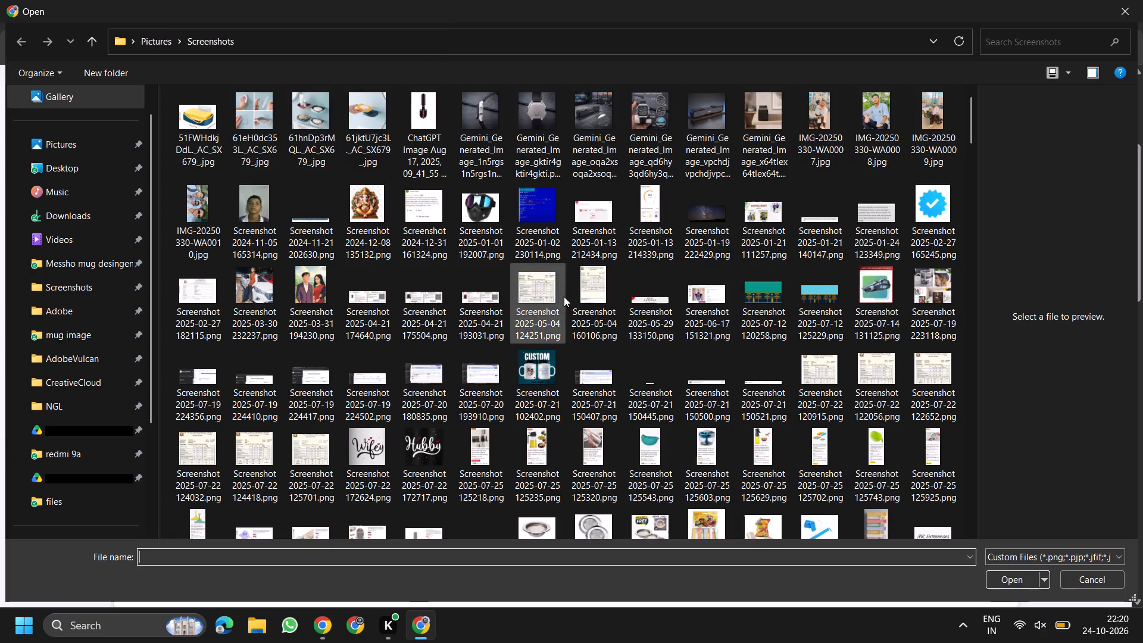
ctrl+click(572, 111)
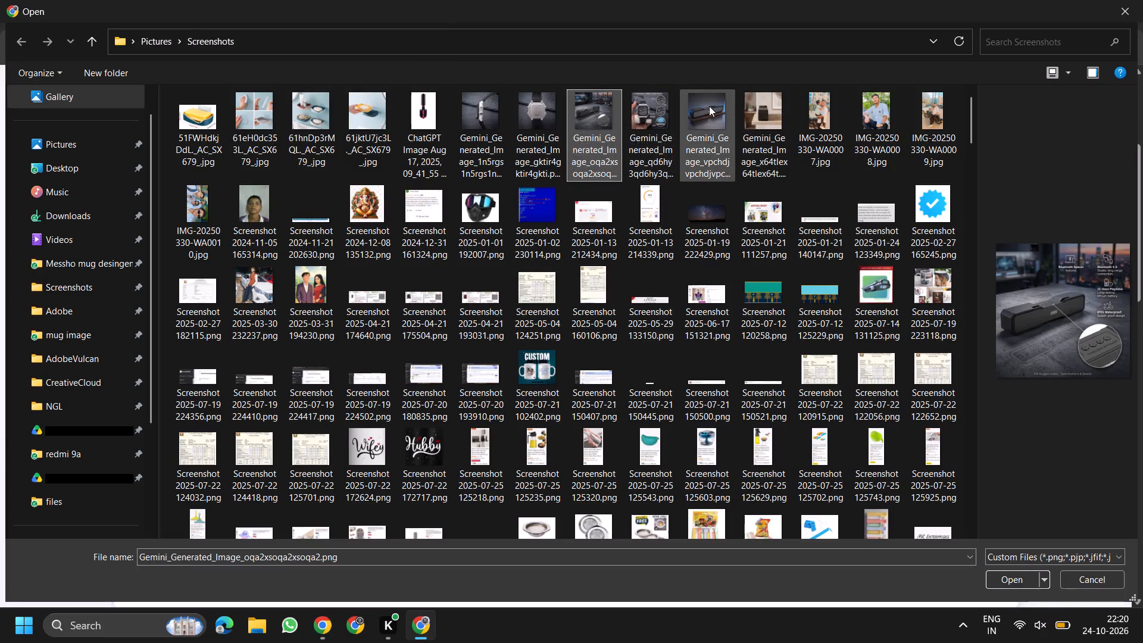
ctrl+click(709, 106)
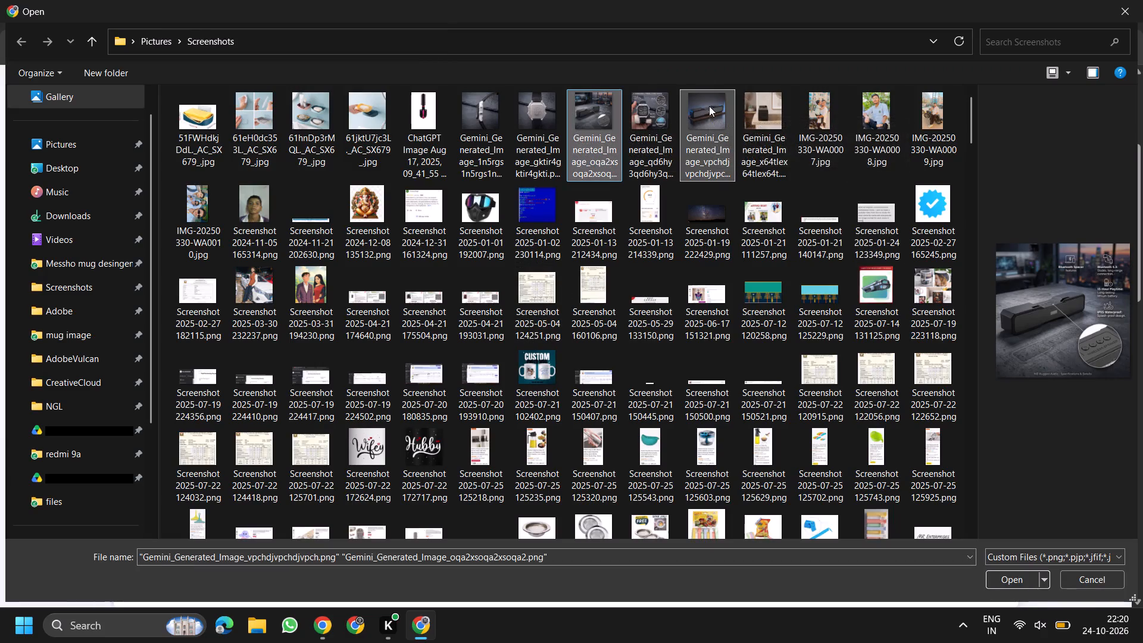
ctrl+click(785, 102)
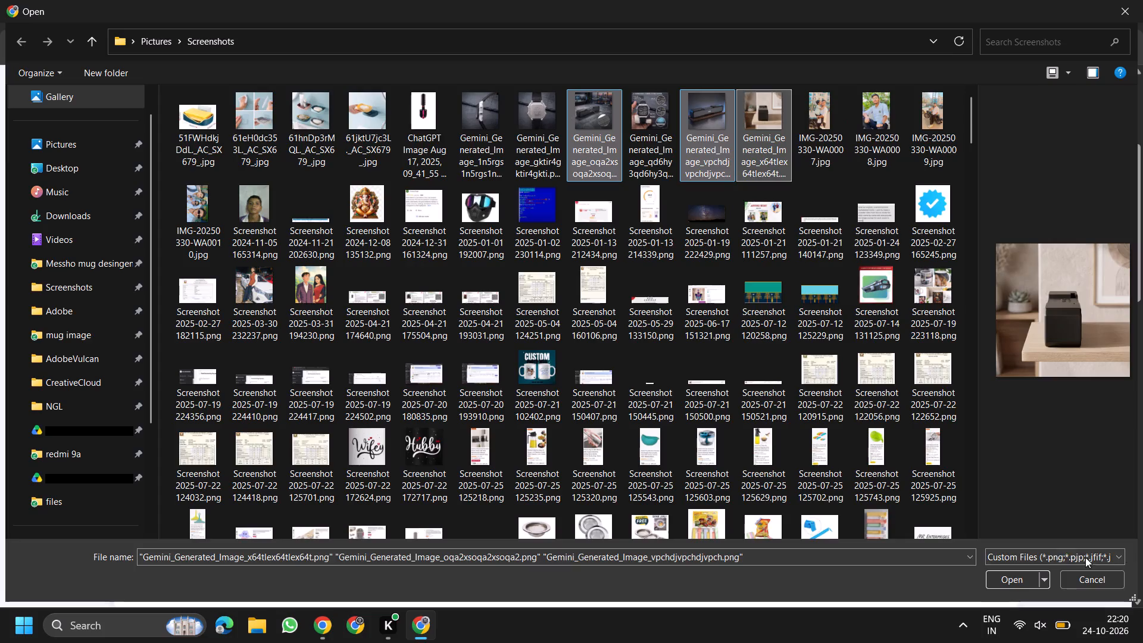
click(1025, 571)
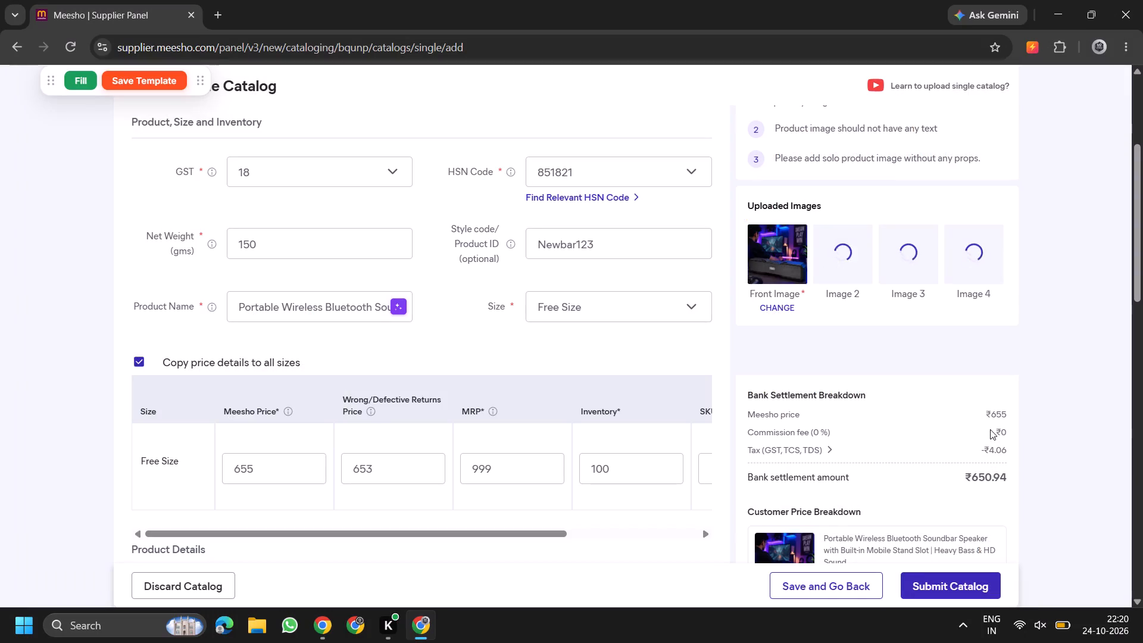
Submit the filled Soundbar Speakers catalog with its four images for upload and dismiss the ad campaign offer.
scroll(990, 429, down, 1)
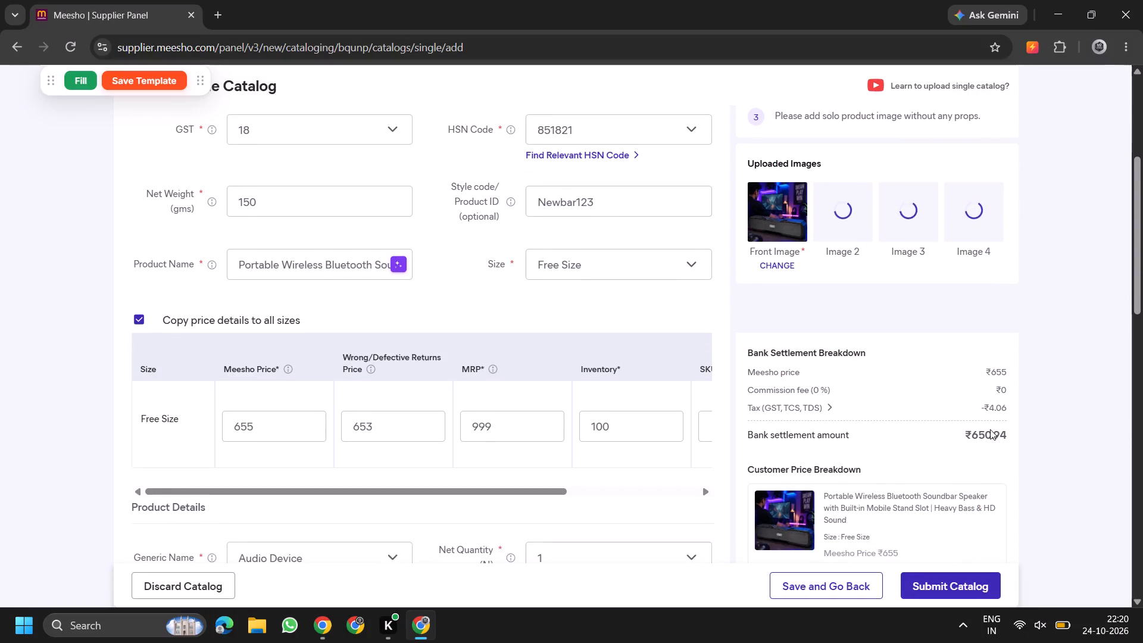
scroll(990, 429, down, 1)
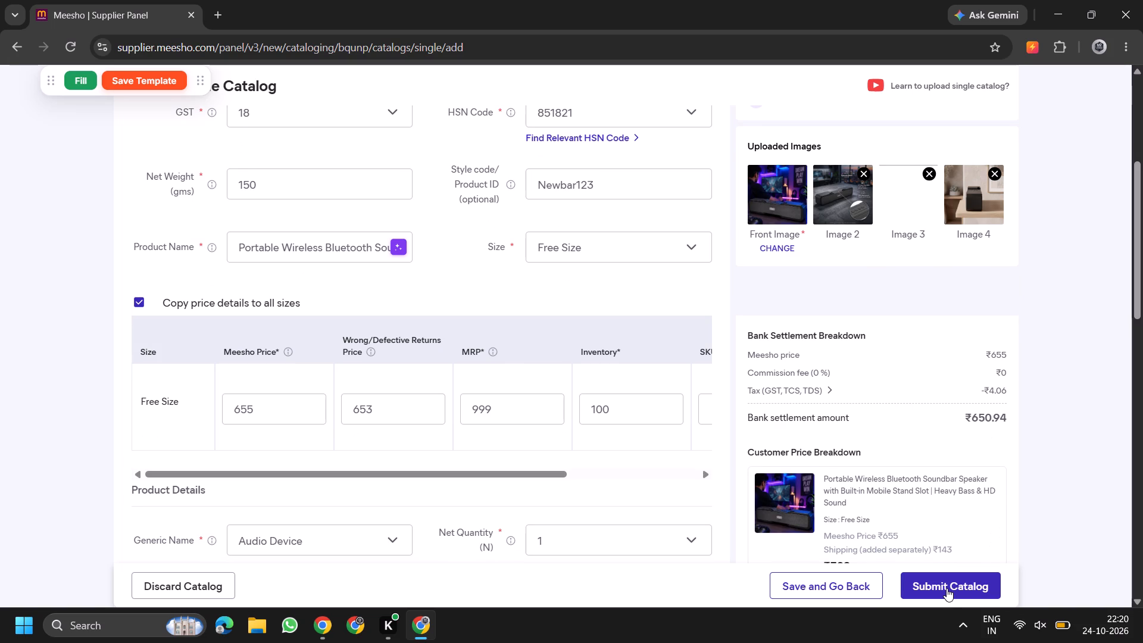
scroll(963, 461, down, 2)
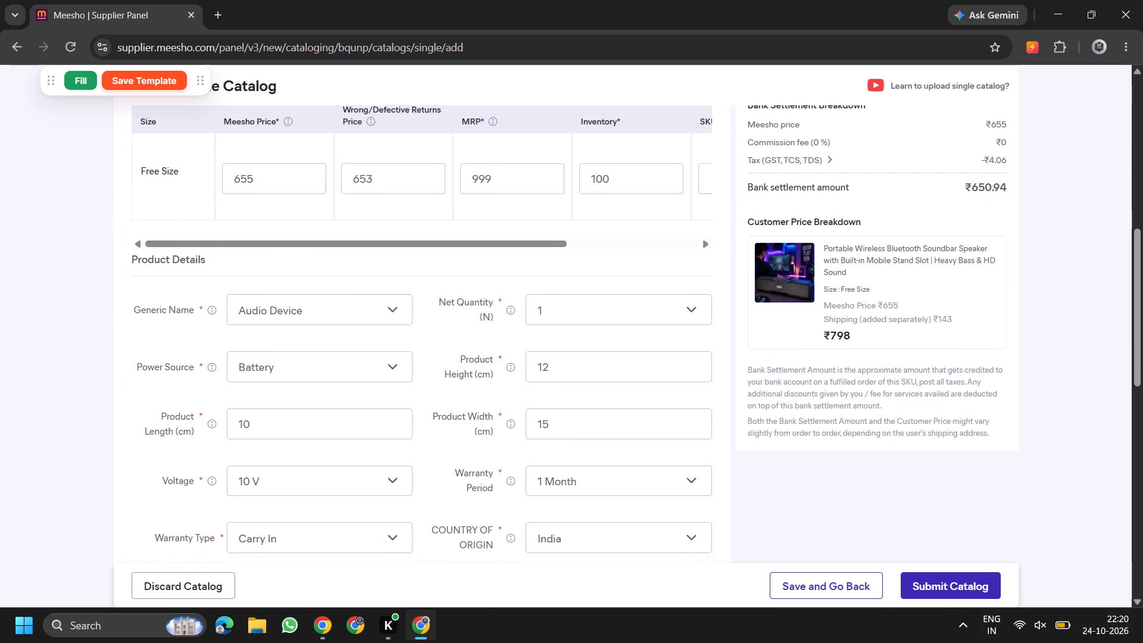
click(926, 576)
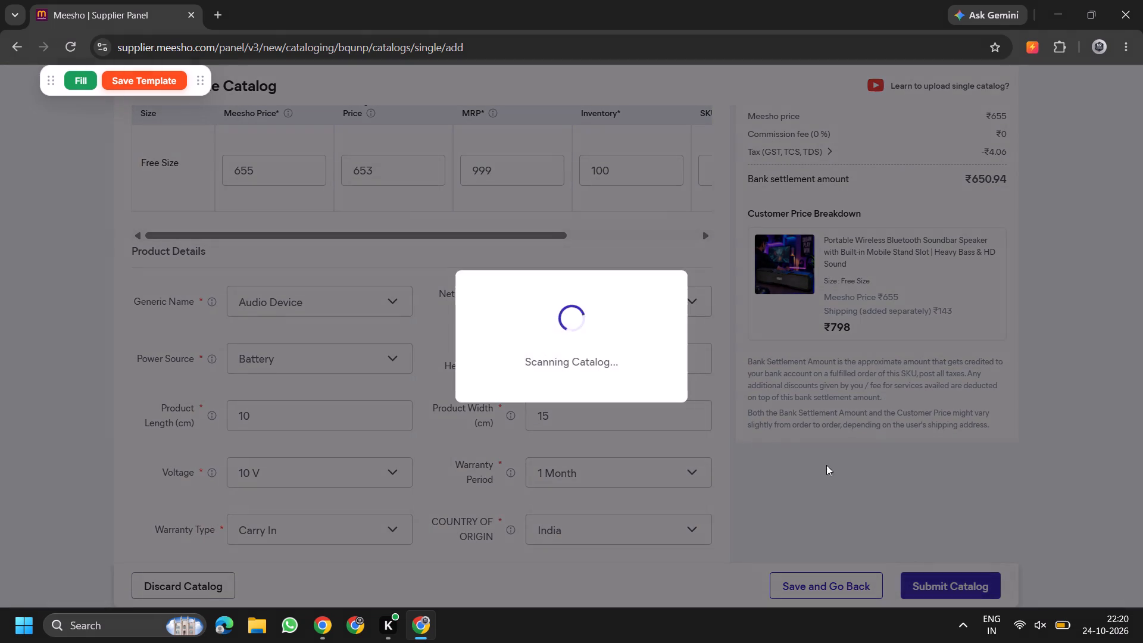
click(686, 374)
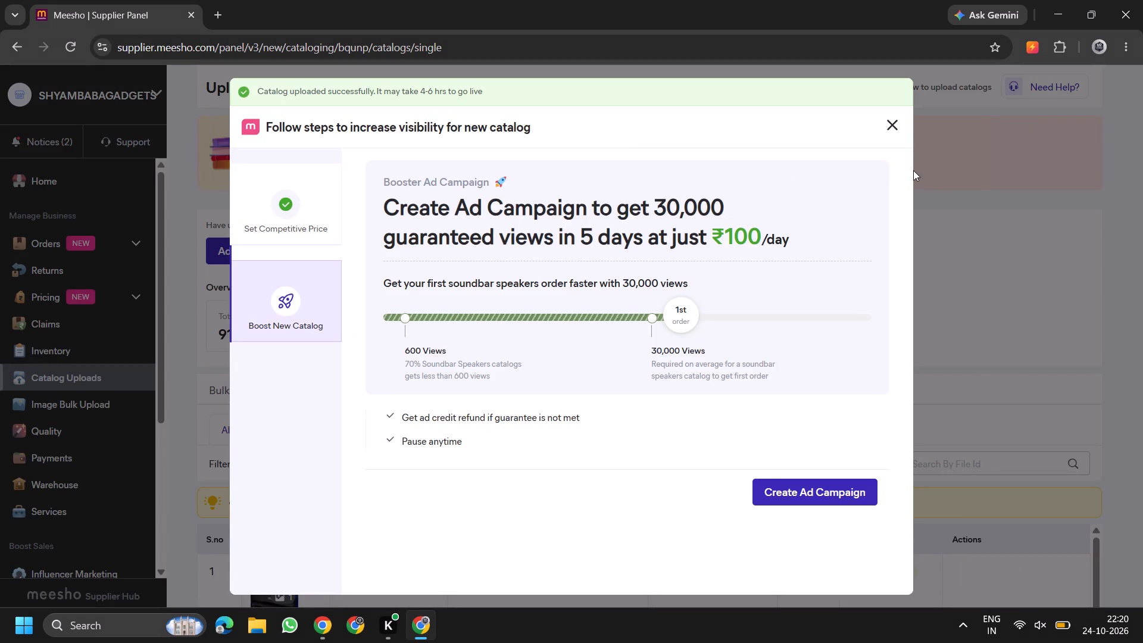
click(894, 120)
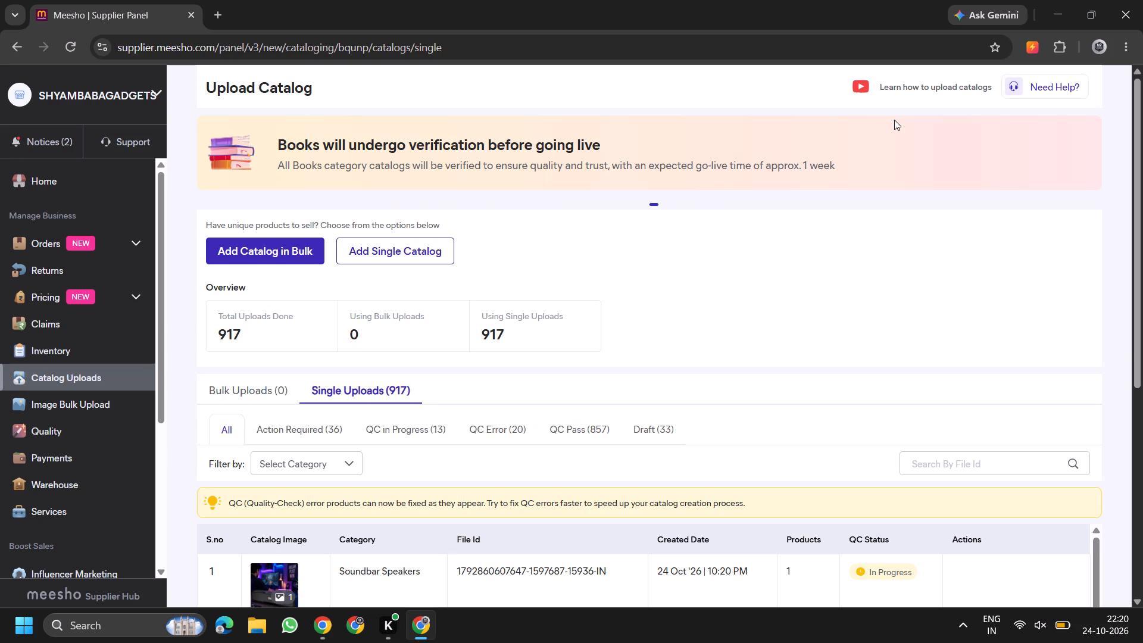
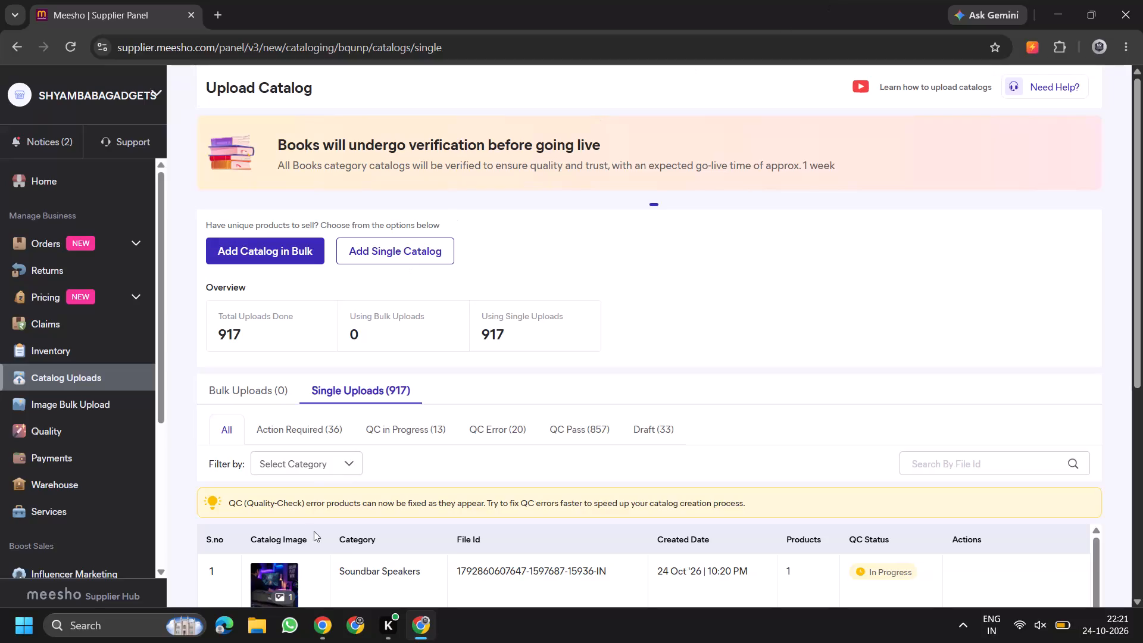
View the error of the QC Error Soundbar Speakers catalog created 24 Oct '26 at 10:05 PM and open that catalog for editing.
scroll(548, 395, down, 1)
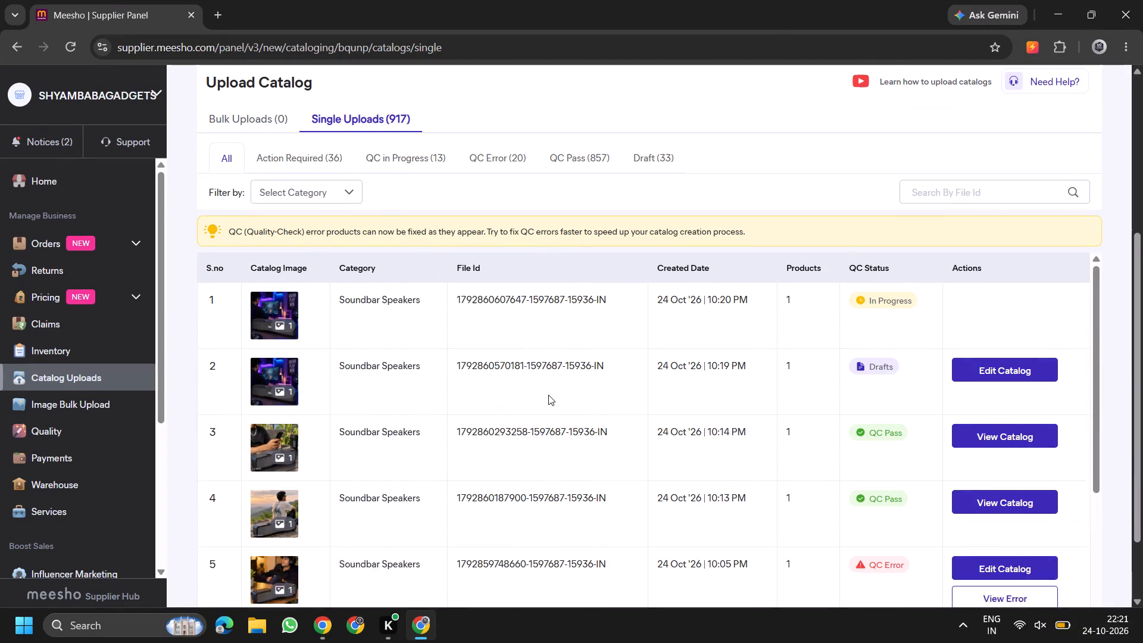
scroll(548, 395, down, 1)
click(998, 340)
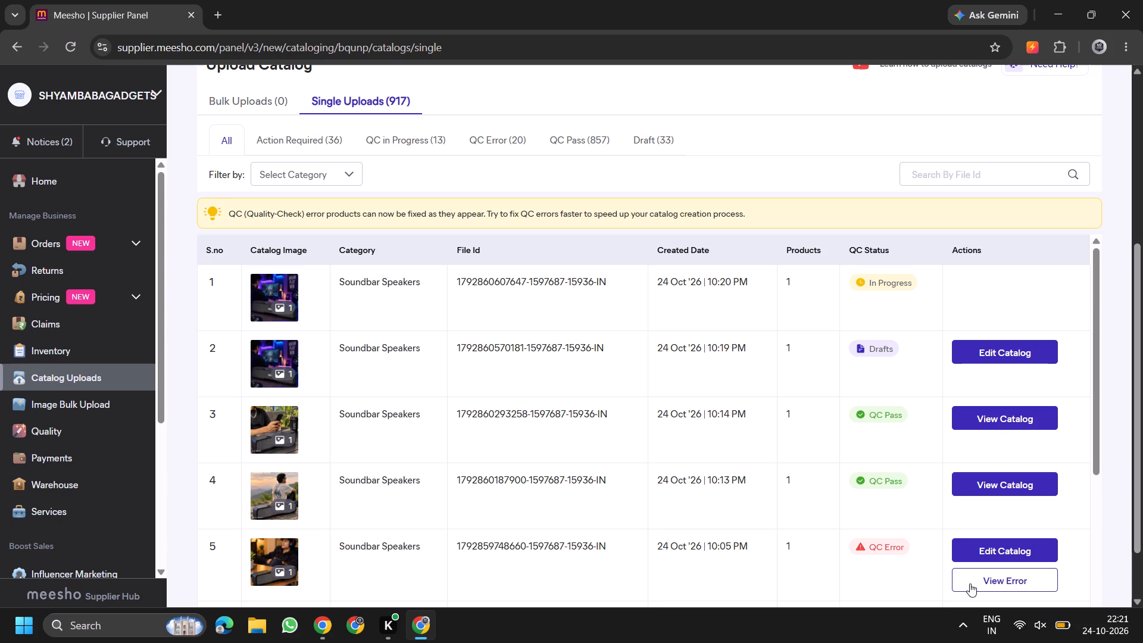
scroll(976, 573, down, 1)
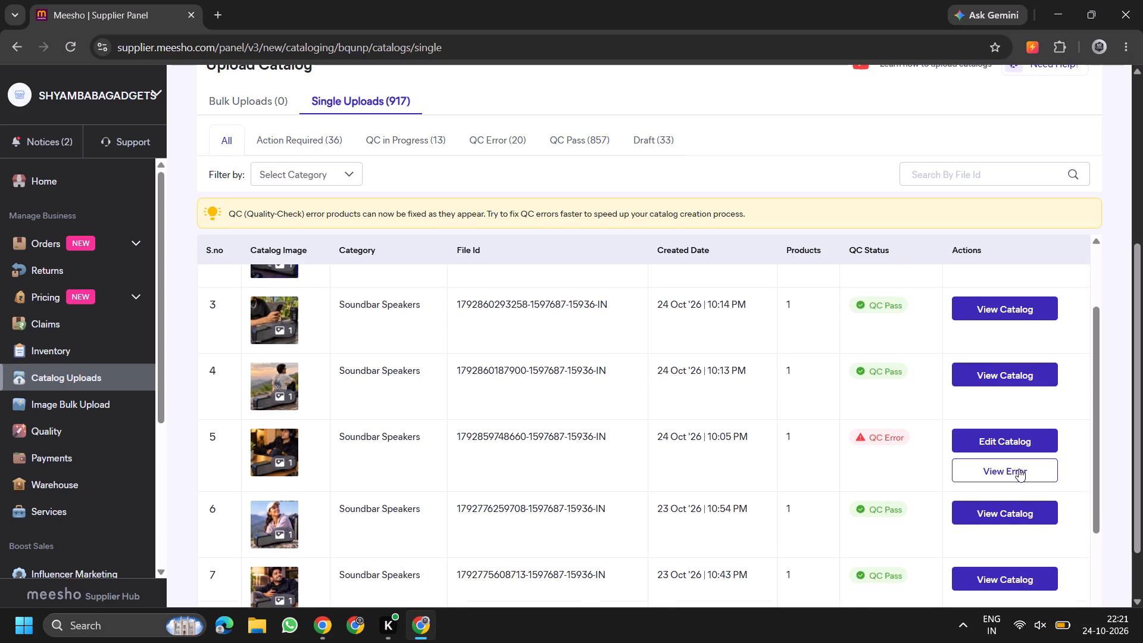
click(1019, 469)
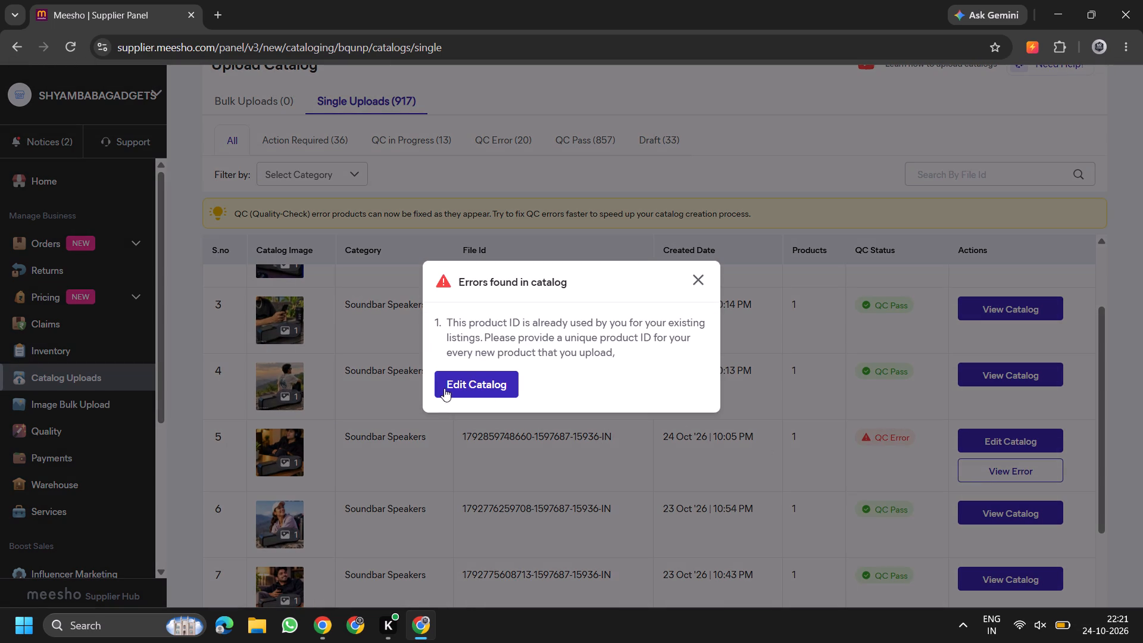
click(465, 382)
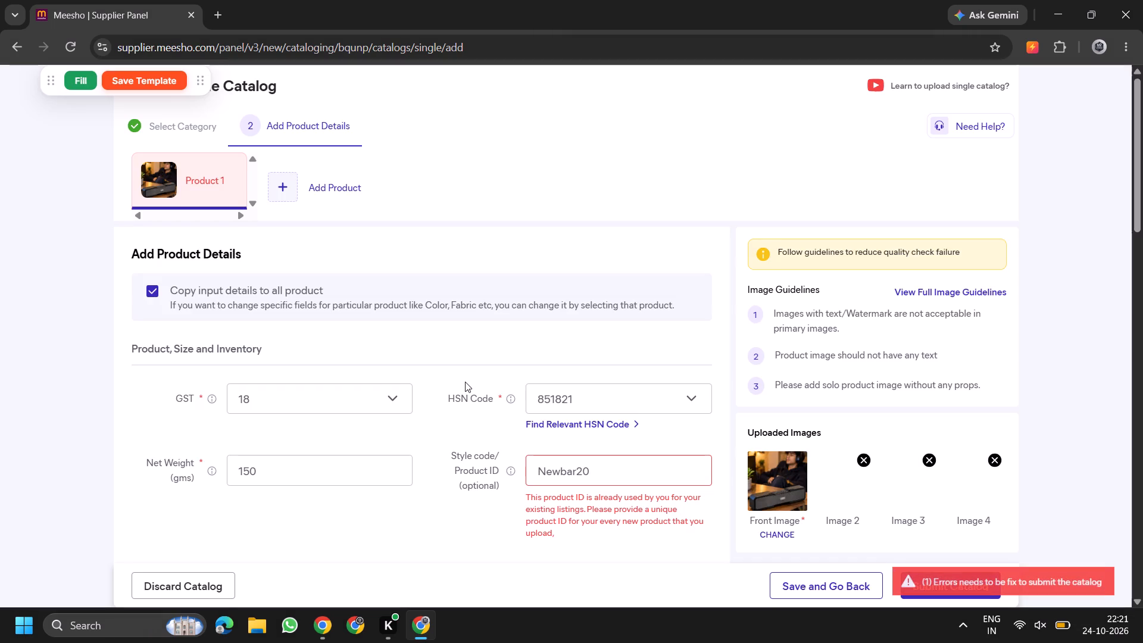
Change the catalog's style code/product ID to Newbar120, resubmit the catalog and dismiss the visibility offer.
click(577, 471)
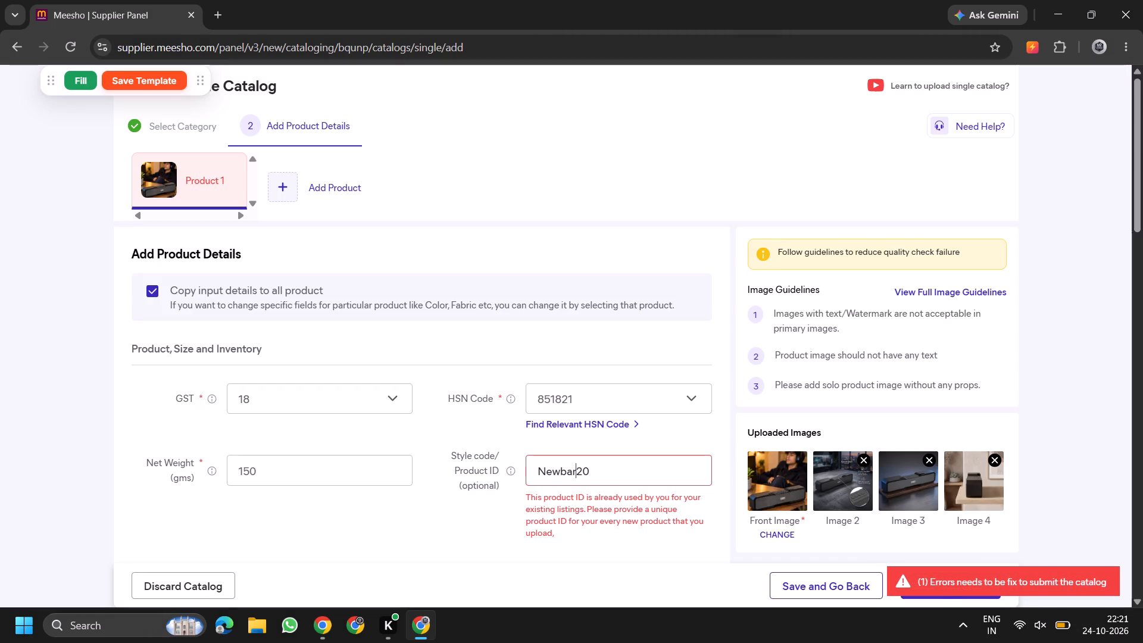
key(1)
click(951, 585)
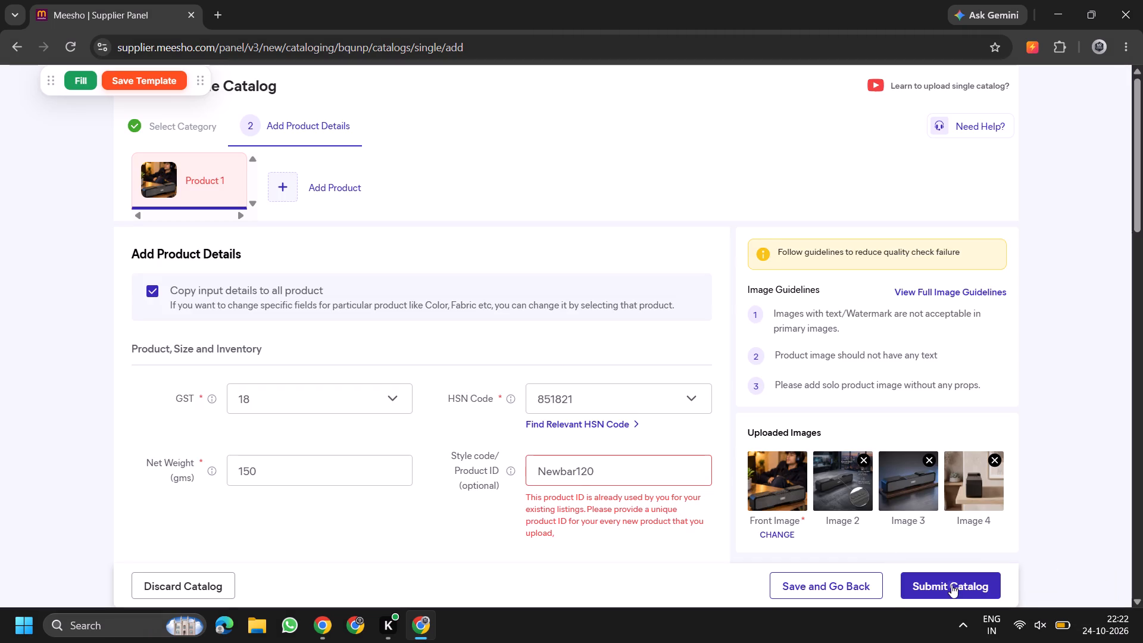
click(684, 360)
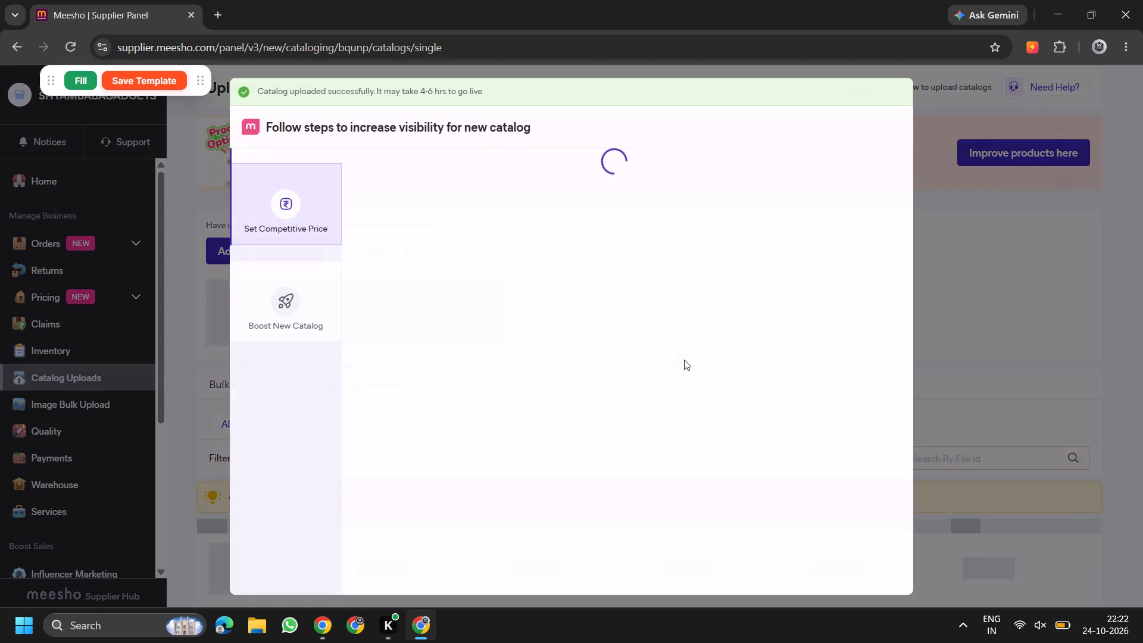
click(897, 121)
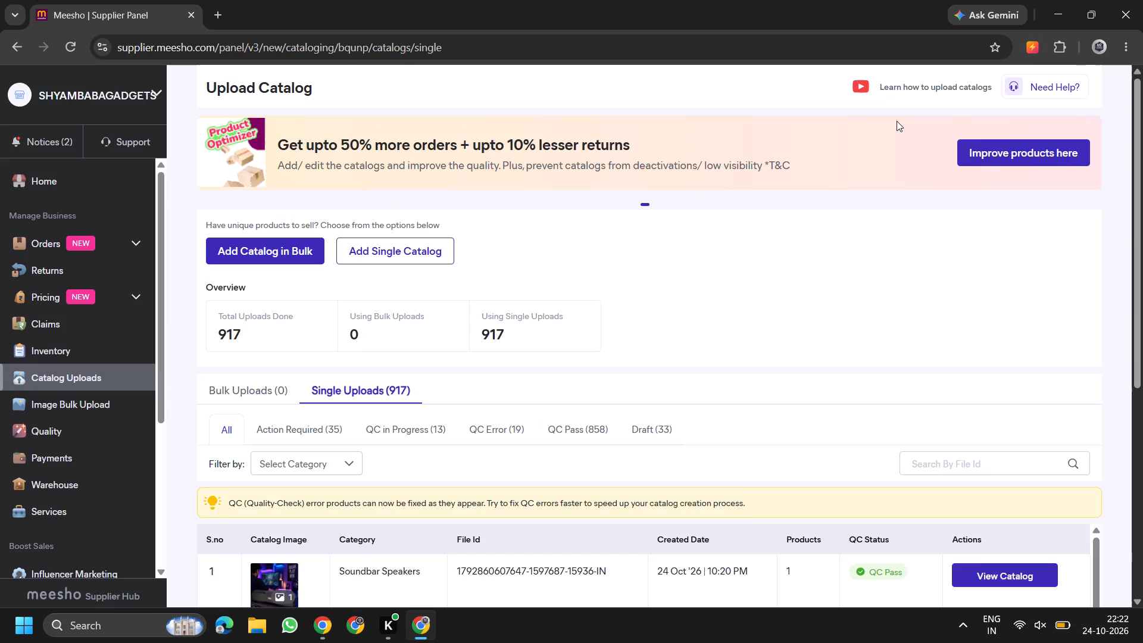
scroll(930, 467, down, 3)
click(1029, 312)
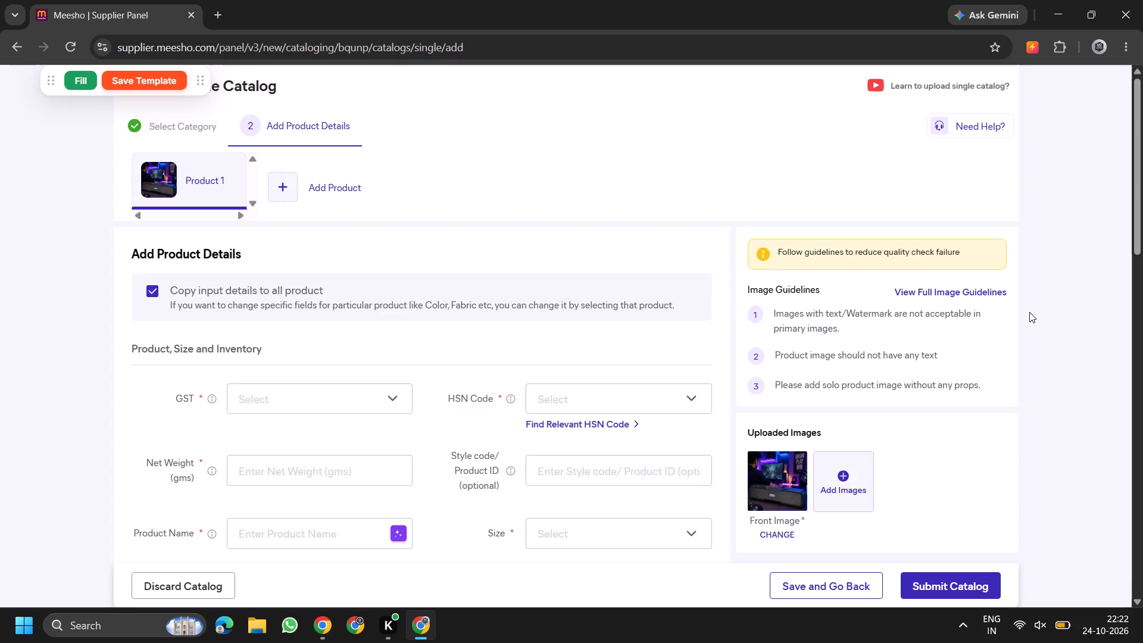
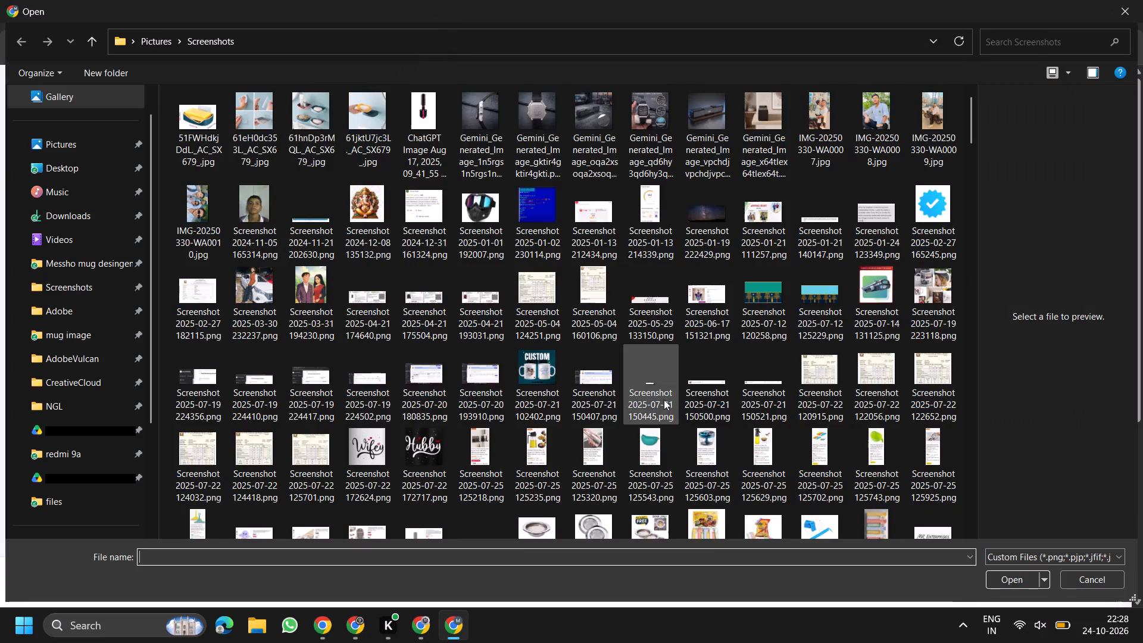
Add Screenshot 2026-10-24 222443.png as the front image of the Soundbar Speakers single catalog and continue to its product details.
scroll(664, 399, down, 20)
scroll(664, 399, down, 20)
scroll(664, 399, down, 20)
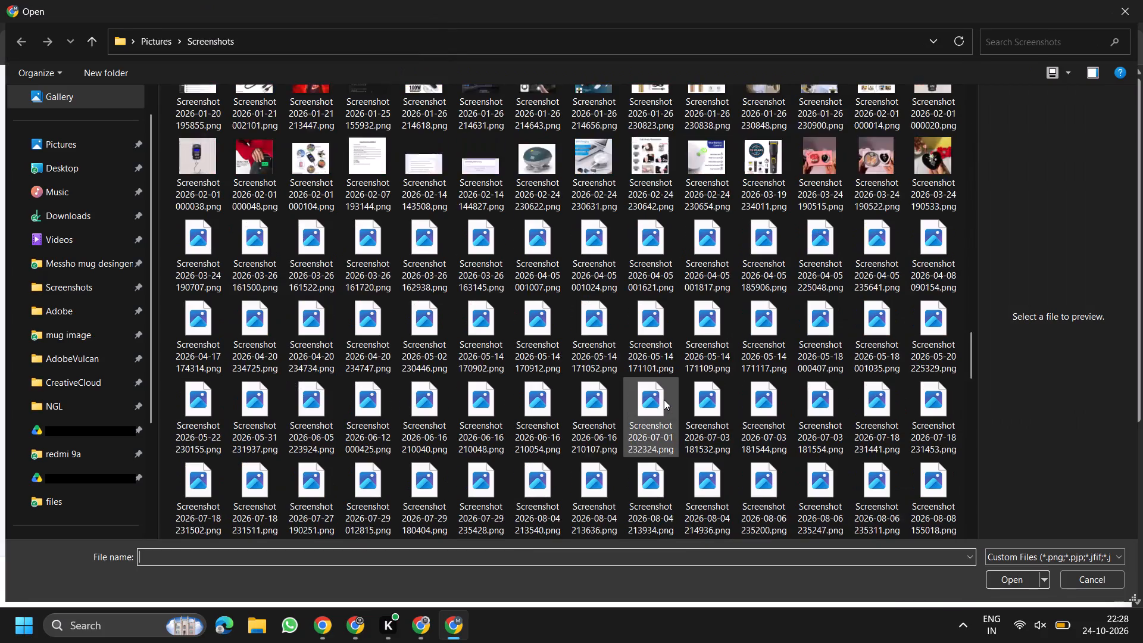
scroll(664, 399, down, 20)
scroll(664, 399, down, 20)
scroll(664, 399, down, 20)
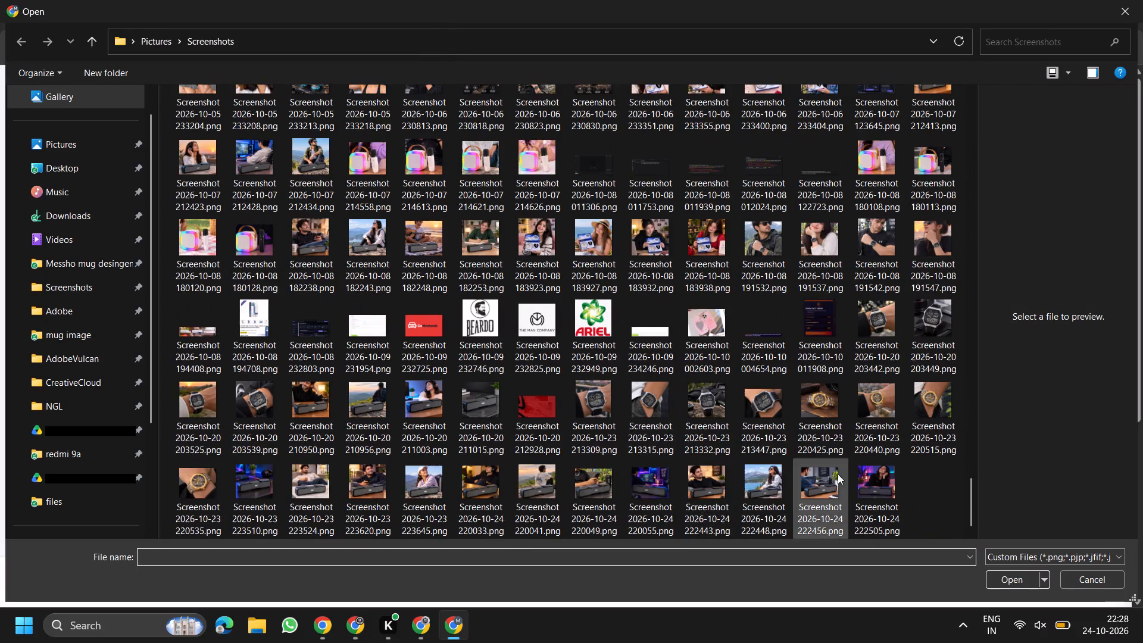
double_click(705, 499)
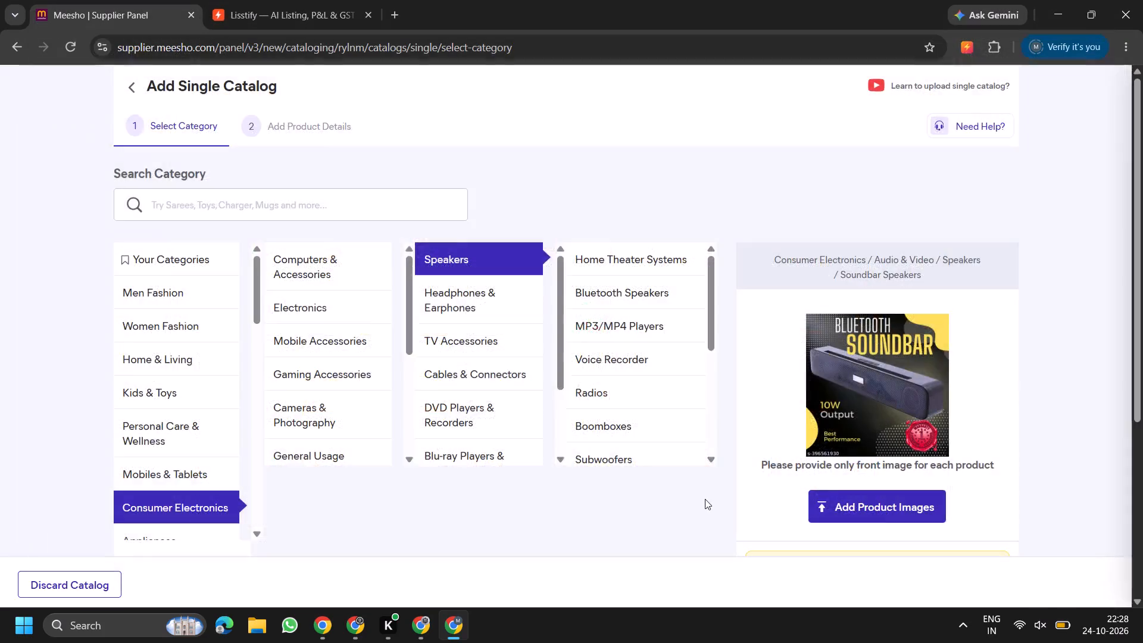
click(786, 517)
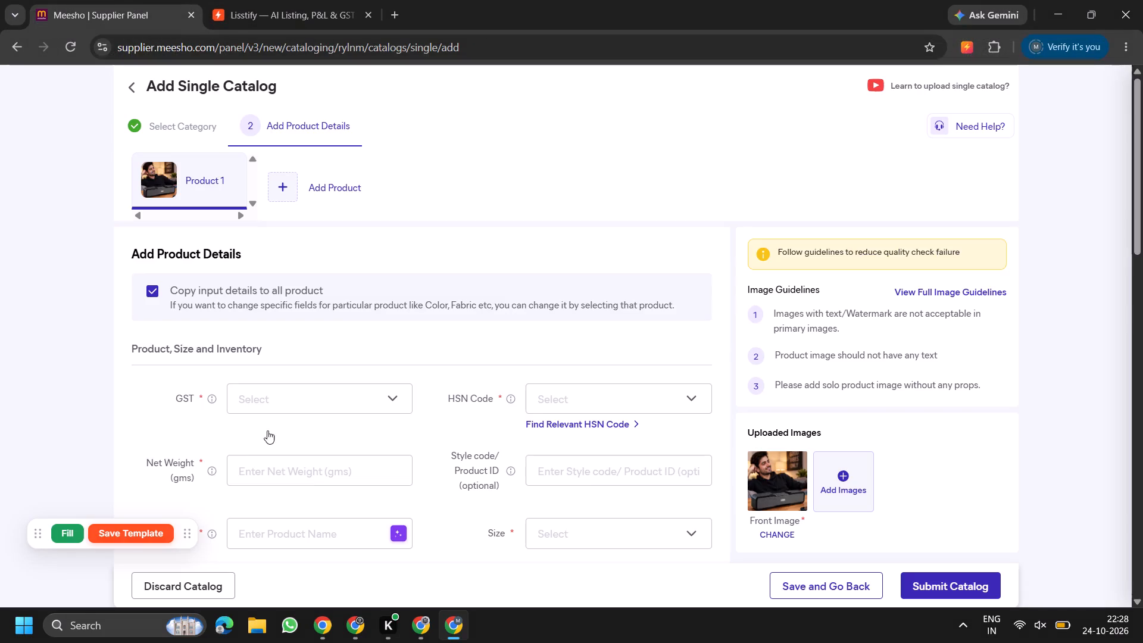
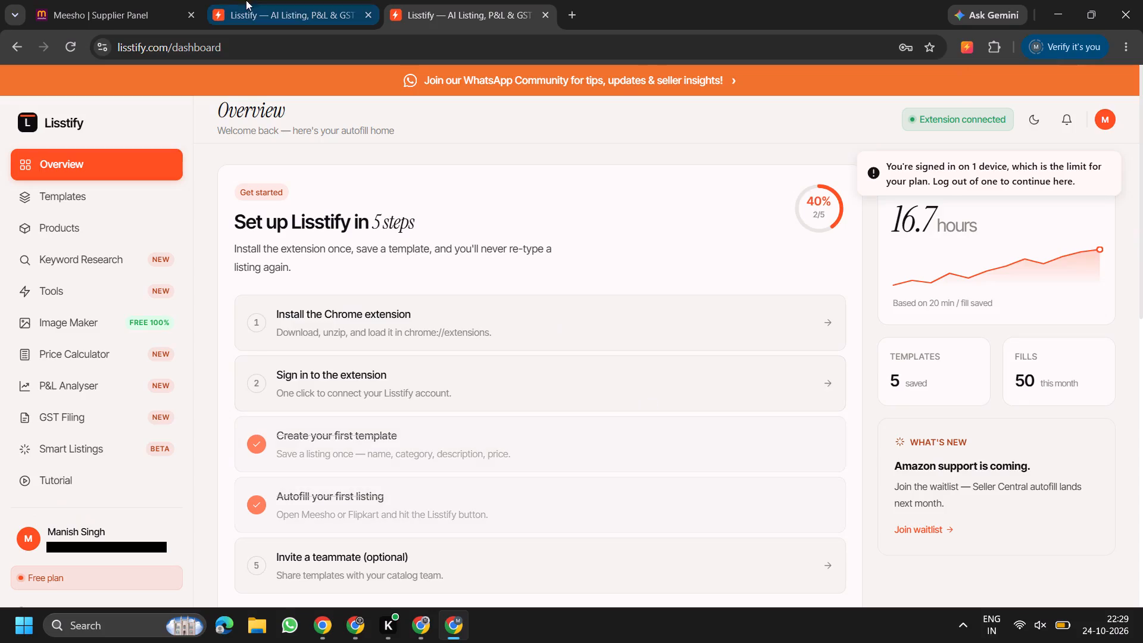
Refresh the Lisstify extension on the supplier panel, sign out of its account and sign in again through the Lisstify website.
click(132, 0)
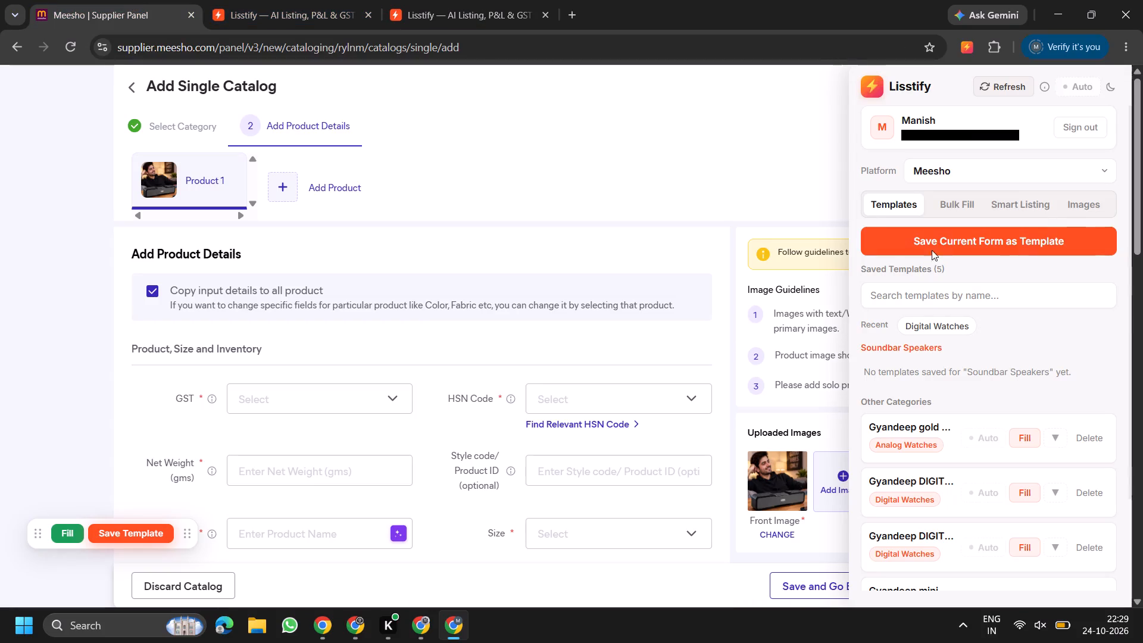
click(1020, 92)
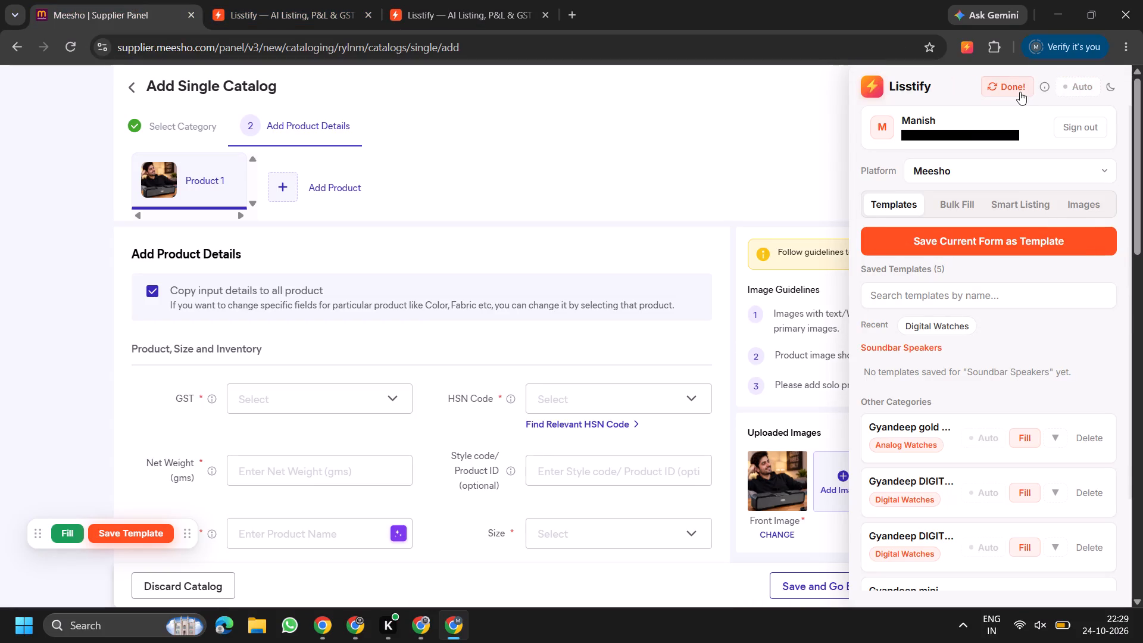
click(1082, 123)
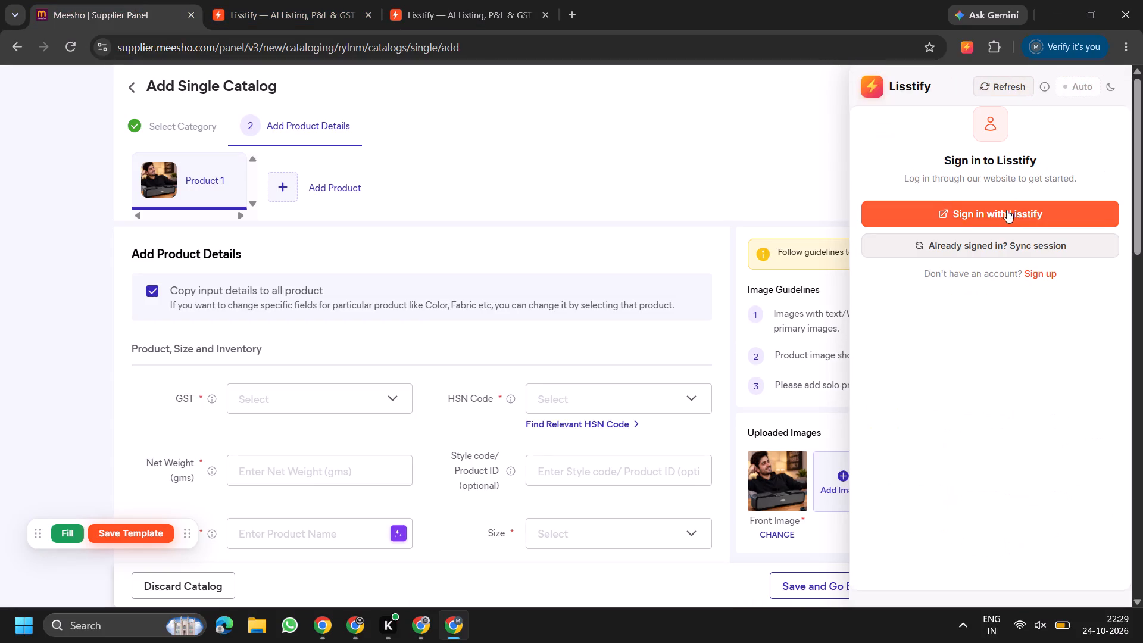
click(1007, 210)
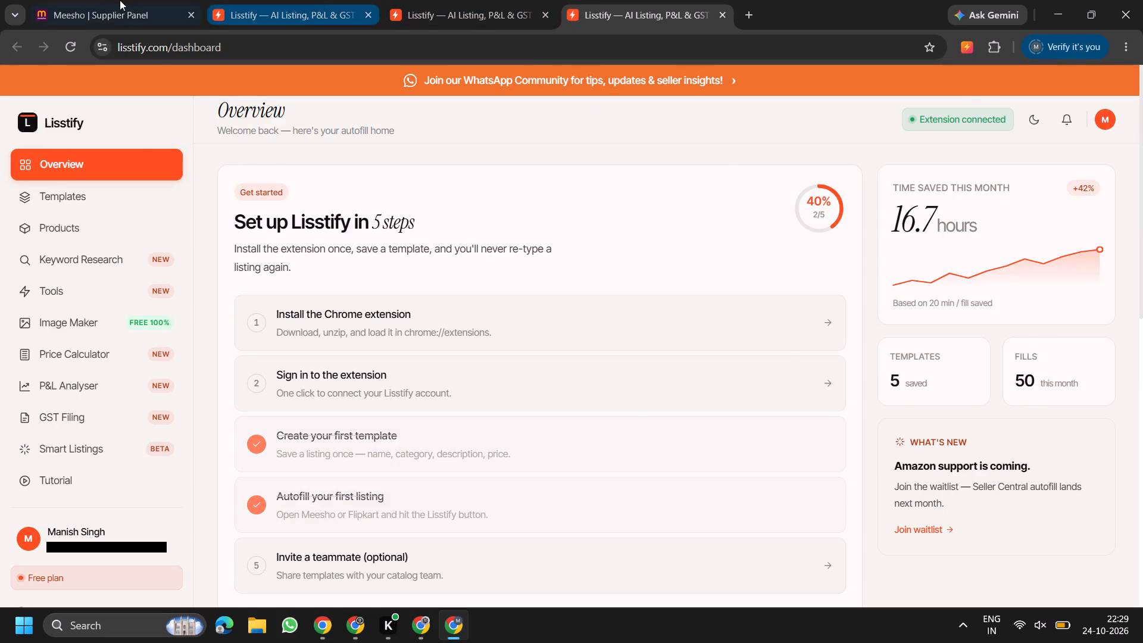
click(112, 0)
Fill the soundbar's product details from the "sanjay newsound bar 740" template and dismiss the extension popup.
scroll(1027, 480, down, 1)
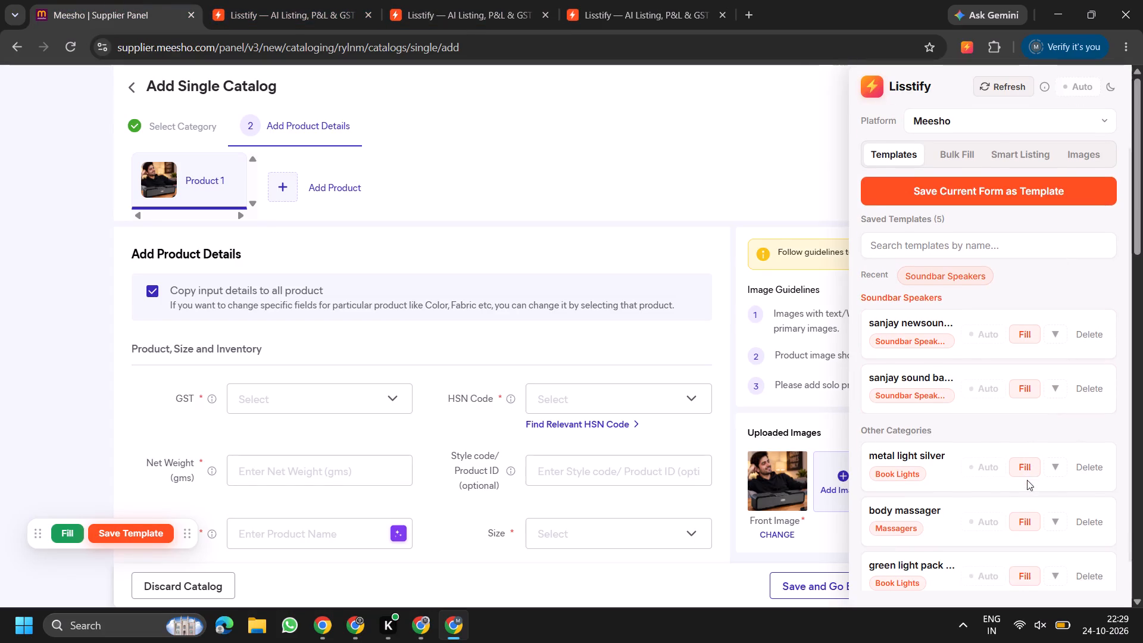
click(73, 527)
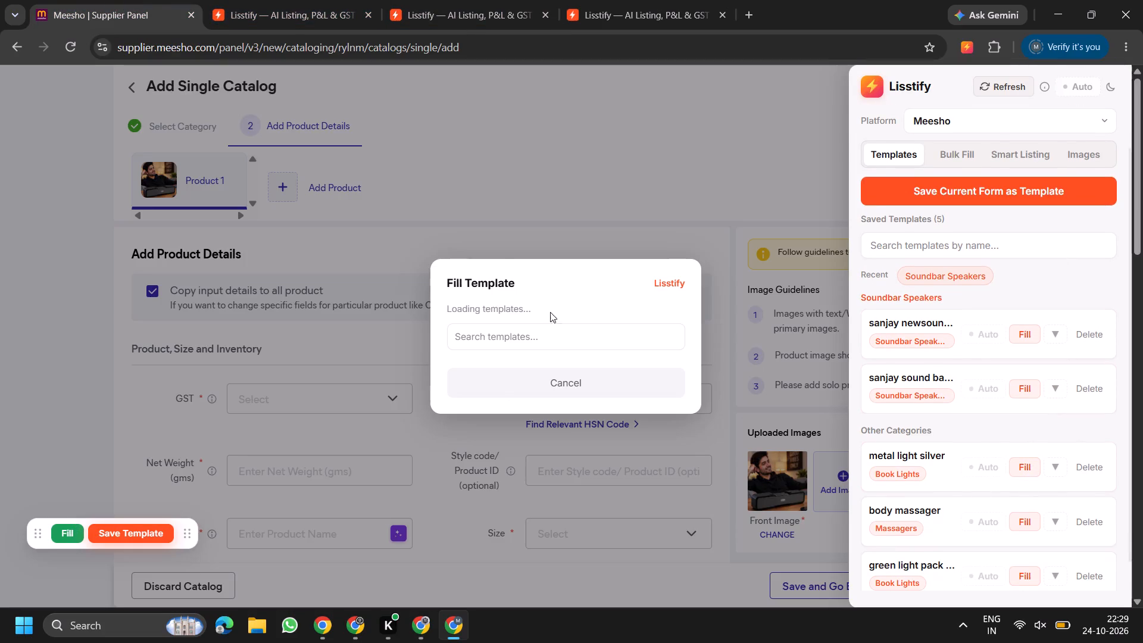
click(573, 402)
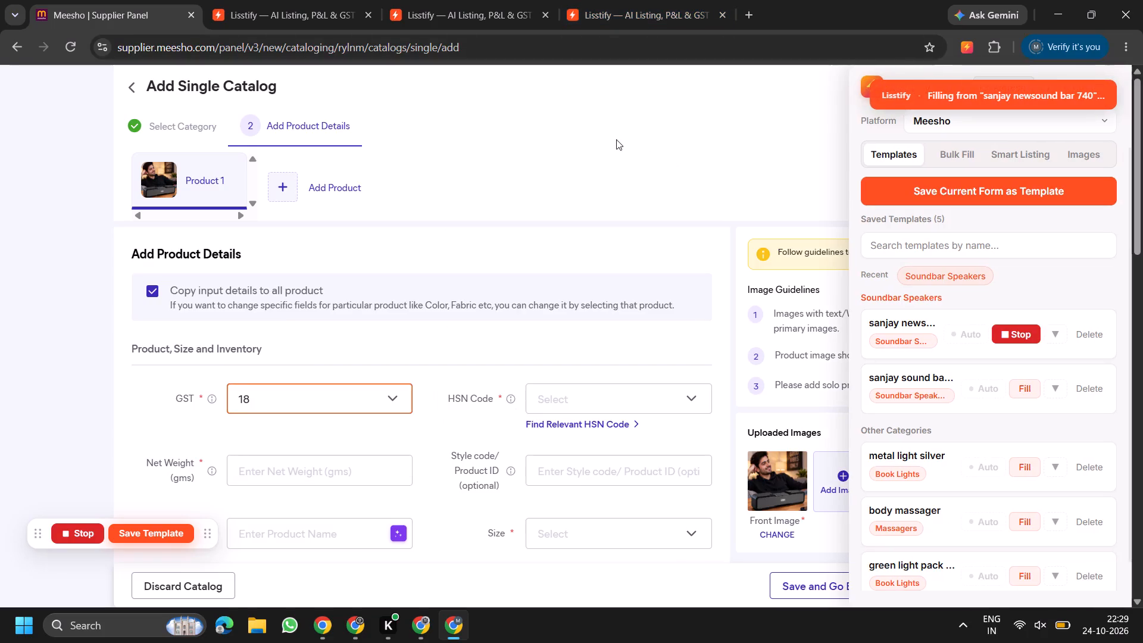
click(616, 139)
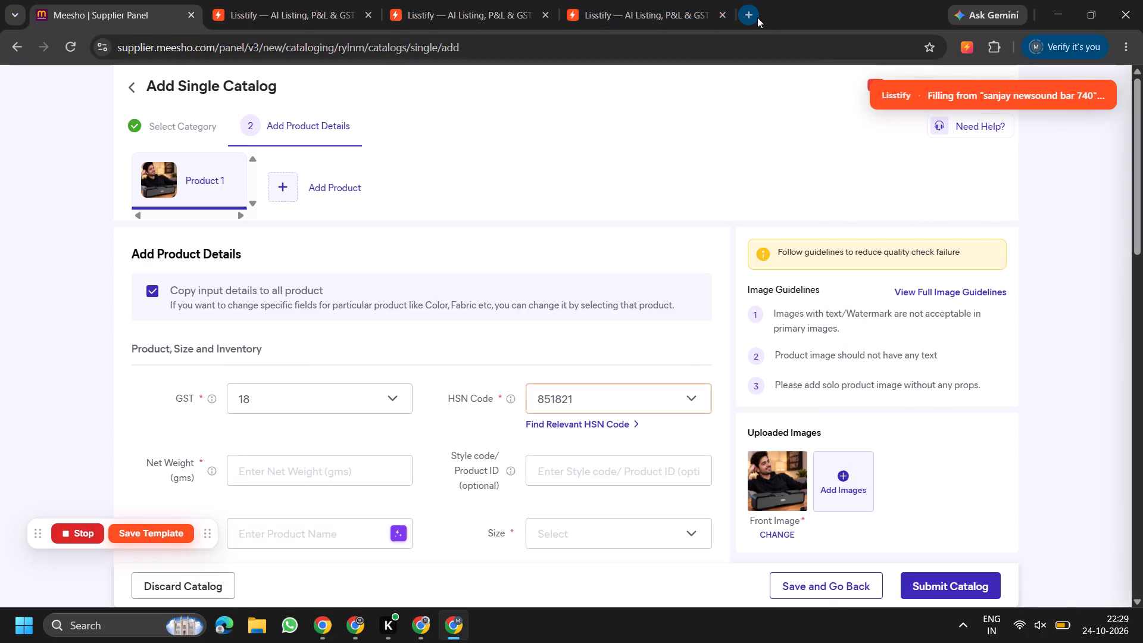
Open the single catalog uploads in a new tab and look up the latest QC-passed Soundbar Speakers listing's style ID and price in inventory.
click(757, 17)
key(m)
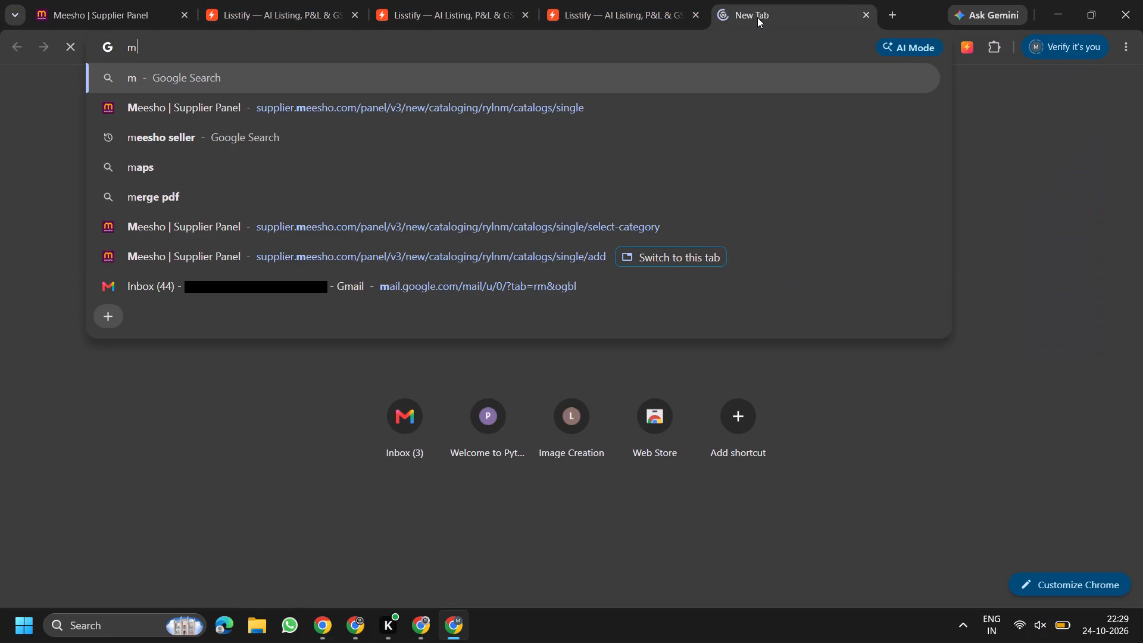
click(632, 111)
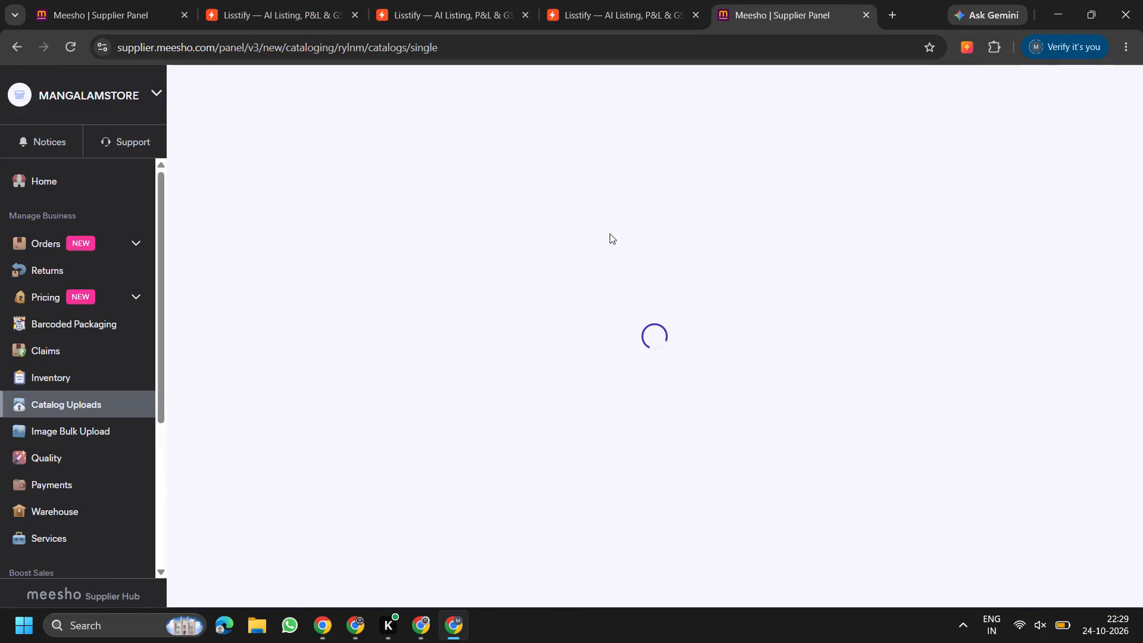
scroll(591, 352, down, 1)
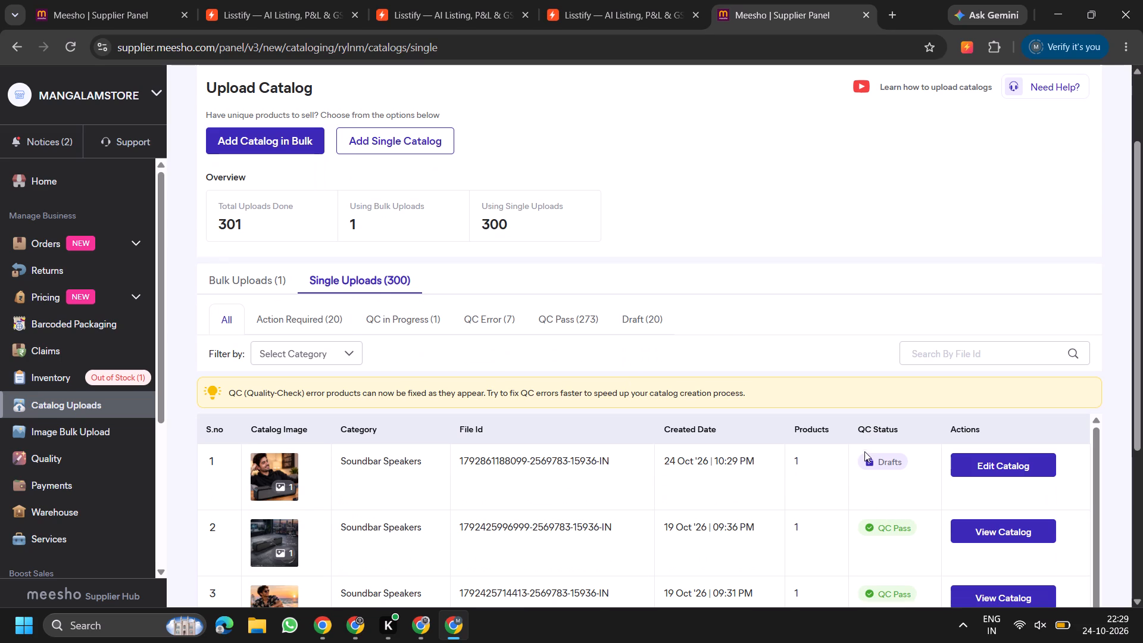
click(989, 532)
click(720, 358)
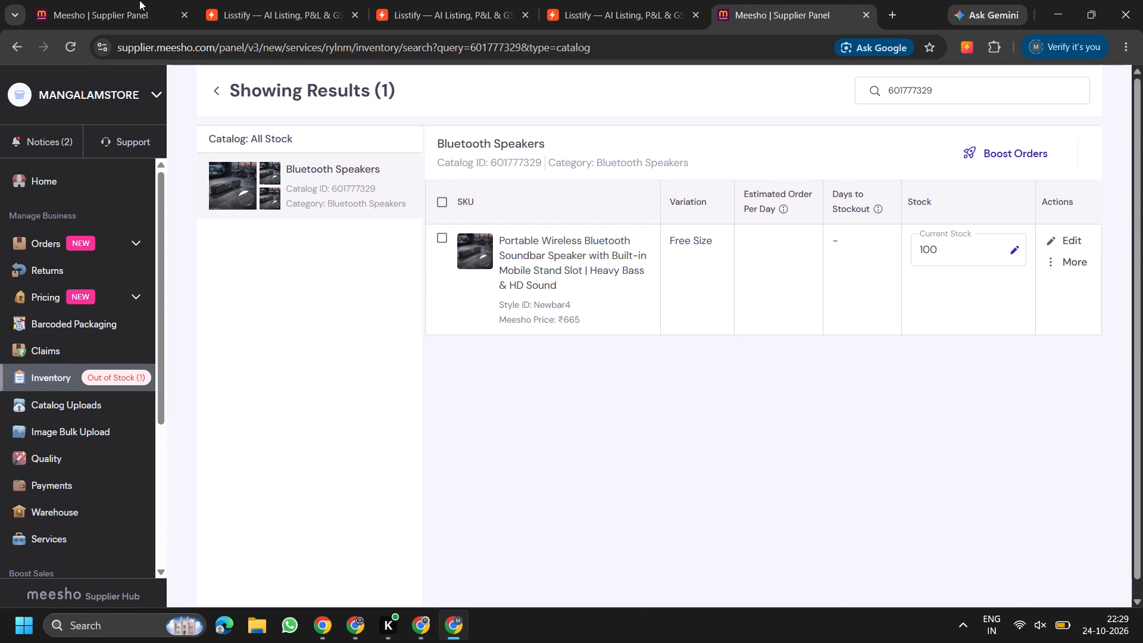
Return to the single catalog form and set the Free Size Meesho price to 655 and the wrong/defective returns price to 653.
click(145, 0)
click(747, 317)
key(Return)
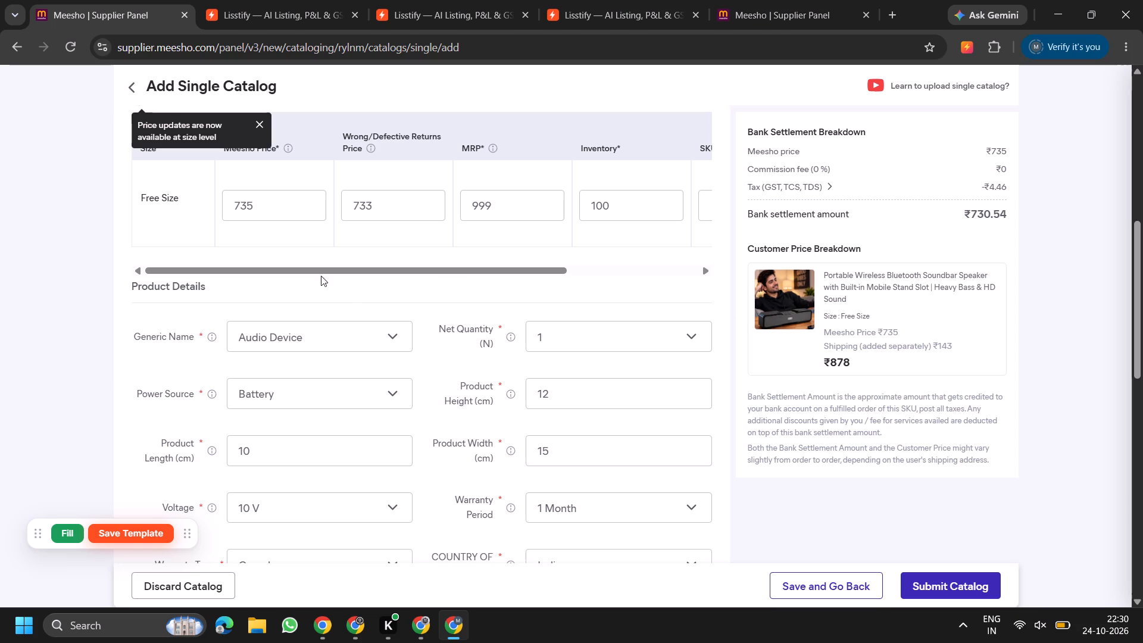
click(248, 208)
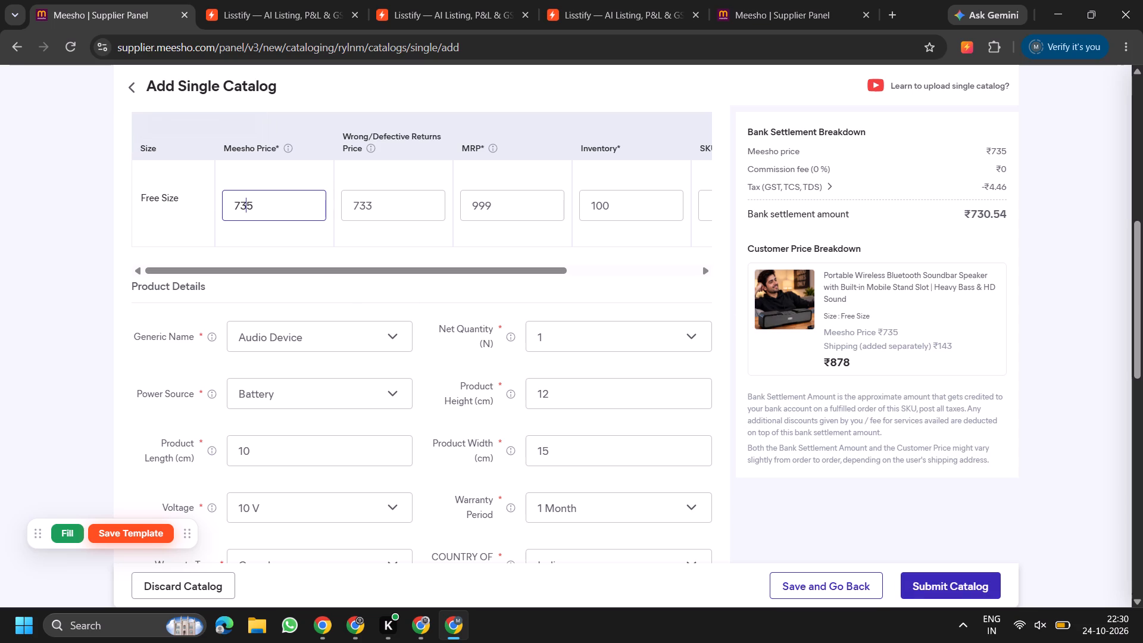
key(BackSpace)
key(BackSpace)
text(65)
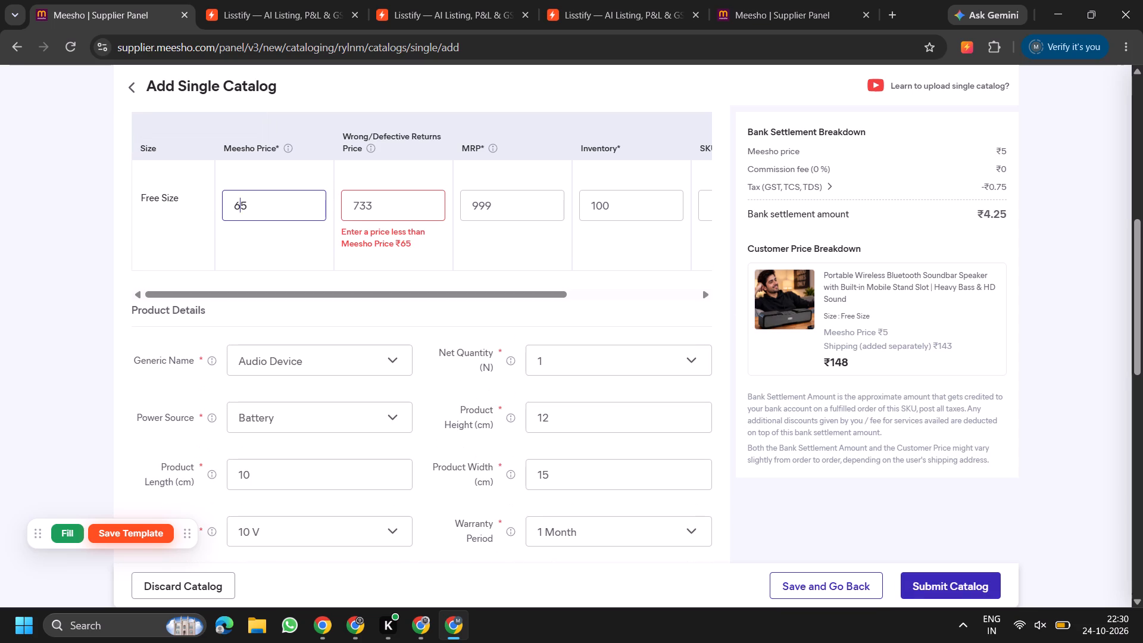
click(368, 208)
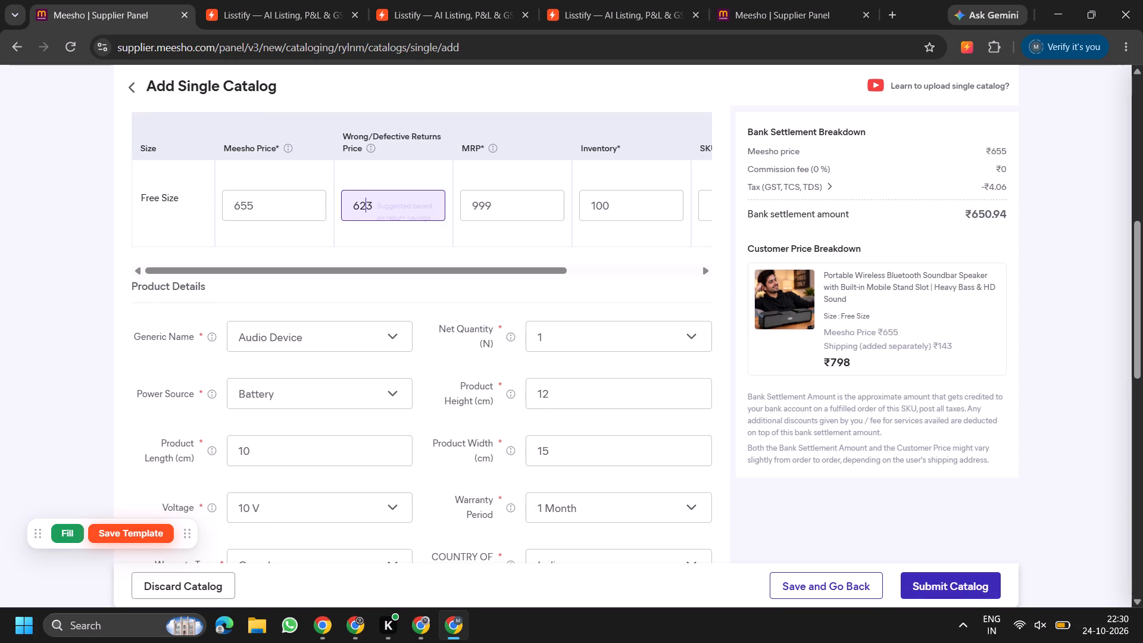
key(BackSpace)
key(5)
Recheck the existing listing's style ID in inventory and set the new catalog's style code/product ID to Newbar5.
scroll(1097, 207, up, 2)
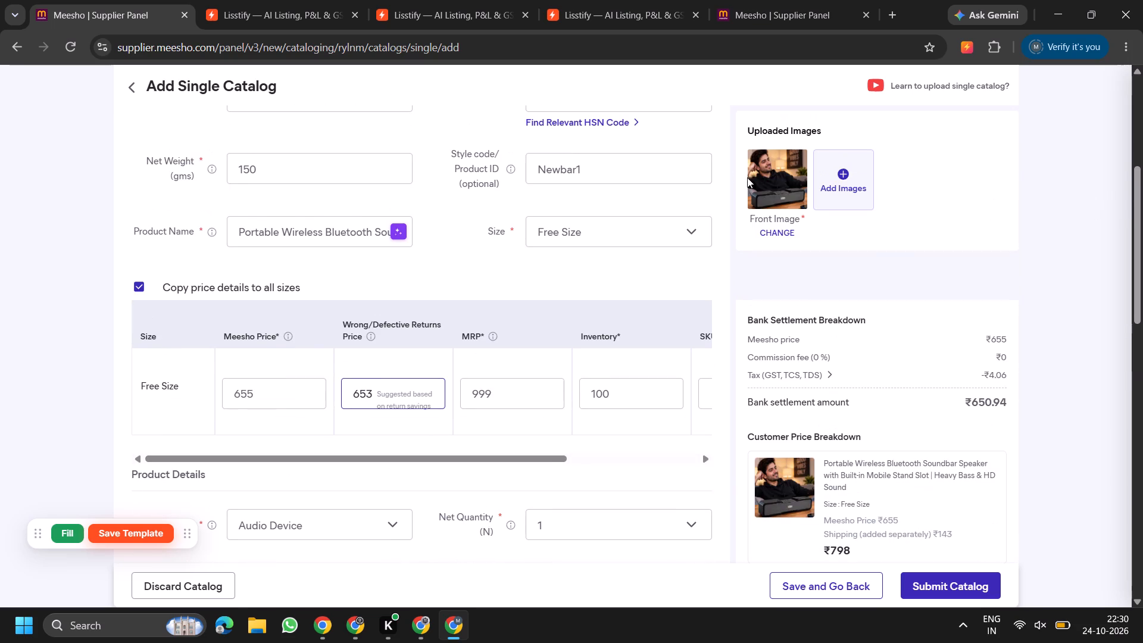
click(610, 166)
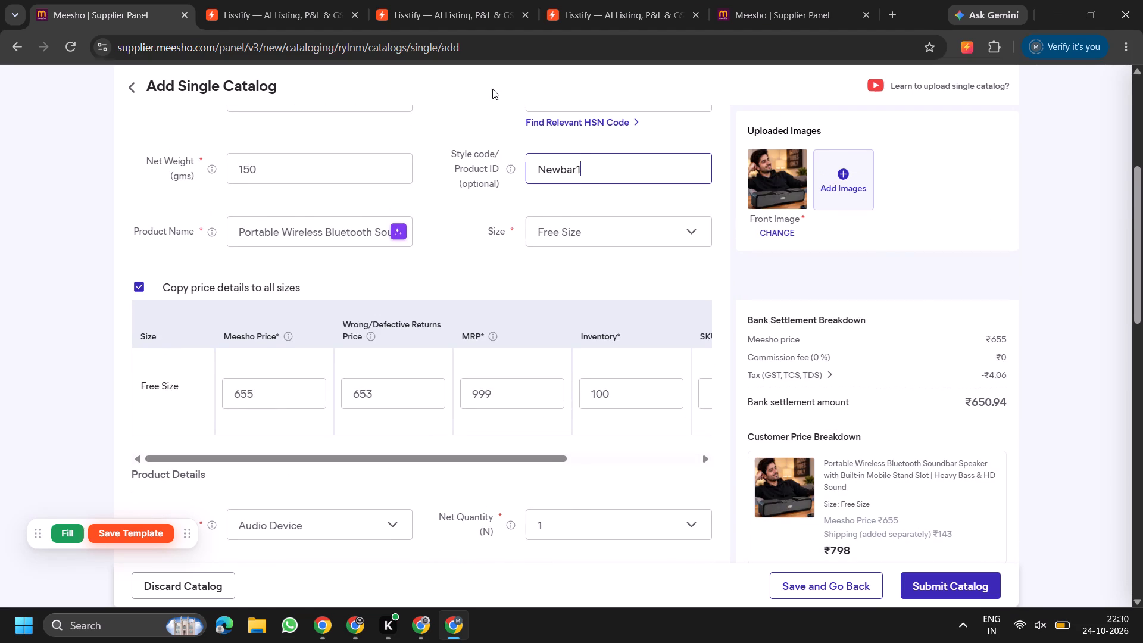
click(792, 0)
click(60, 0)
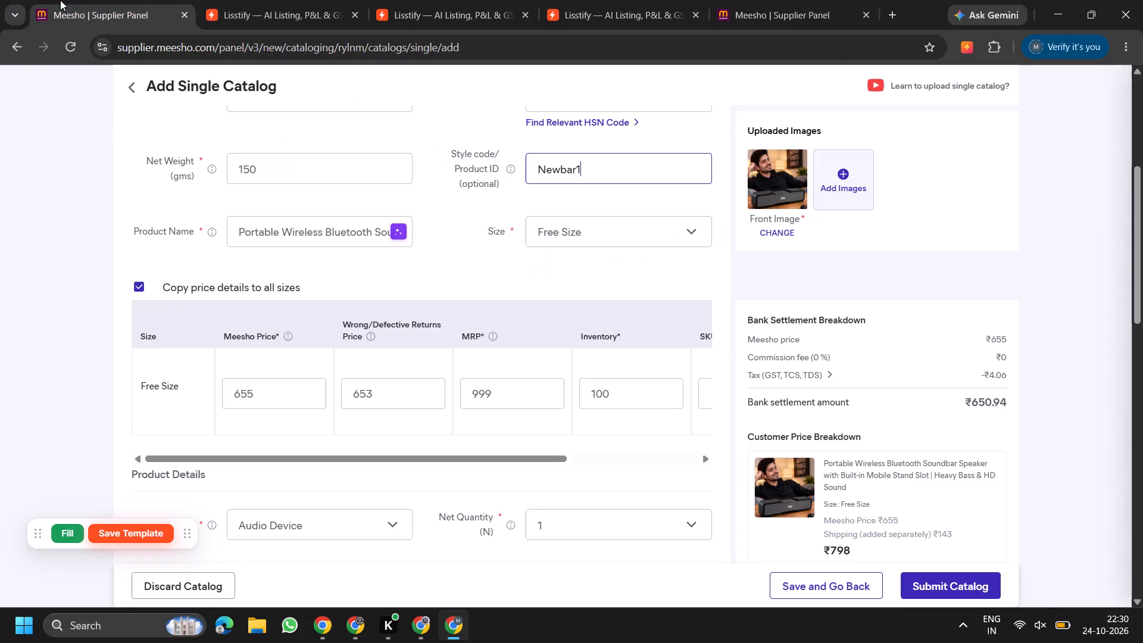
key(BackSpace)
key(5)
Add three more soundbar product images to the catalog from the Screenshots folder: the feature view, the blue-lit view and the side view.
click(847, 177)
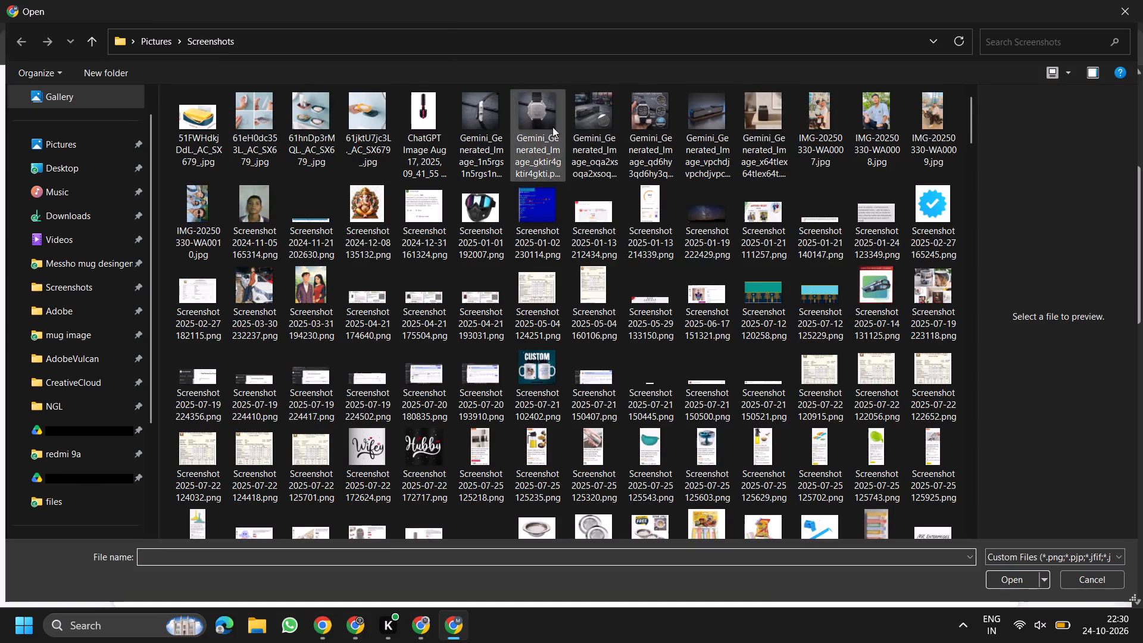
ctrl+click(594, 124)
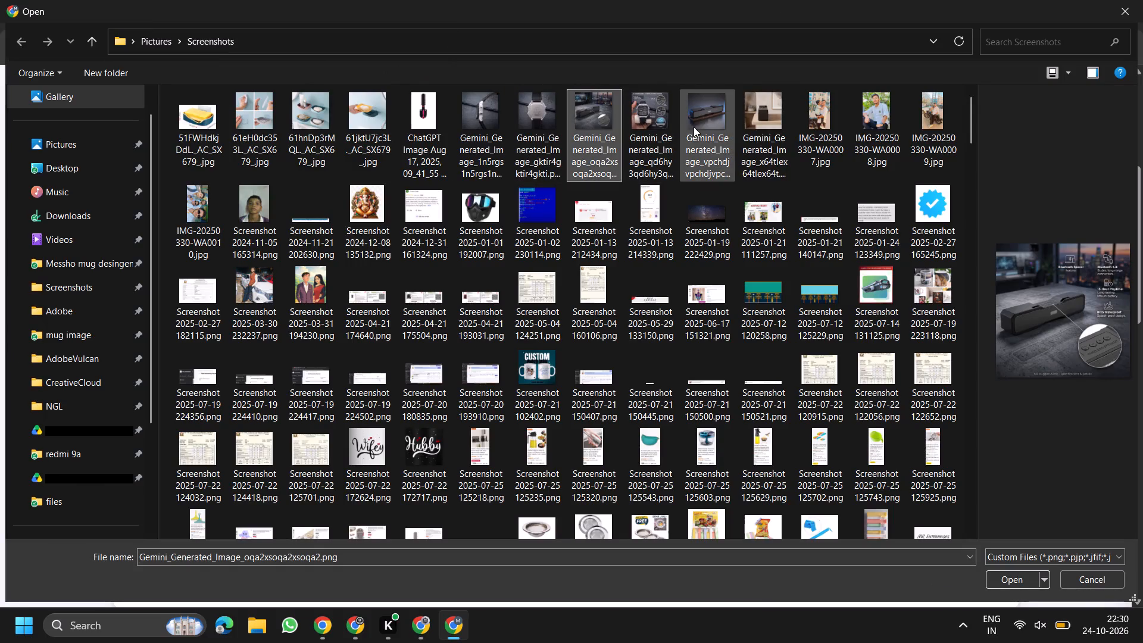
ctrl+click(694, 127)
ctrl+click(764, 129)
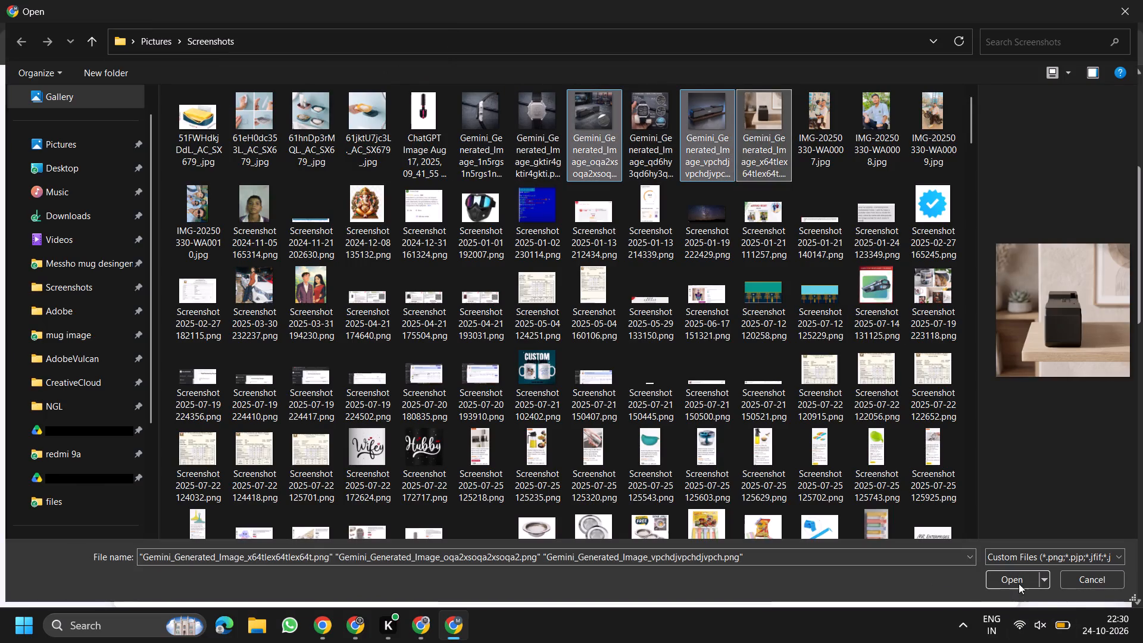
click(1020, 580)
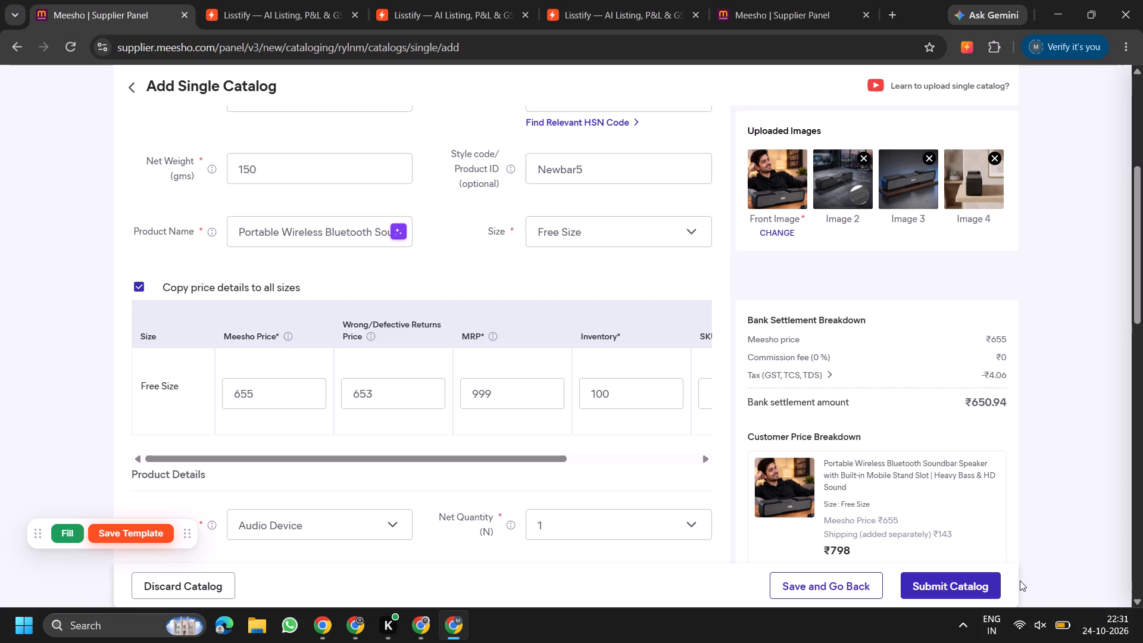
Submit the Newbar5 soundbar catalog for quality check.
click(944, 582)
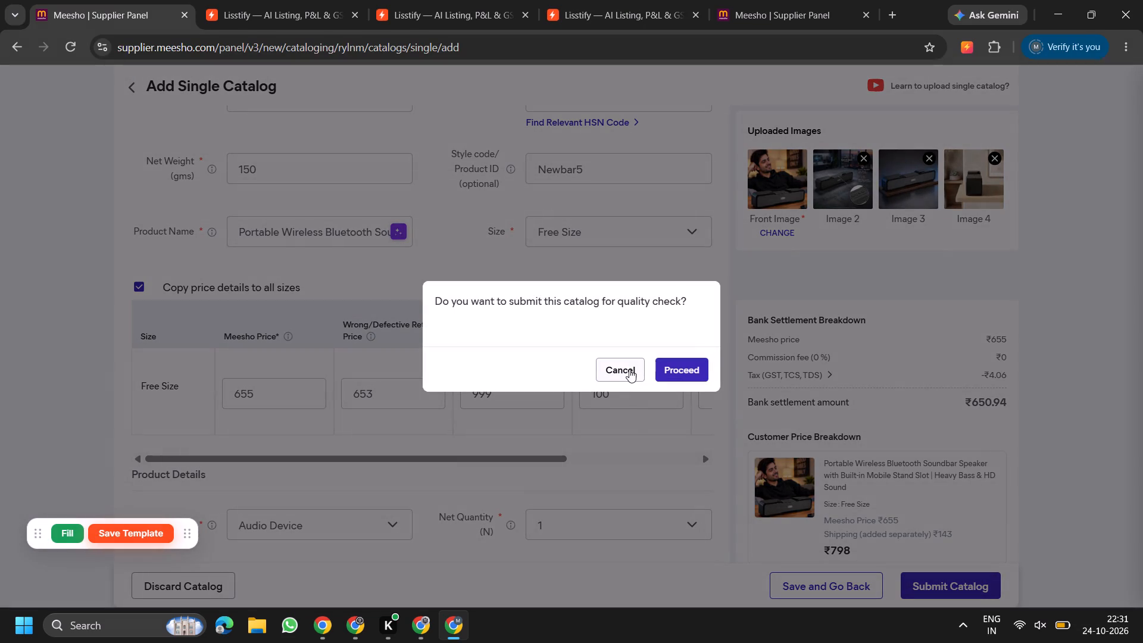
click(695, 374)
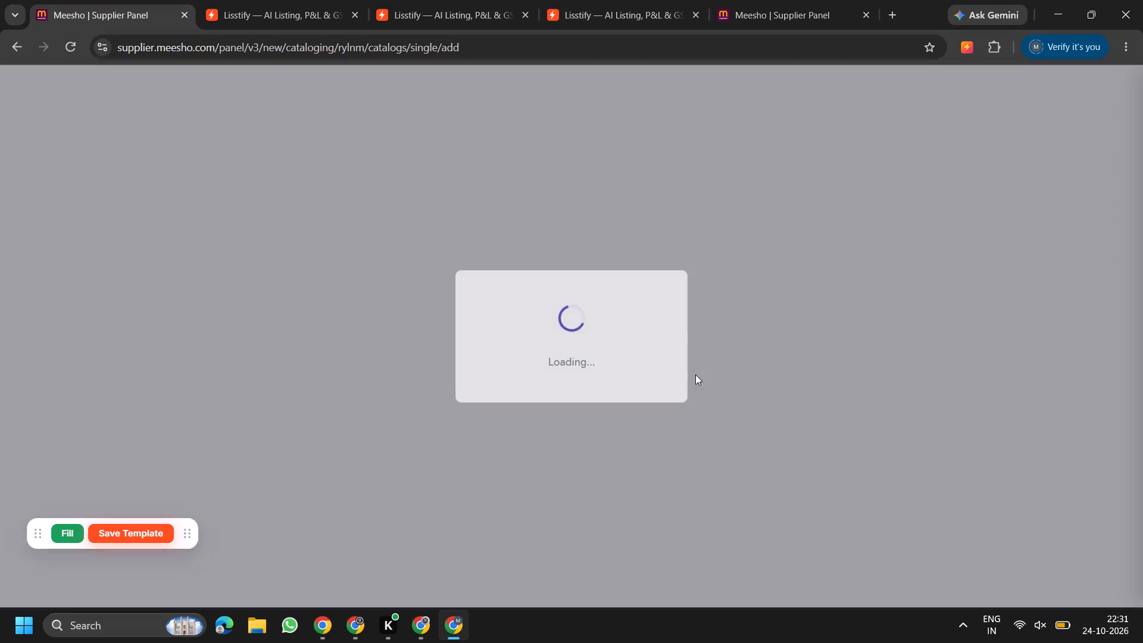
Start another single catalog from Catalog Uploads in the other supplier panel tab, using the Soundbar Speakers category.
click(823, 0)
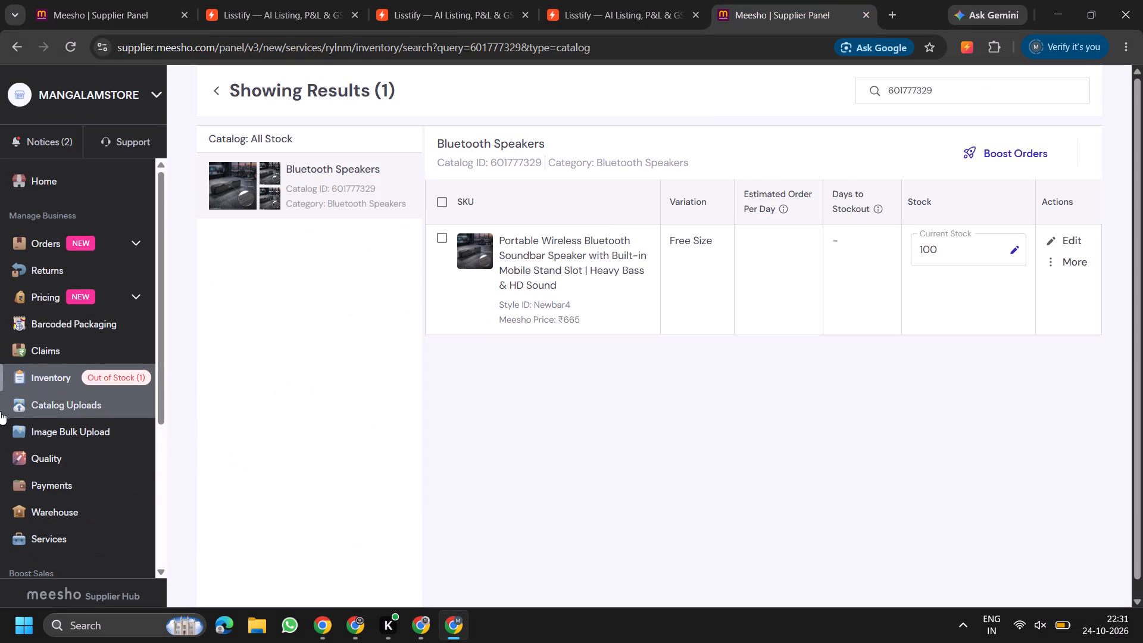
click(79, 405)
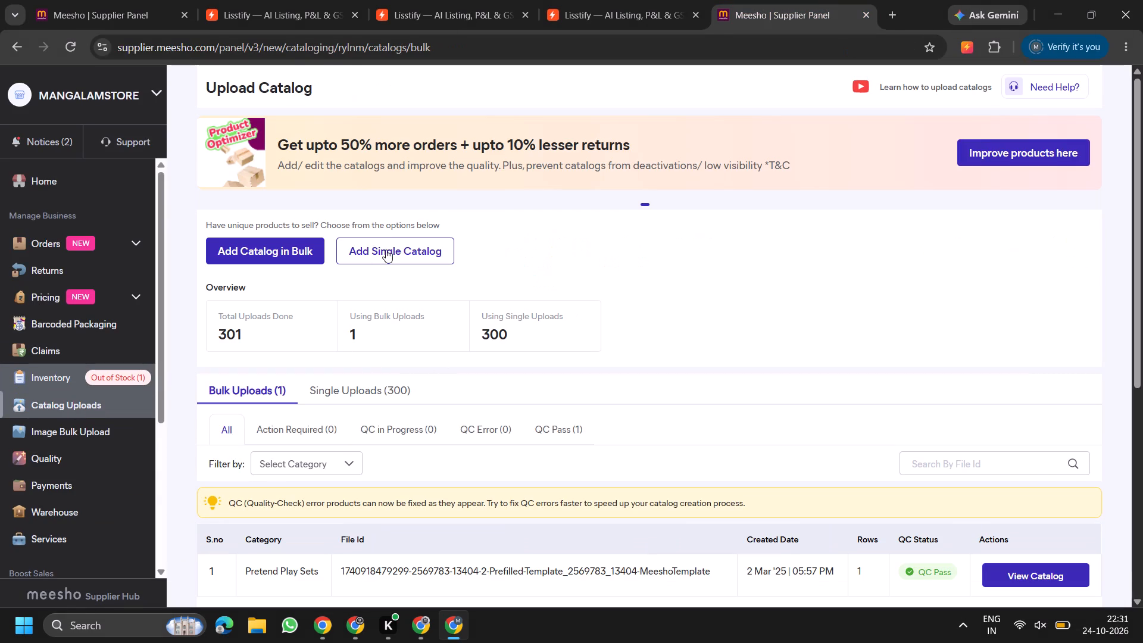
click(386, 249)
click(374, 282)
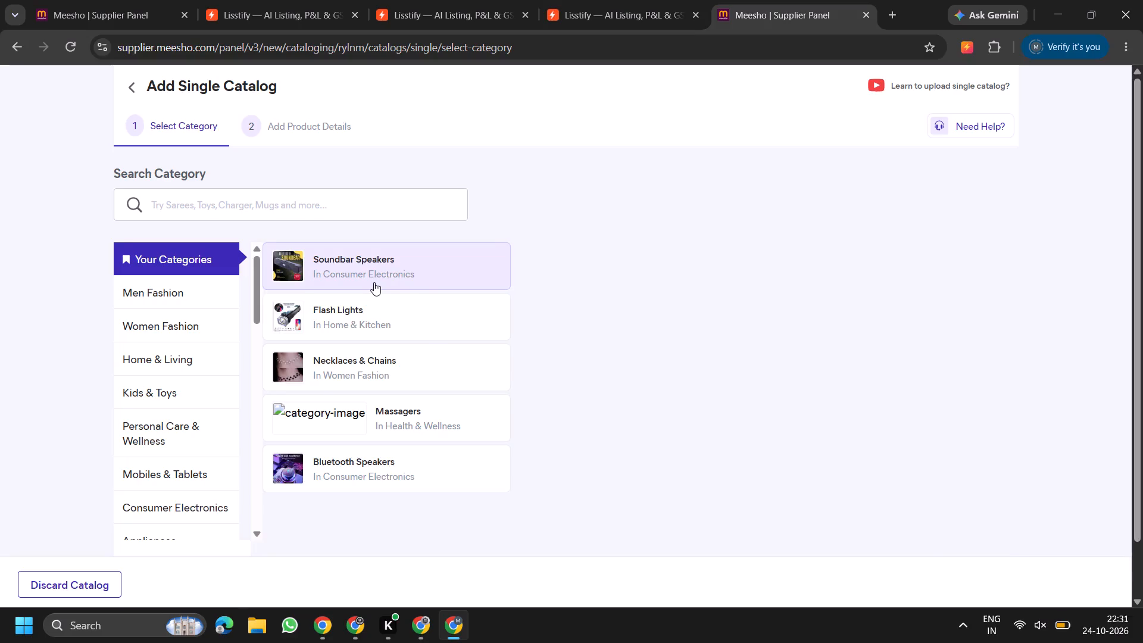
Add Screenshot 2026-10-24 222448.png as the catalog's front image and continue to its product details.
click(851, 515)
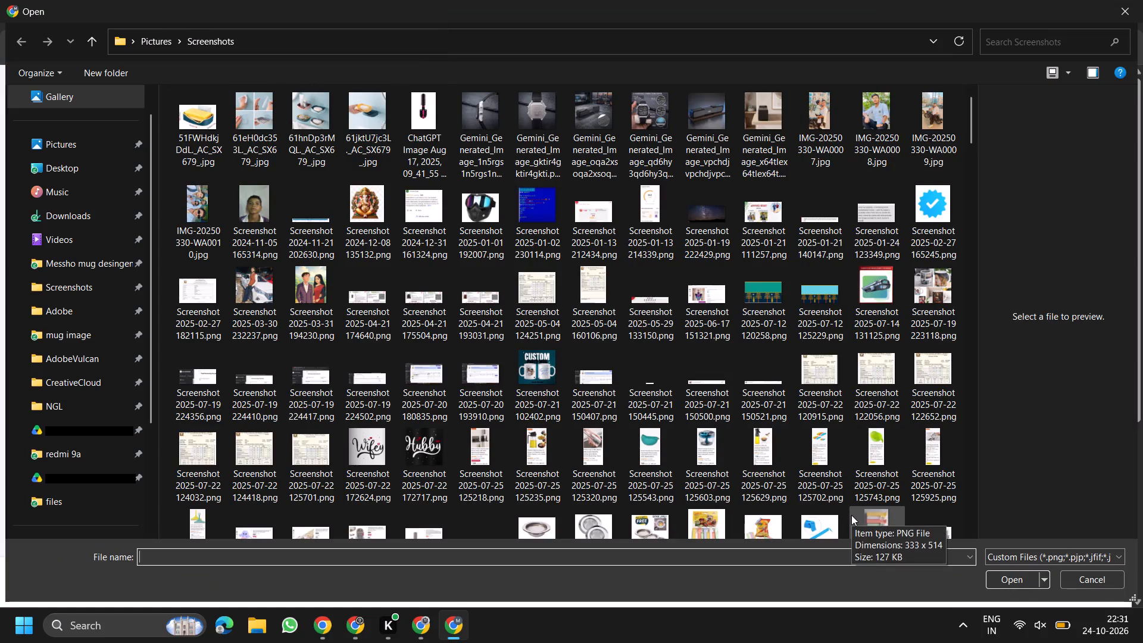
scroll(411, 368, down, 13)
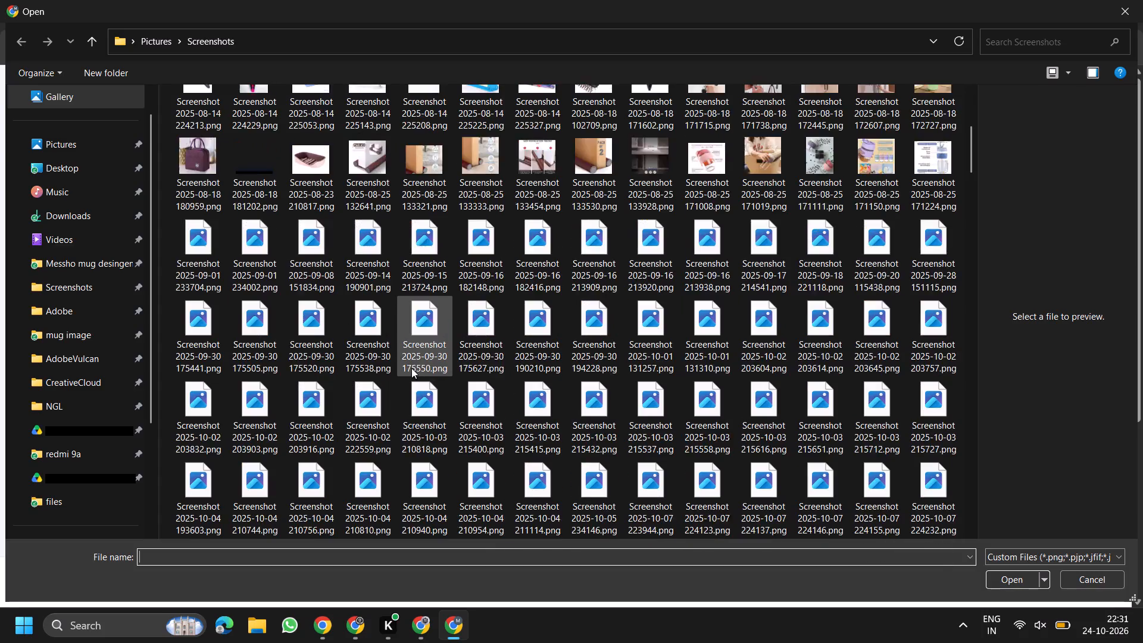
scroll(411, 368, down, 2)
scroll(411, 368, up, 8)
scroll(411, 368, down, 20)
scroll(411, 368, down, 20)
scroll(411, 368, down, 20)
scroll(411, 368, up, 4)
scroll(411, 368, down, 20)
scroll(411, 368, down, 6)
double_click(777, 511)
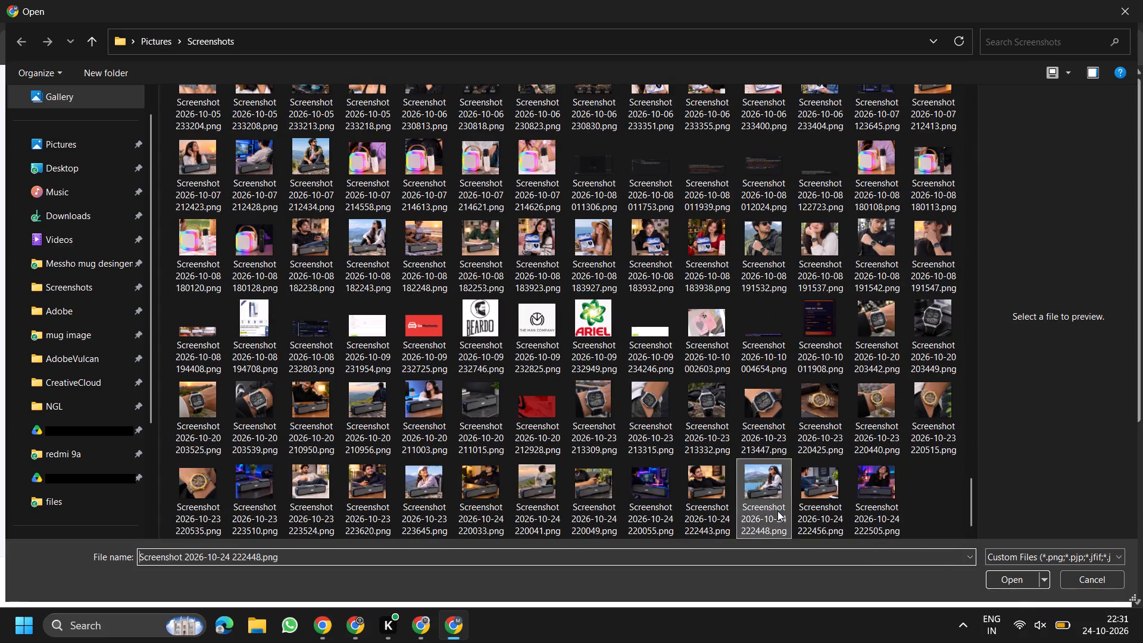
click(821, 519)
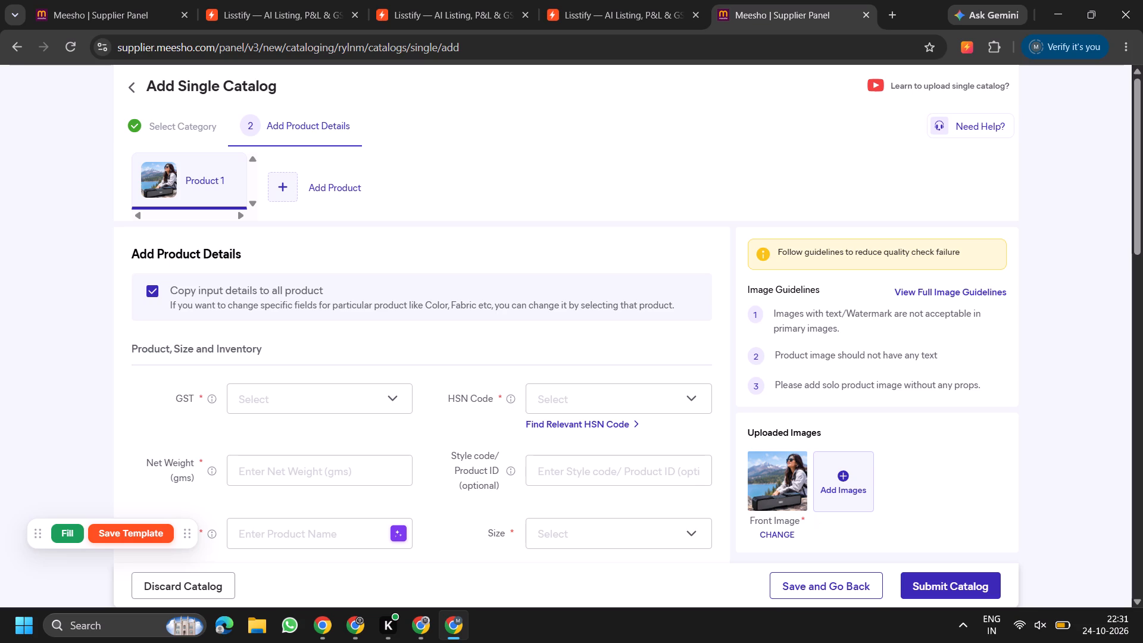
Fill the new soundbar's product details from the "sanjay newsound bar 740" template.
click(64, 534)
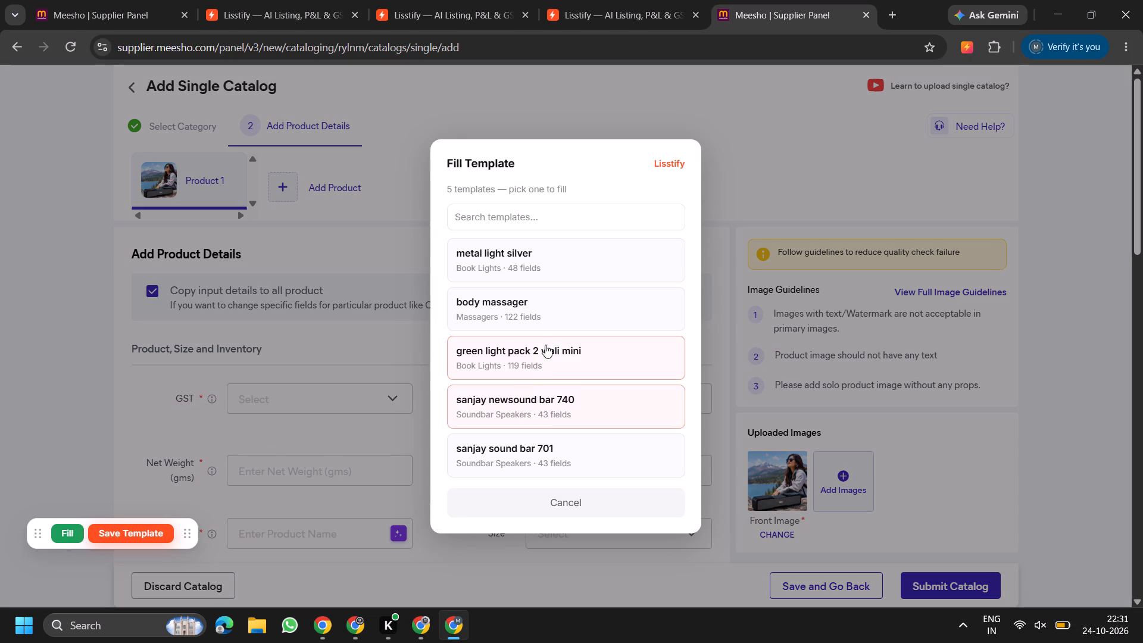
click(551, 391)
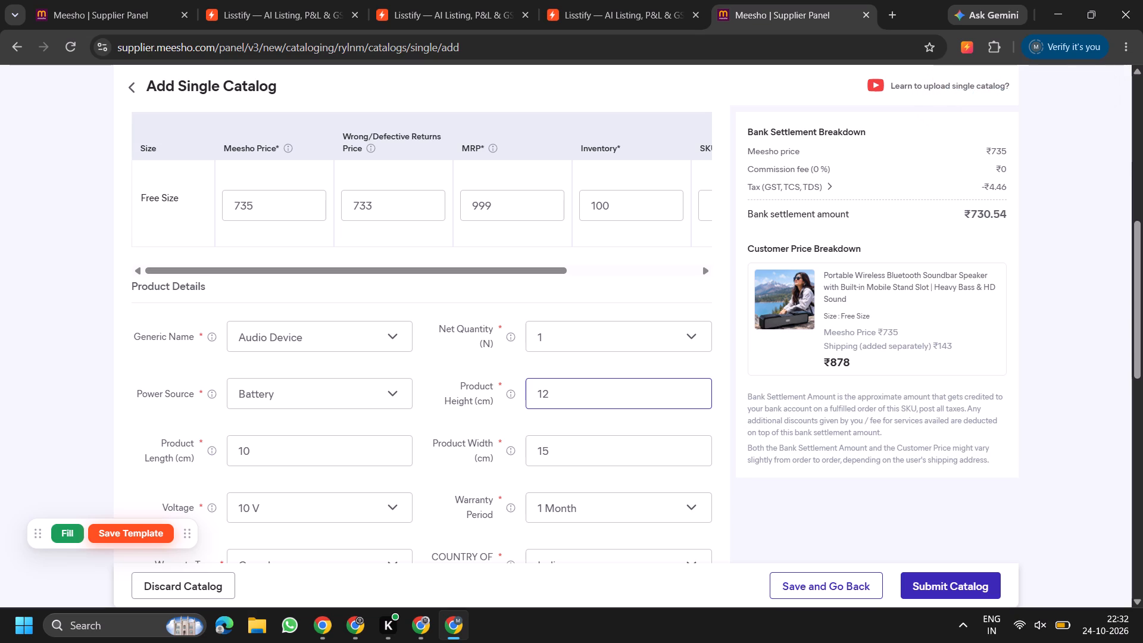
Set the Free Size Meesho price to 655 and adjust its wrong/defective returns price to stay below that.
click(247, 198)
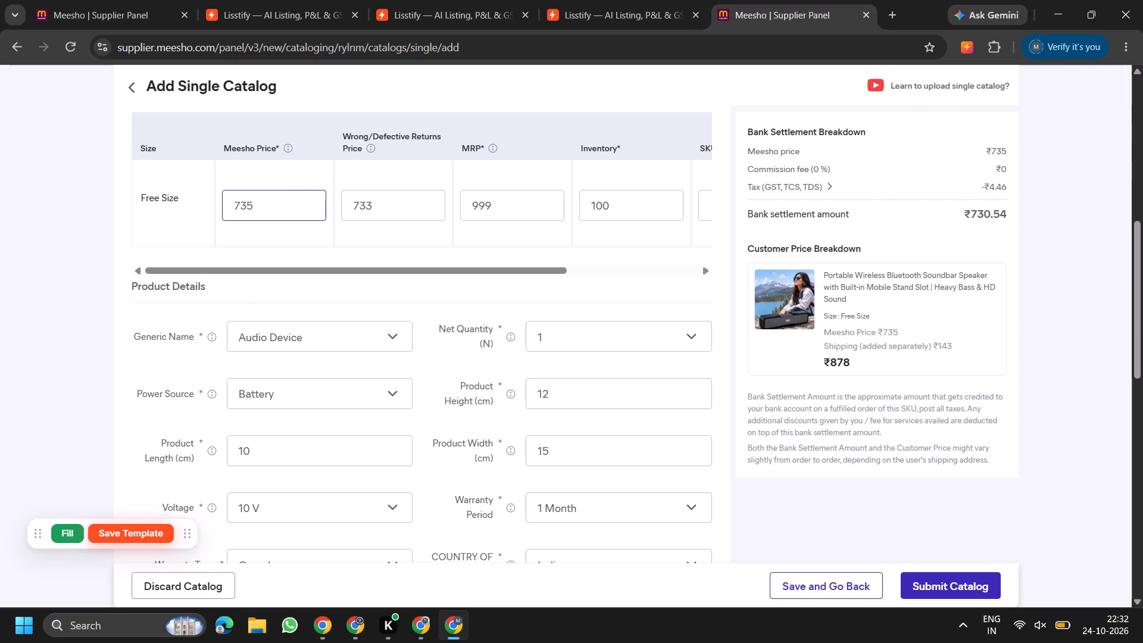
key(BackSpace)
key(BackSpace)
key(BackSpace)
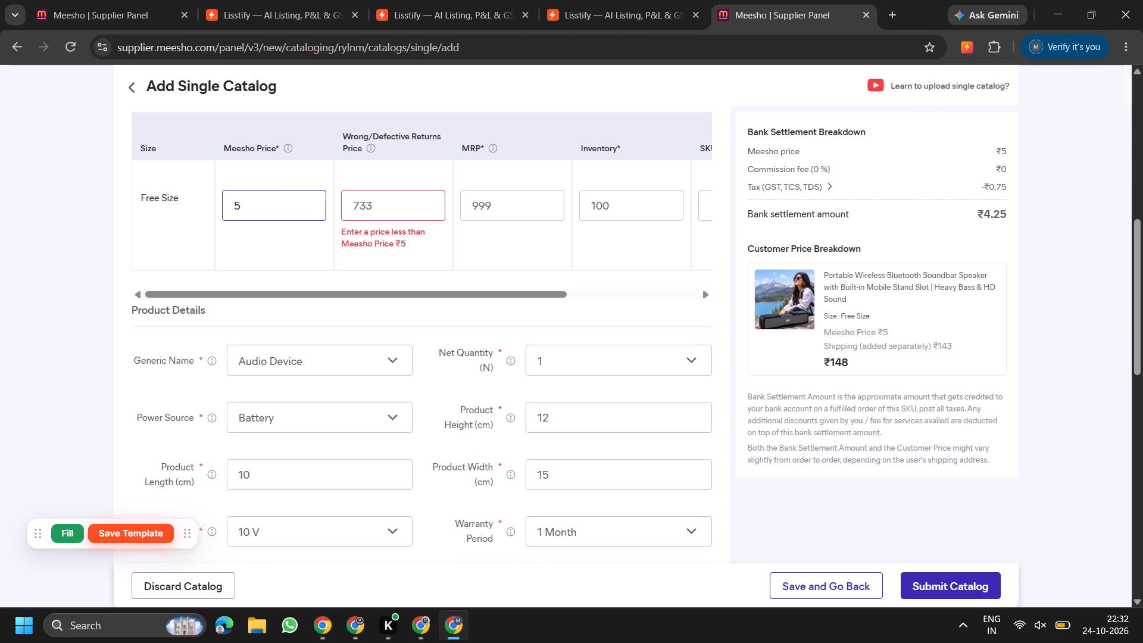
text(65)
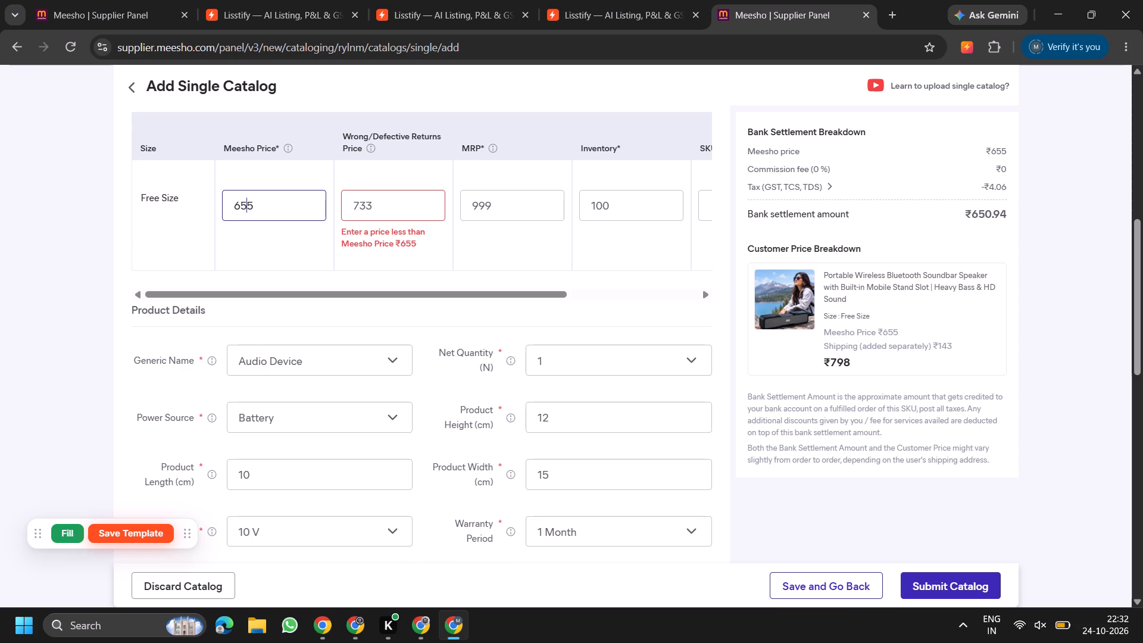
click(364, 207)
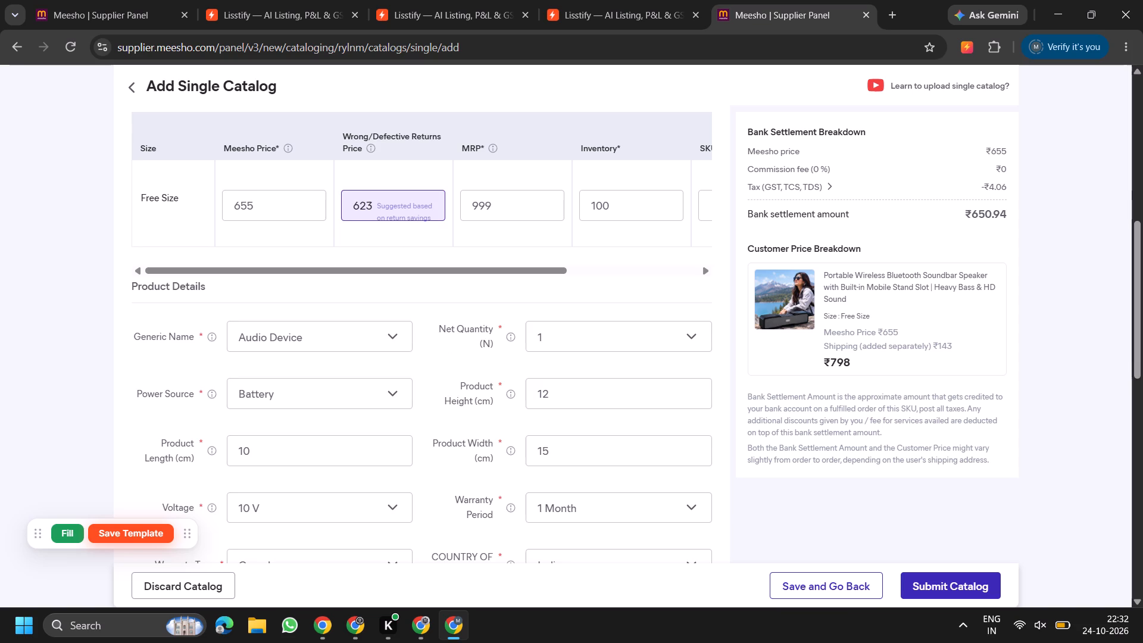
key(BackSpace)
key(5)
Set the product's style code to Newbar6.
click(1142, 207)
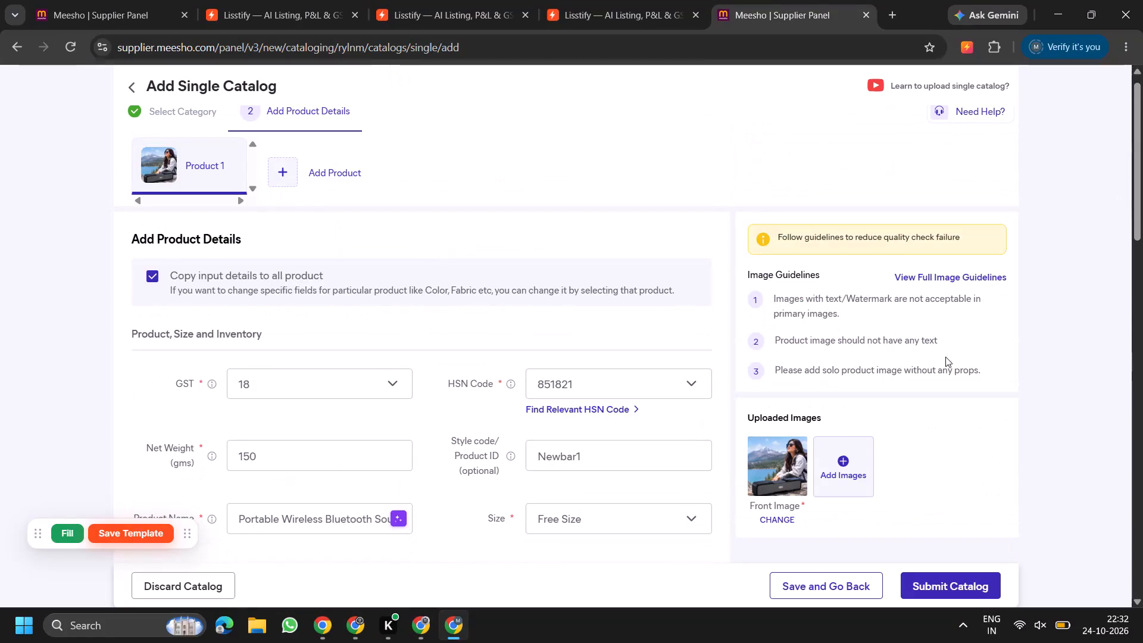
click(651, 445)
key(BackSpace)
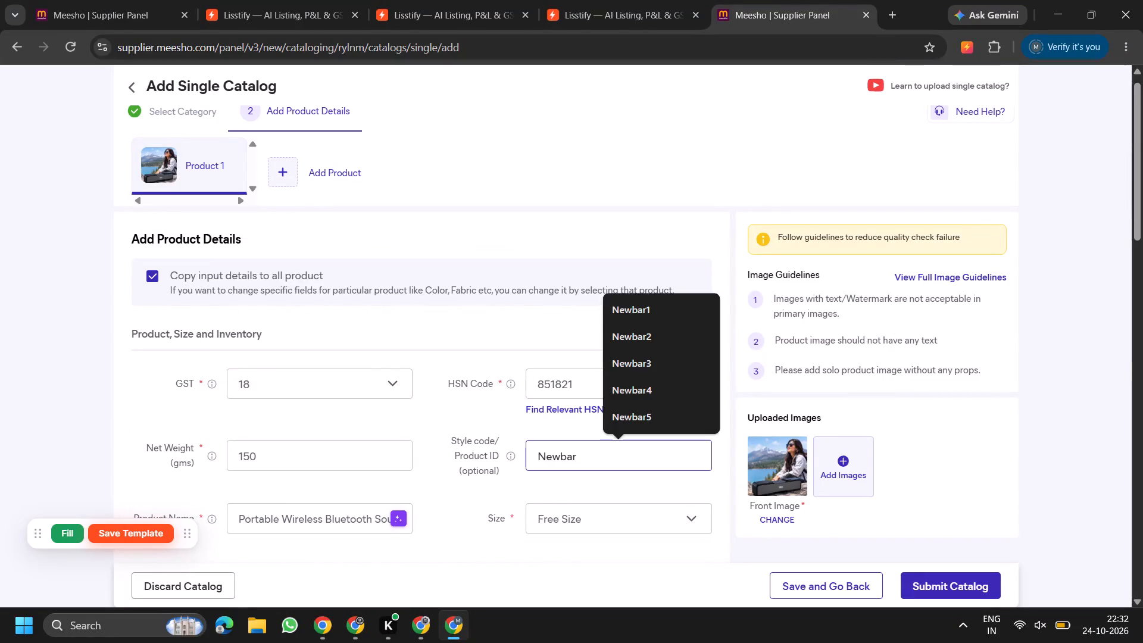
key(6)
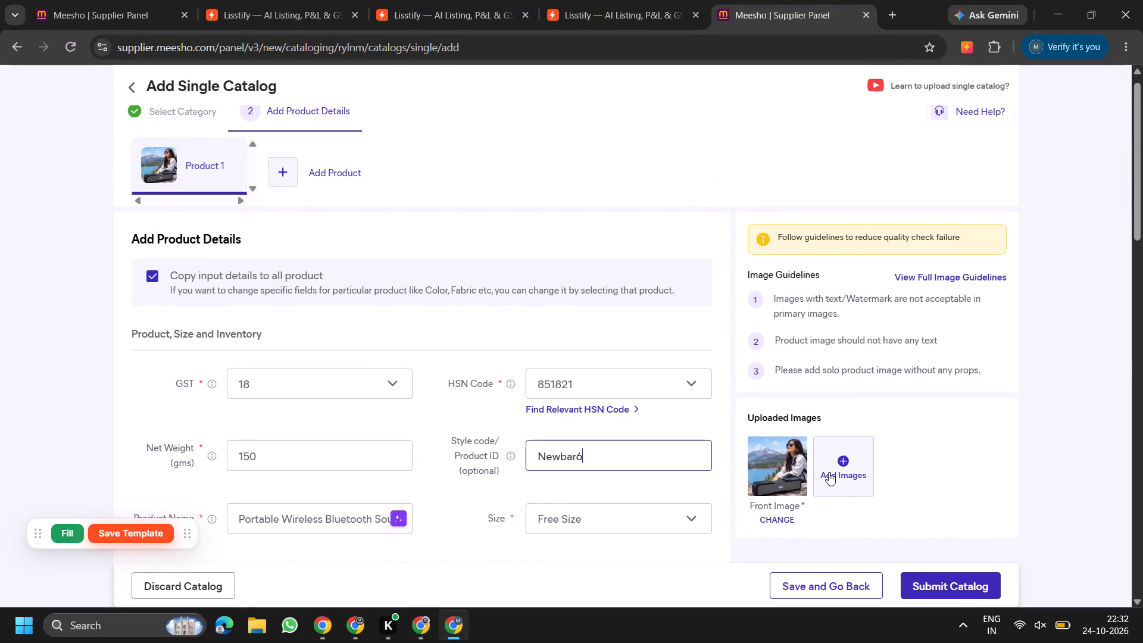
Add the Gemini_Generated_Image files oqa2xsoqa2xsoqa2, vpchdjvpchdjvpch and x64tlex64tlex64t as the Newbar6 product's additional images.
click(829, 472)
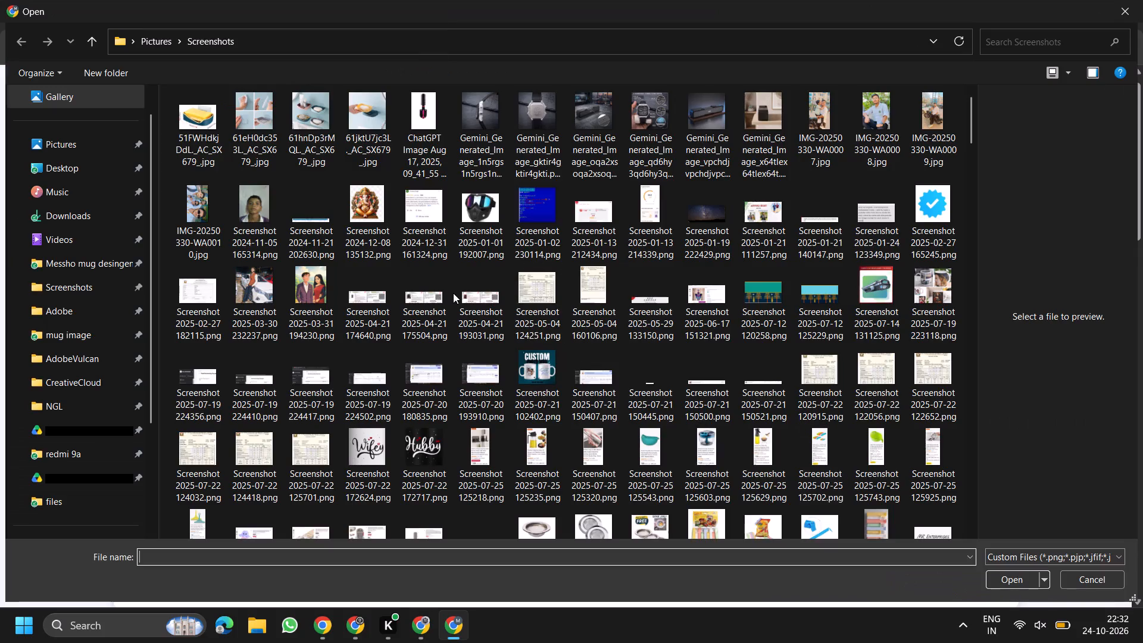
ctrl+click(607, 116)
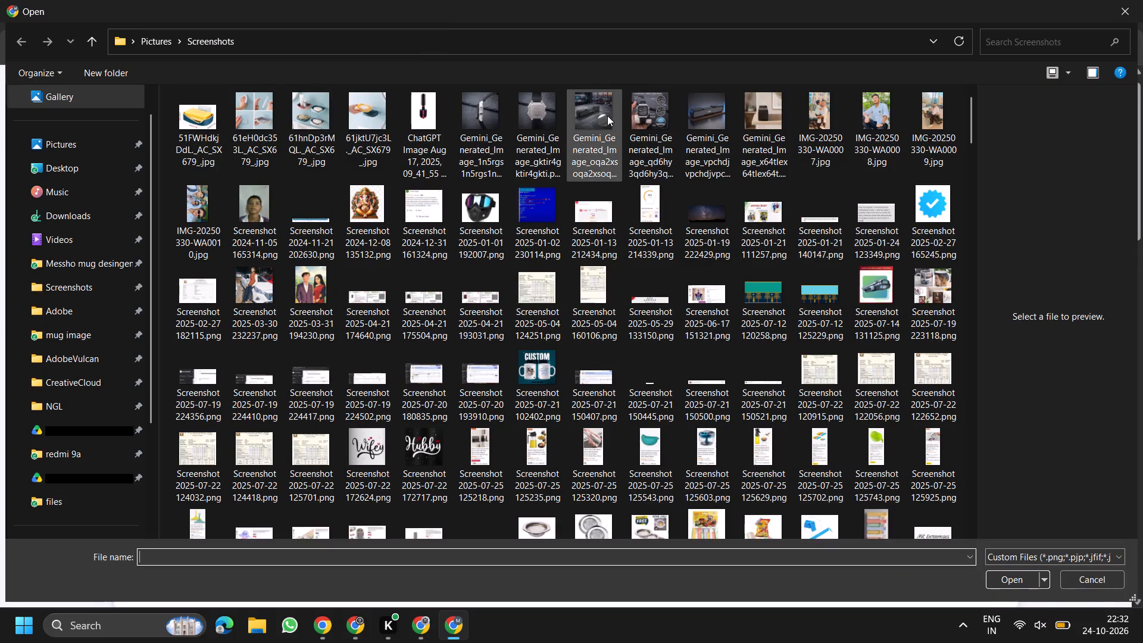
ctrl+click(716, 129)
ctrl+click(749, 118)
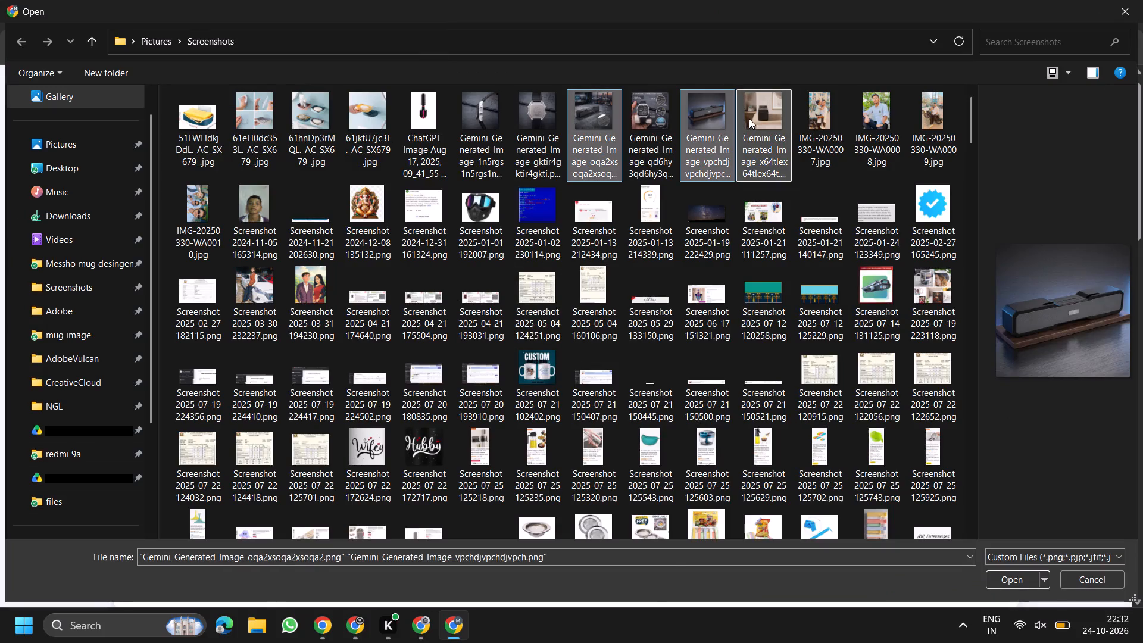
click(1006, 585)
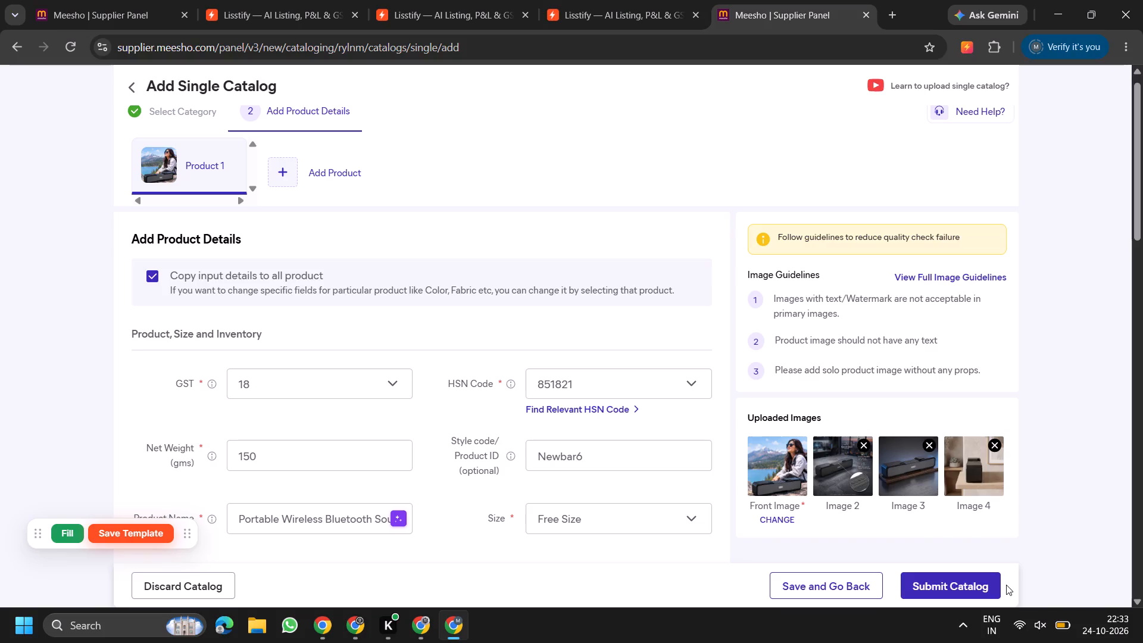
Submit the Newbar6 catalog for quality check.
click(941, 585)
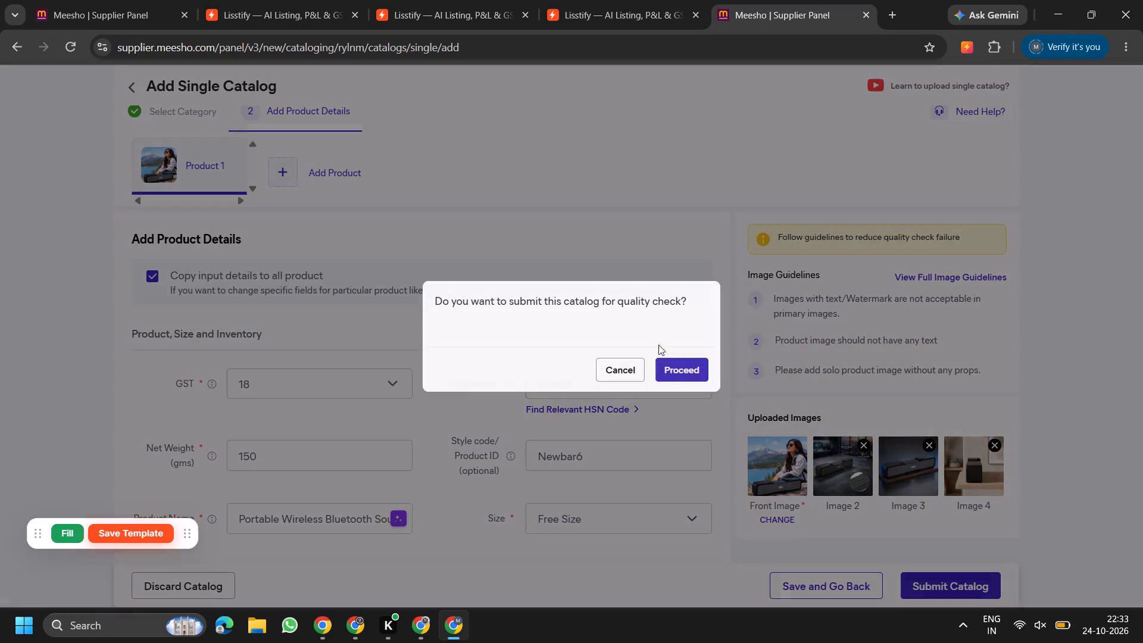
click(675, 370)
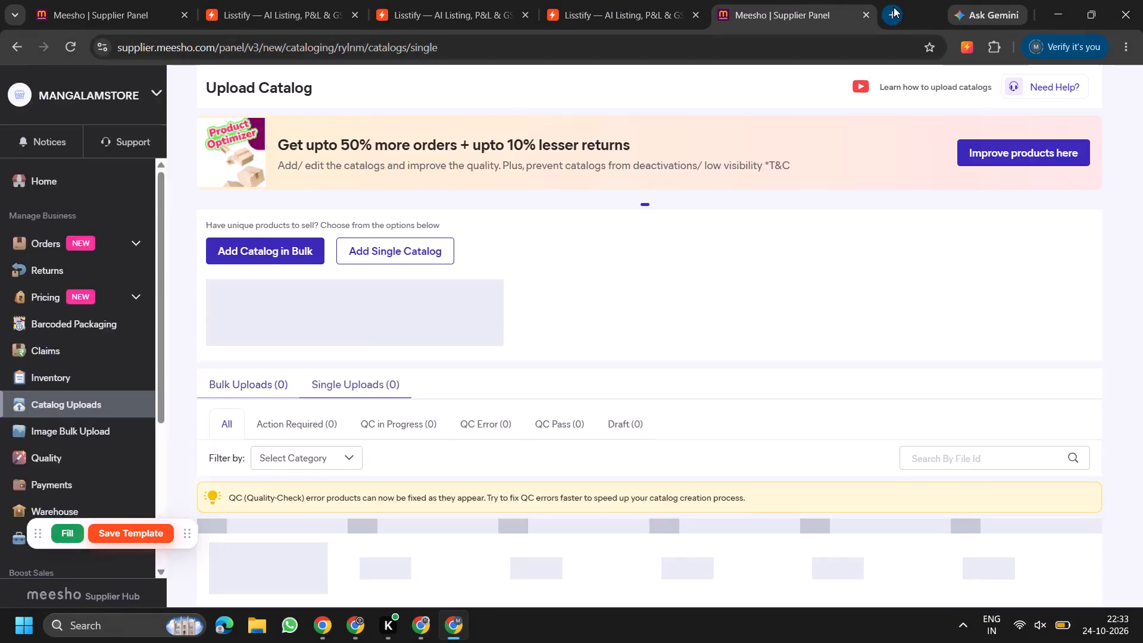
Open Meesho's catalog uploads in a new browser tab and start a single catalog in the Soundbar Speakers category.
click(894, 7)
key(m)
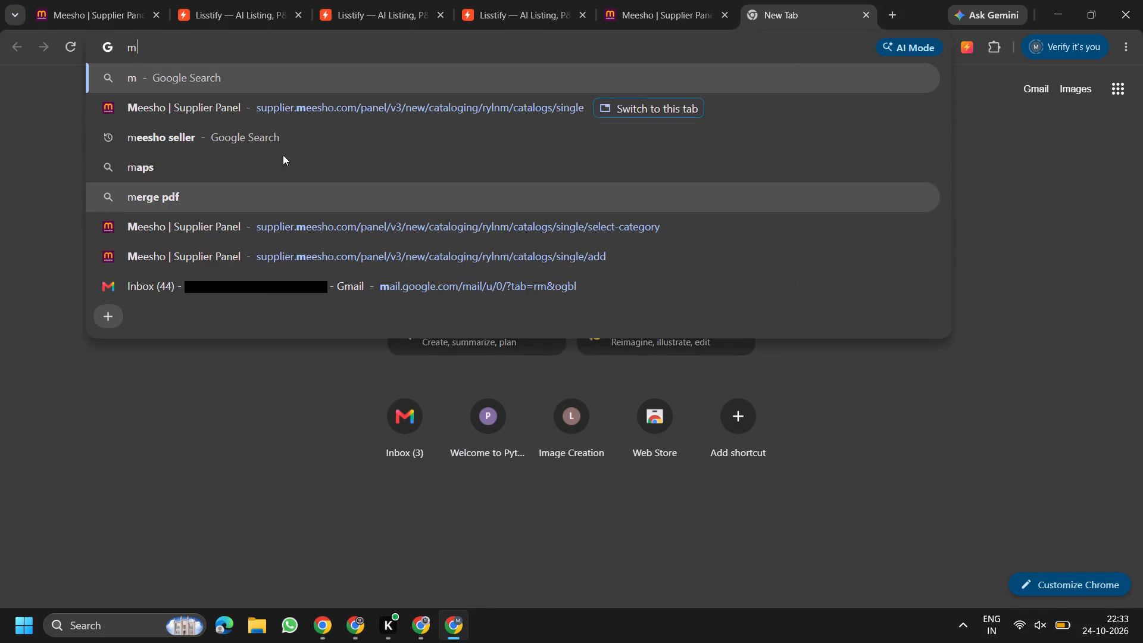
click(248, 100)
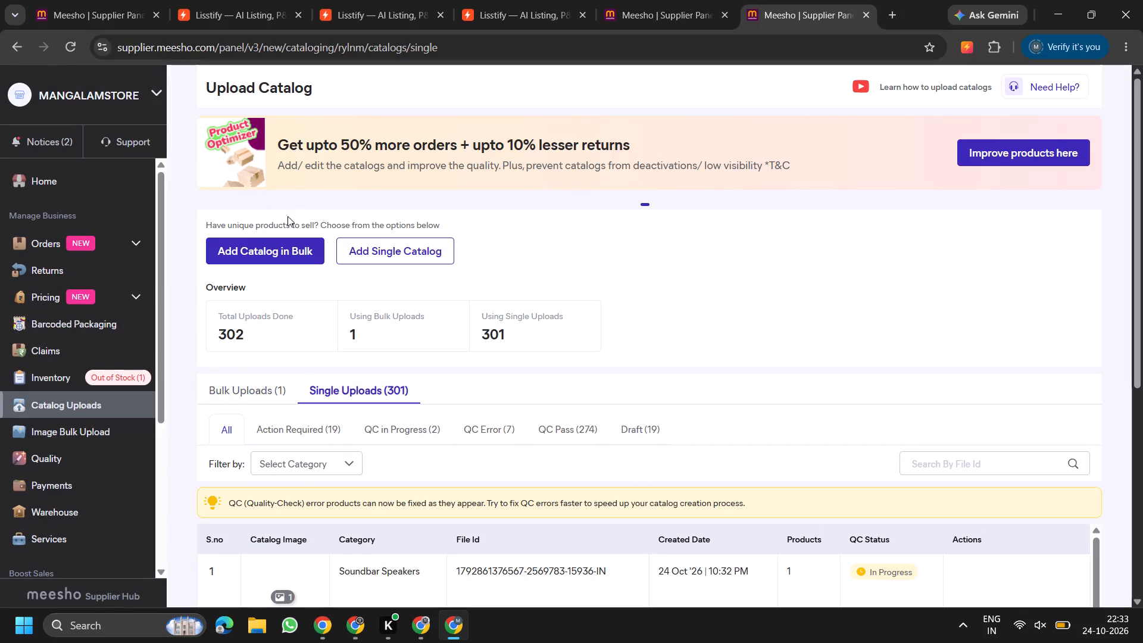
click(374, 255)
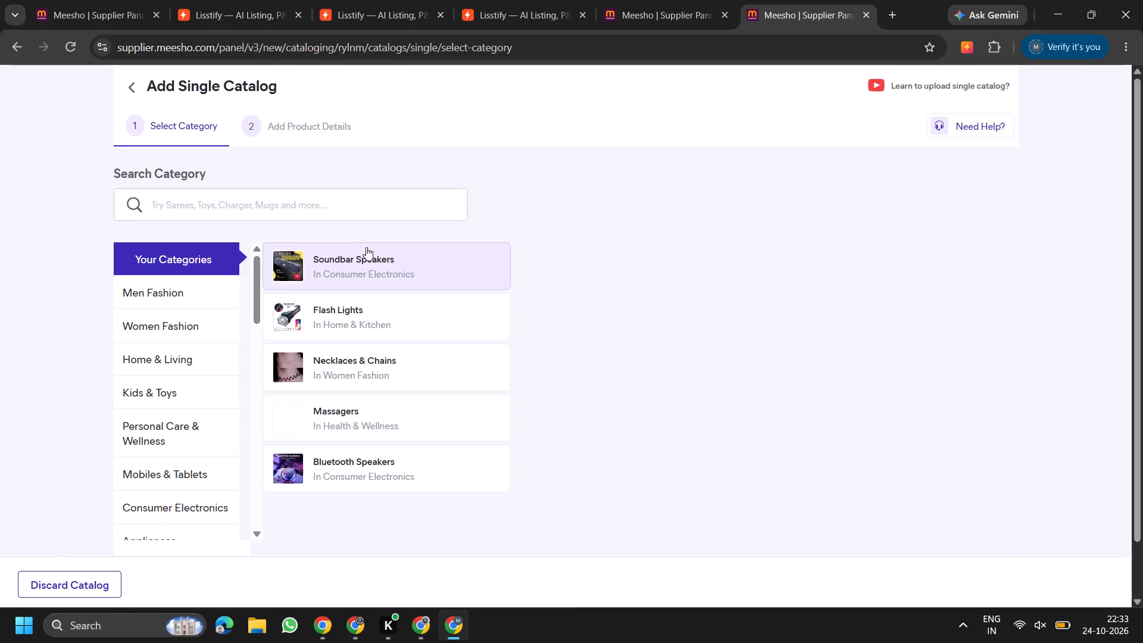
click(367, 248)
Add Screenshot 2026-10-24 222456.png as the catalog's front image and continue to its product details.
click(900, 494)
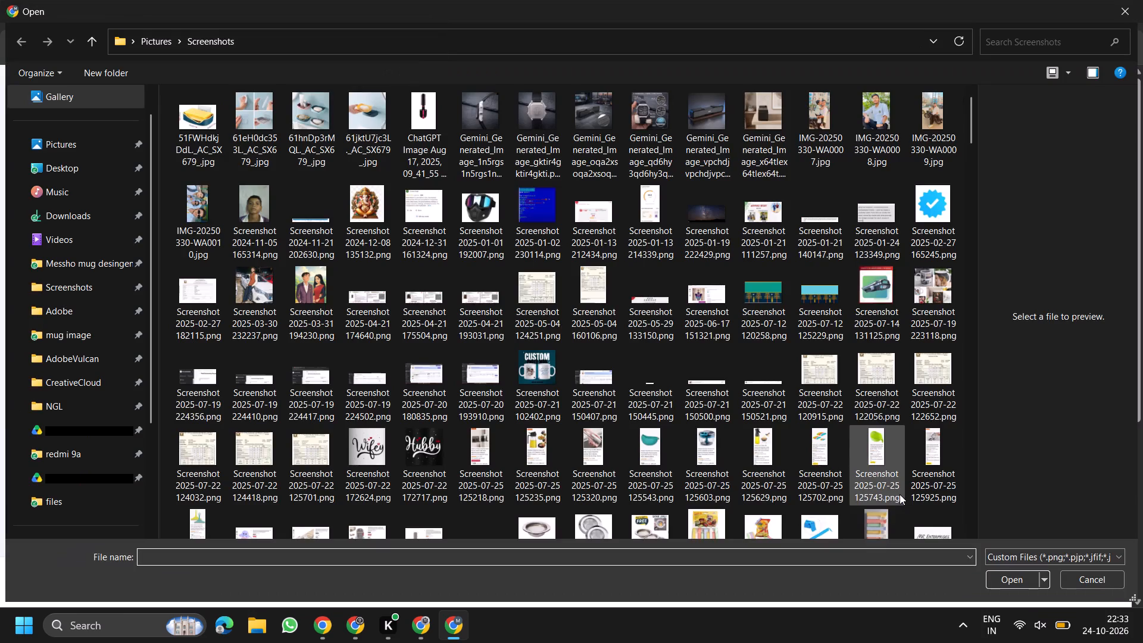
scroll(664, 307, down, 20)
scroll(664, 307, down, 20)
scroll(664, 307, down, 13)
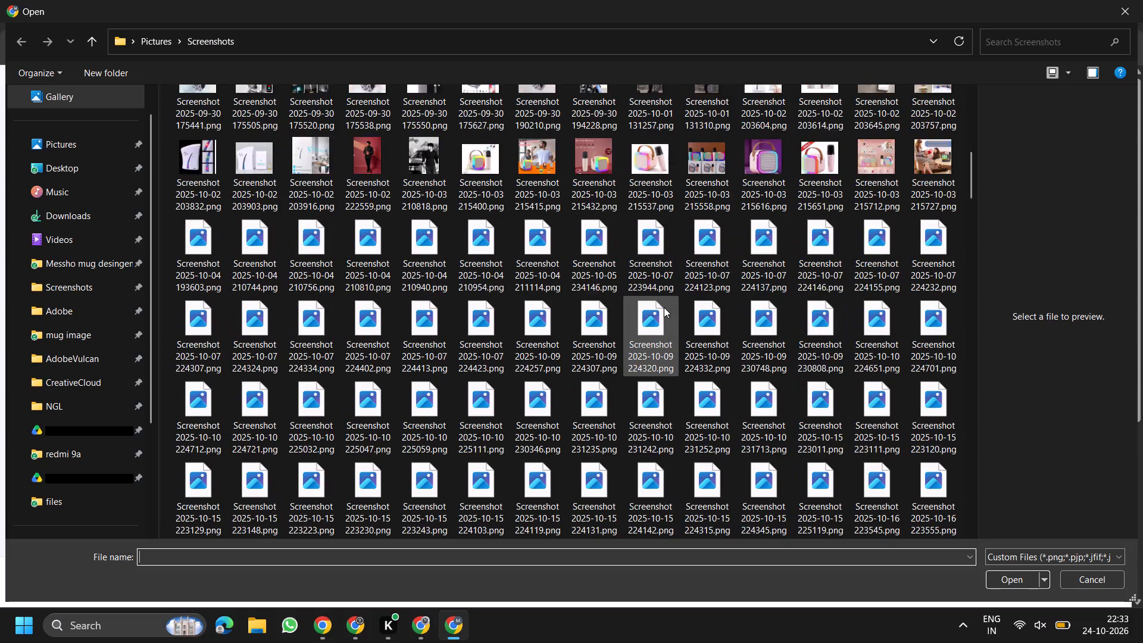
scroll(664, 307, down, 20)
scroll(664, 307, down, 20)
scroll(664, 307, down, 20)
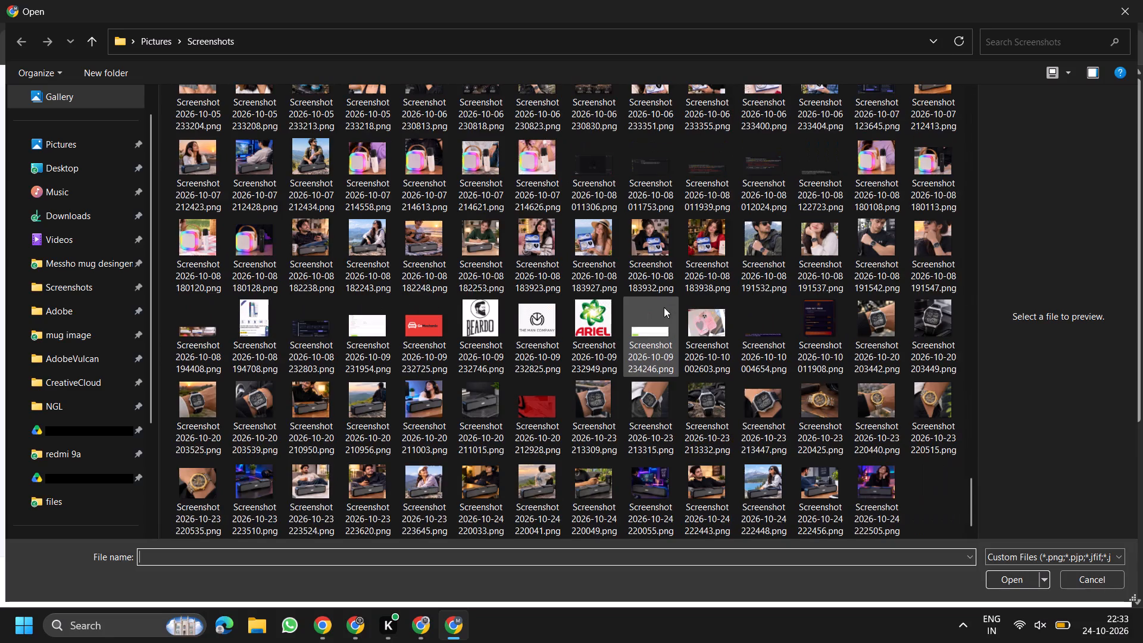
scroll(664, 307, down, 11)
double_click(822, 481)
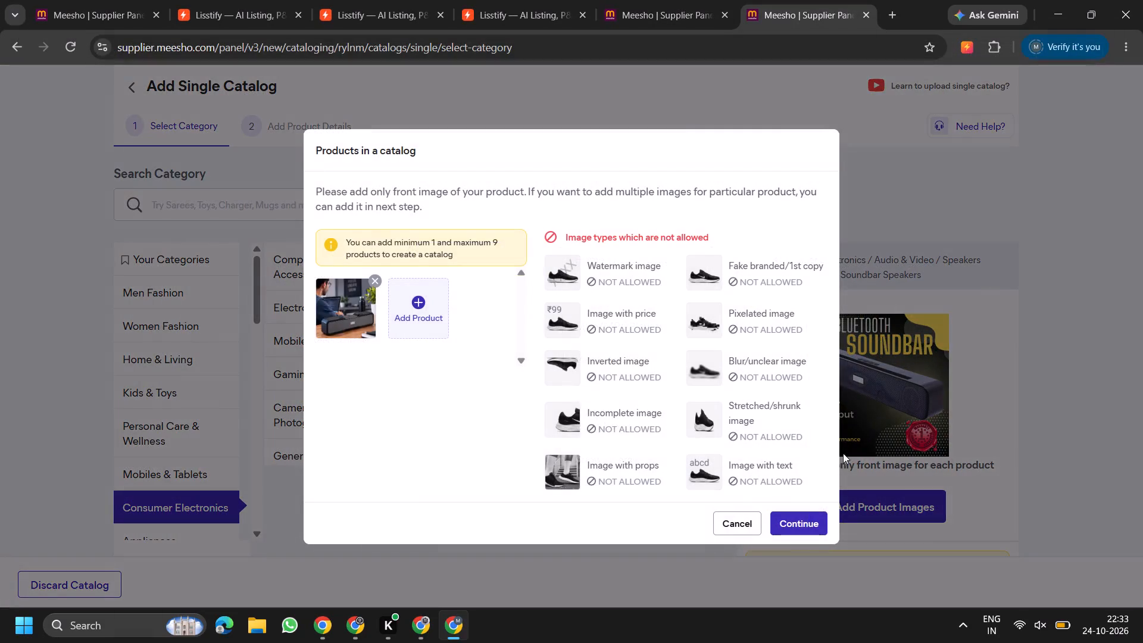
click(797, 529)
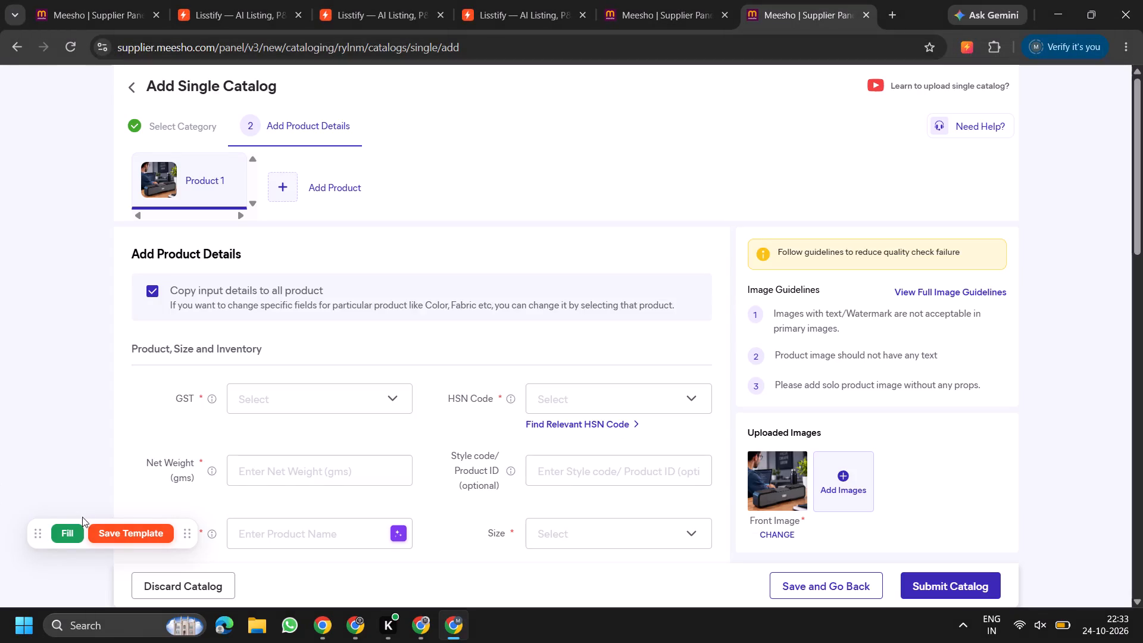
Fill the new soundbar's product details from the "sanjay newsound bar 740" template.
click(63, 537)
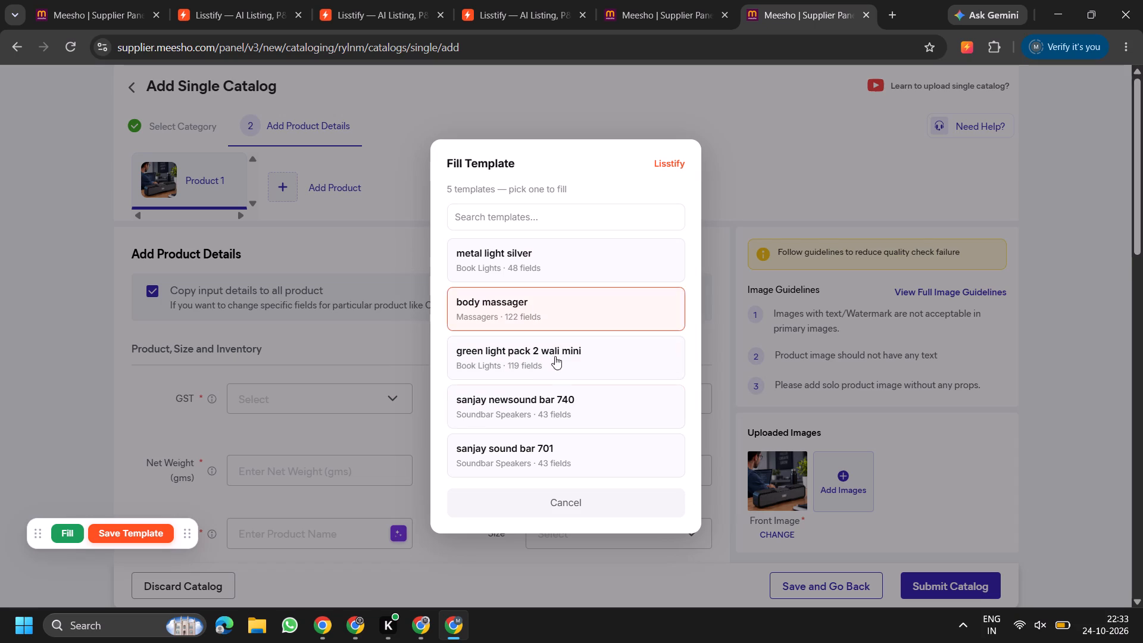
click(548, 398)
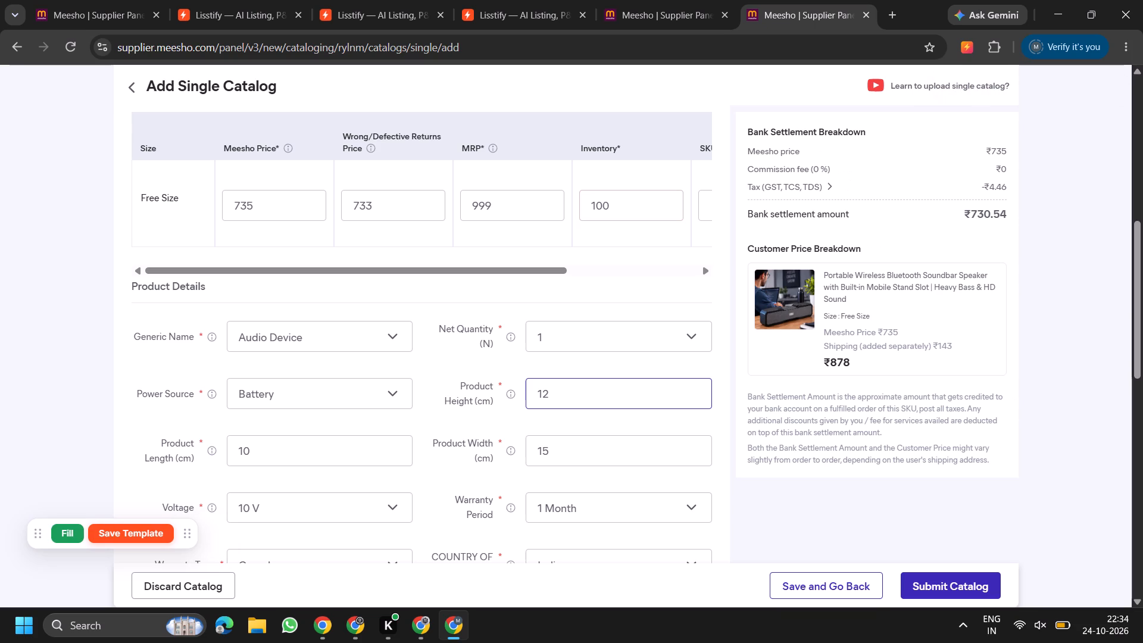
Set the Free Size Meesho price to 655 and its wrong/defective returns price to 653.
click(246, 205)
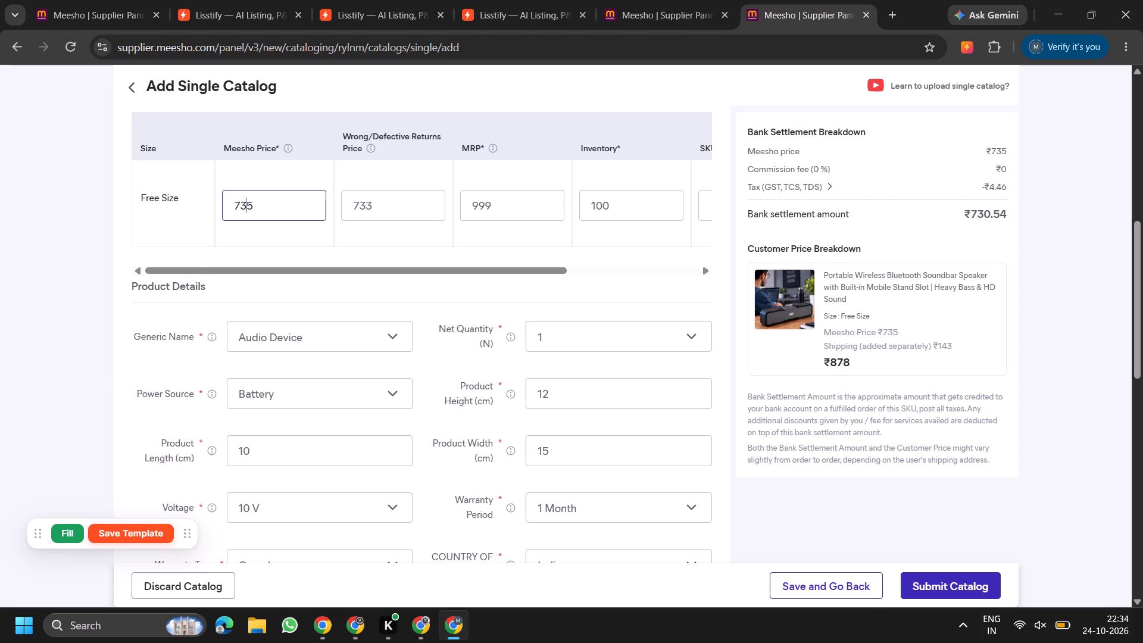
key(BackSpace)
key(BackSpace)
key(BackSpace)
text(65)
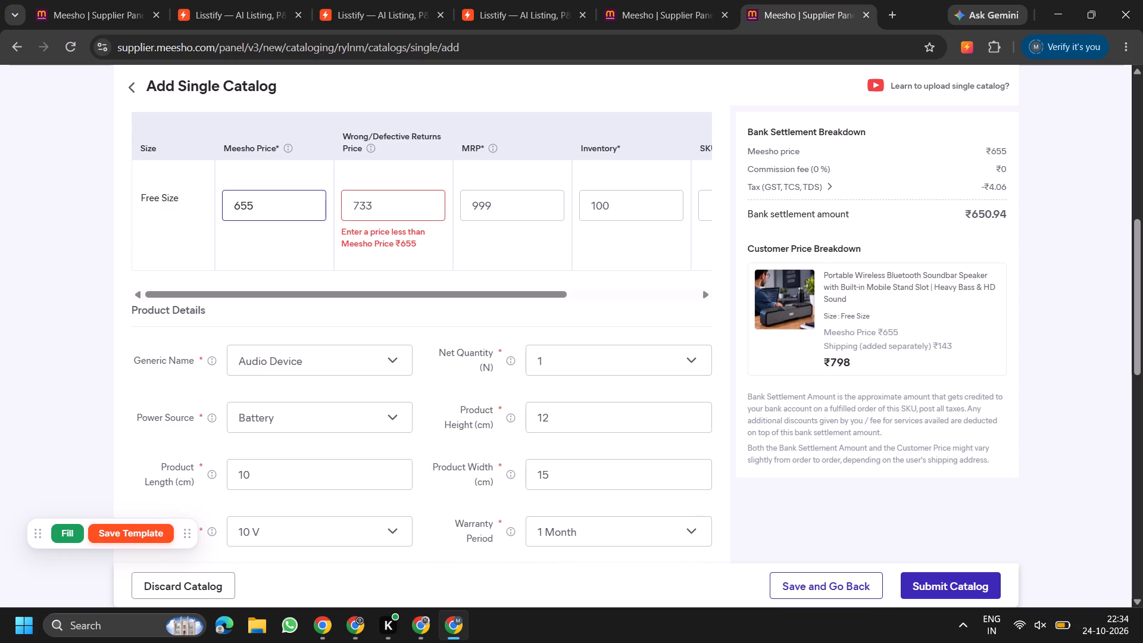
click(360, 207)
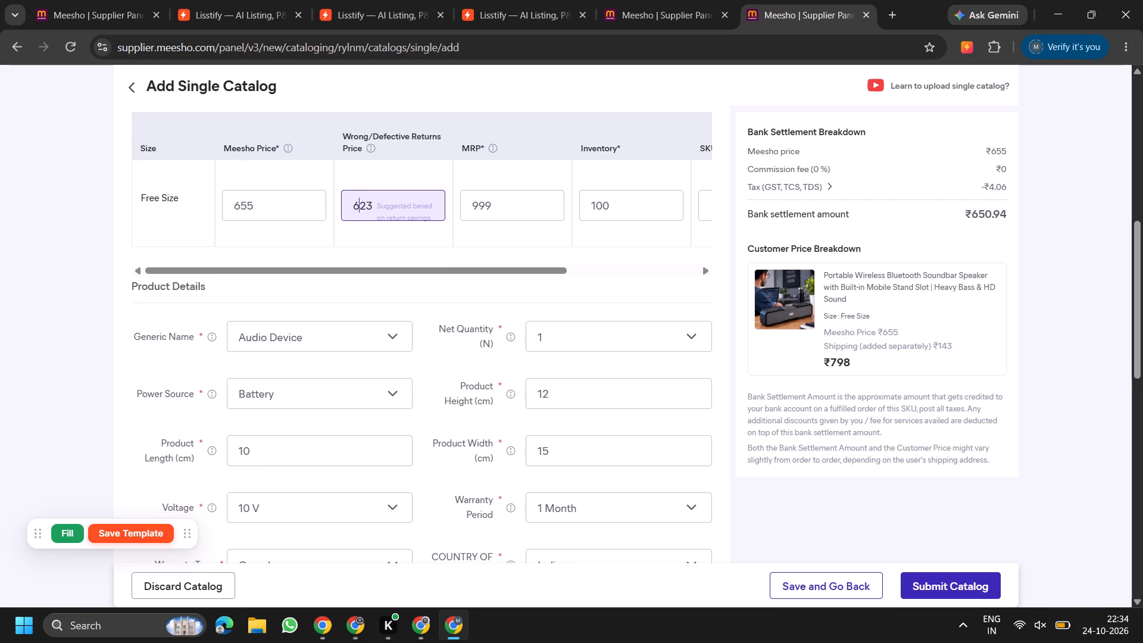
key(Right)
key(BackSpace)
key(5)
click(825, 434)
Set the product's style code to Newbar7.
scroll(825, 434, up, 4)
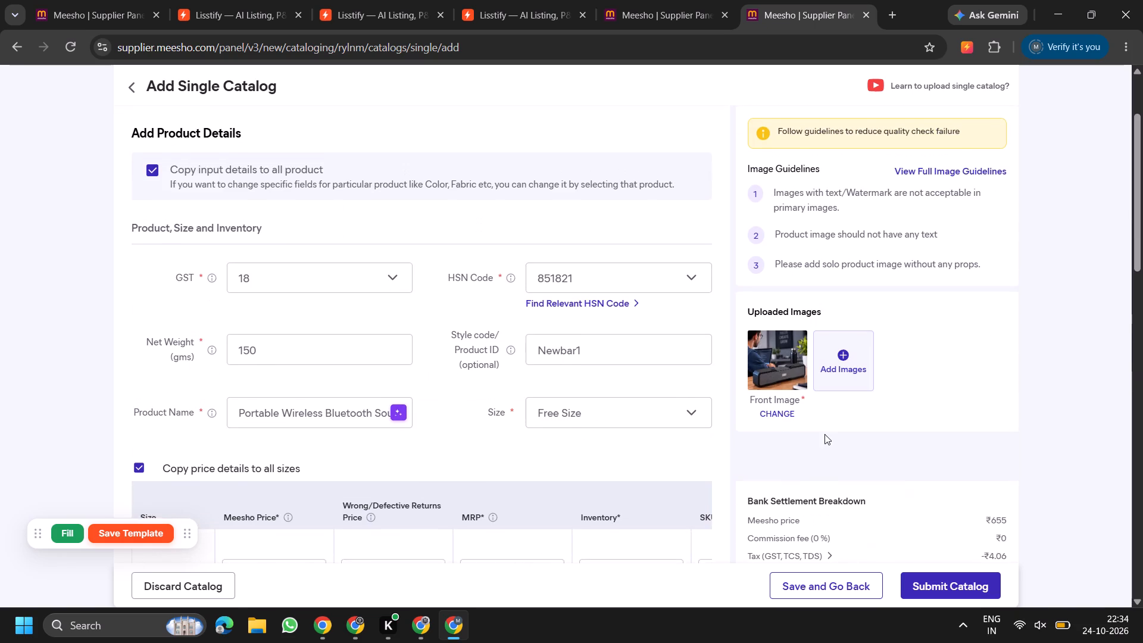
click(605, 354)
key(BackSpace)
key(7)
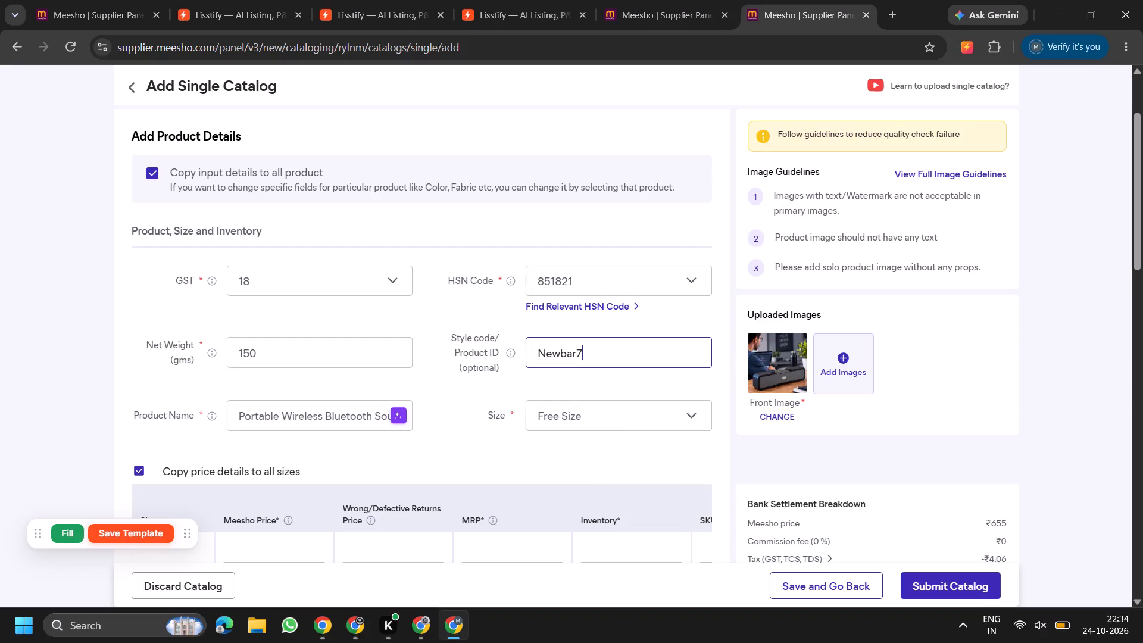
Add the Gemini_Generated_Image files oqa2xsoqa2xsoqa2, vpchdjvpchdjvpch and x64tlex64tlex64t as the Newbar7 product's additional images.
click(838, 364)
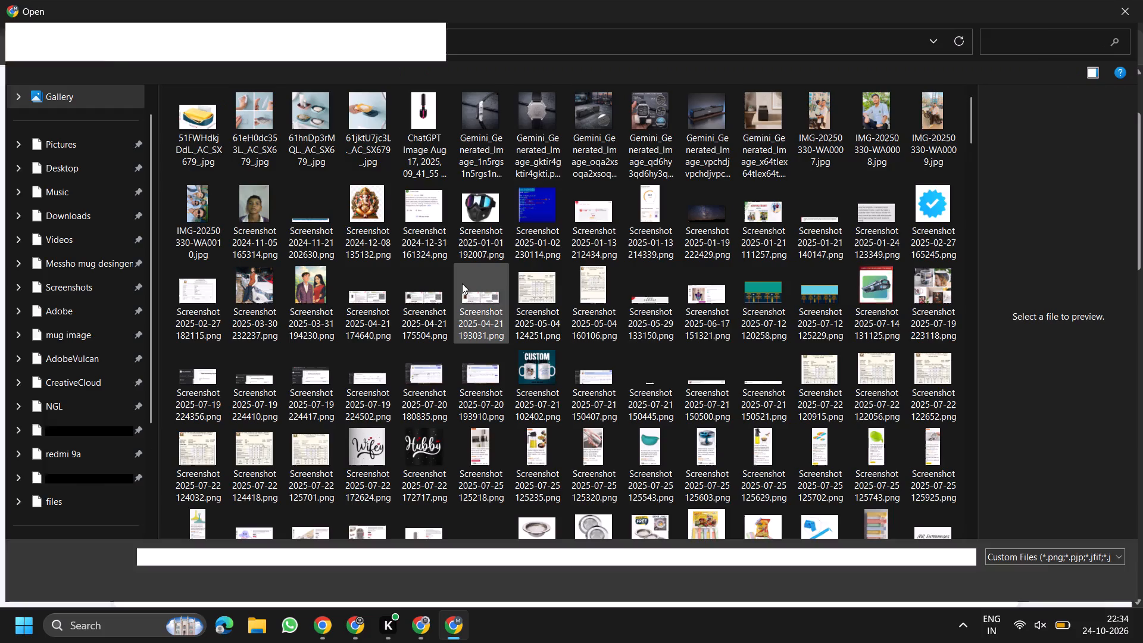
ctrl+click(581, 114)
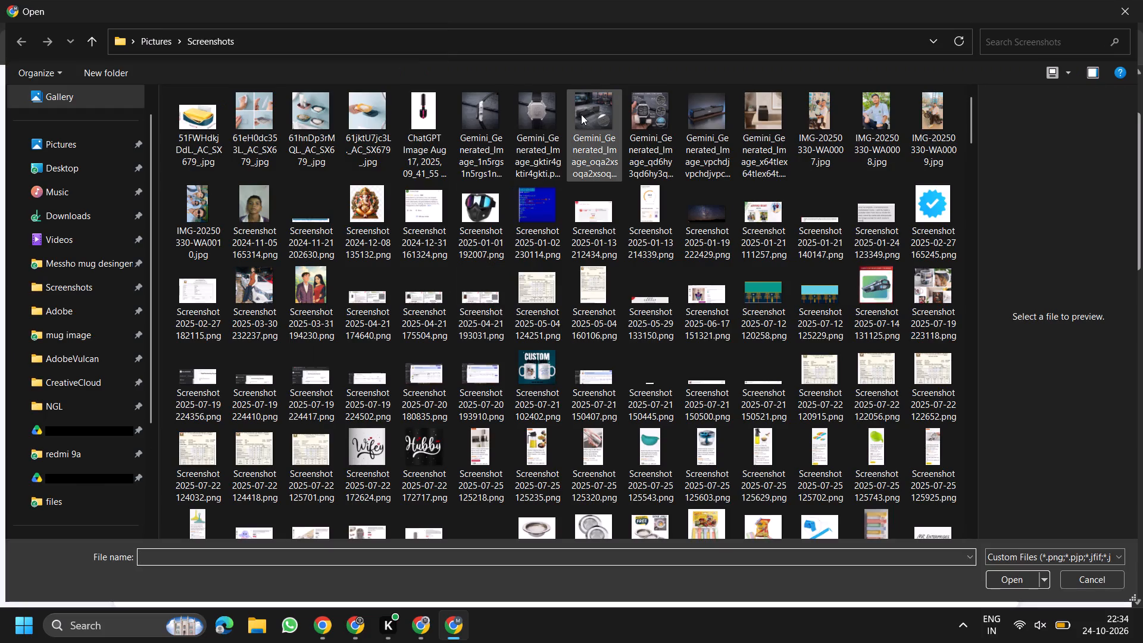
ctrl+click(717, 132)
ctrl+click(773, 123)
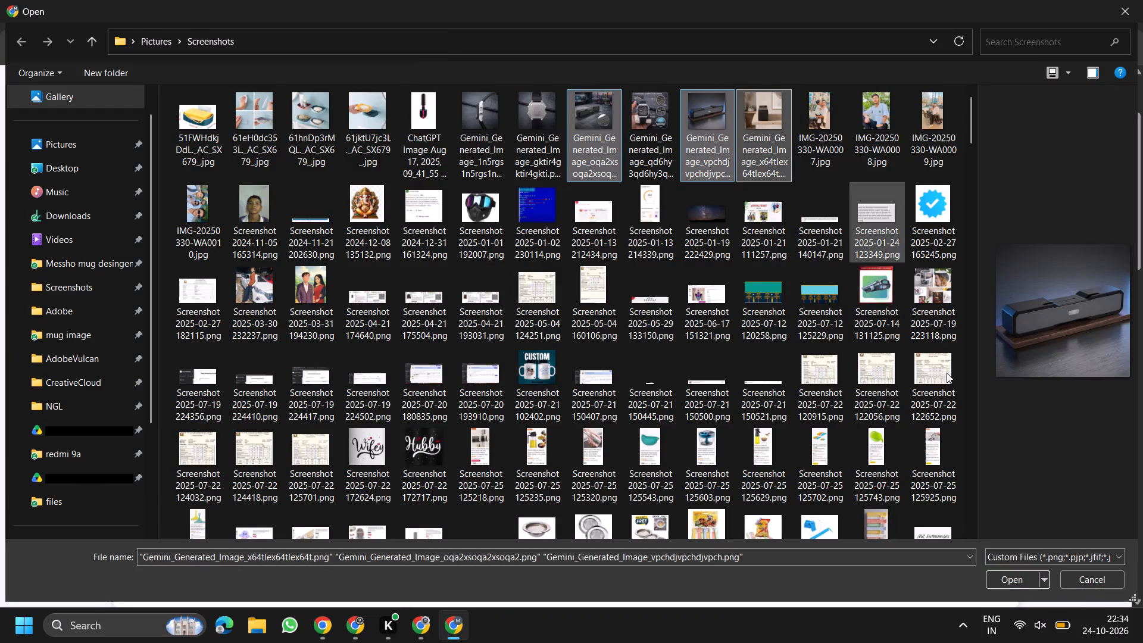
click(1011, 587)
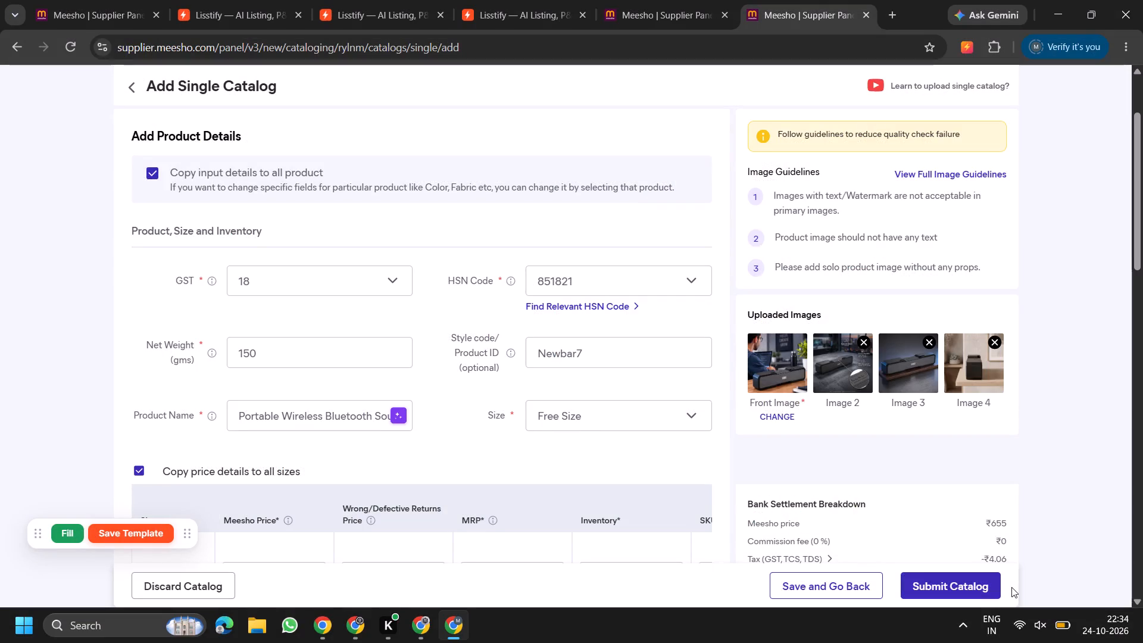
Submit the Newbar7 catalog for quality check.
click(975, 581)
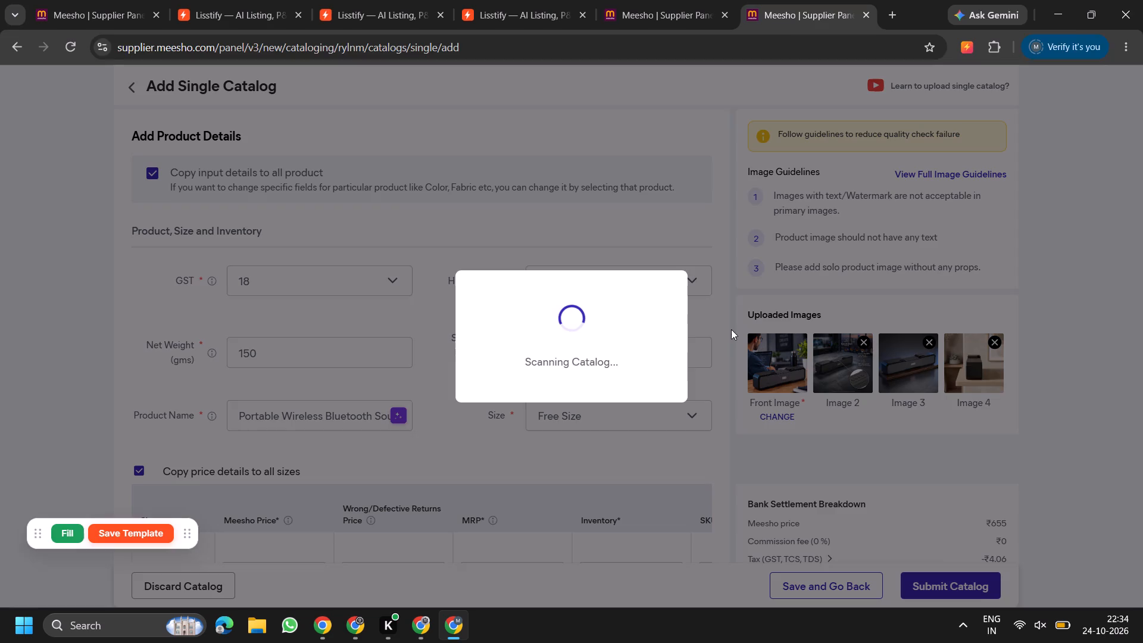
click(672, 375)
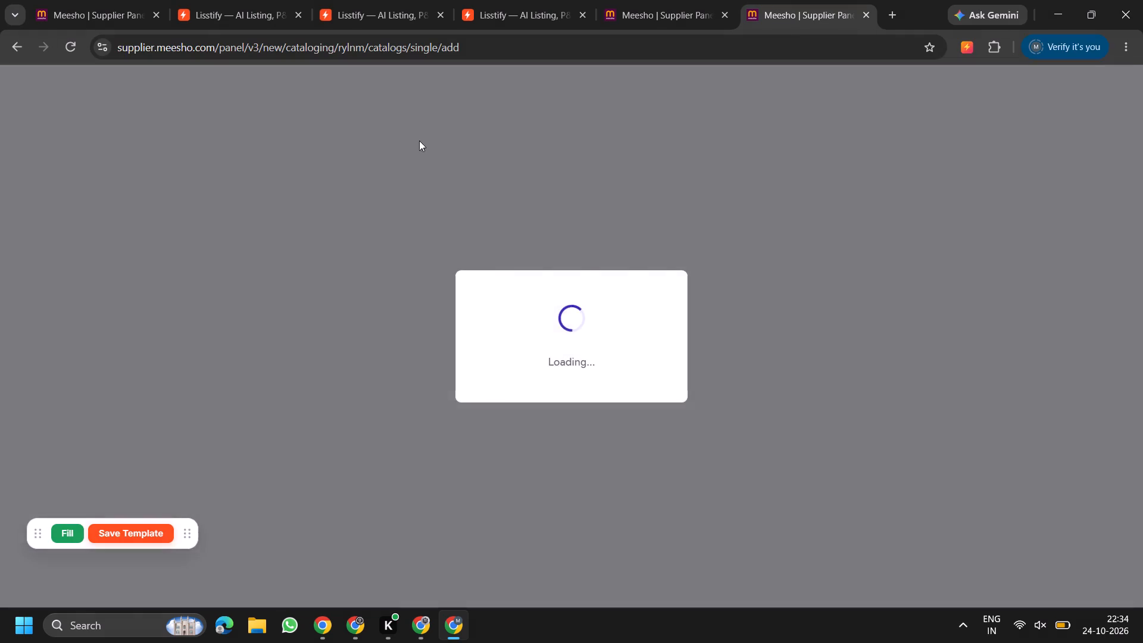
In the first Meesho browser tab, dismiss the ad-boost offer and start another single catalog in Soundbar Speakers.
click(59, 0)
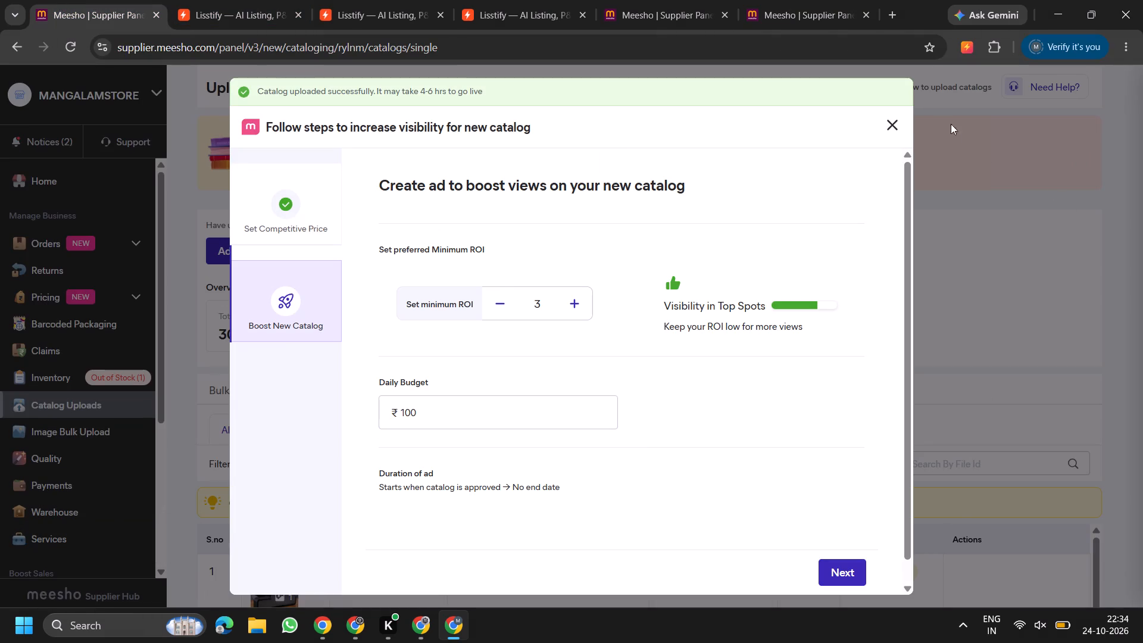
click(889, 124)
click(366, 241)
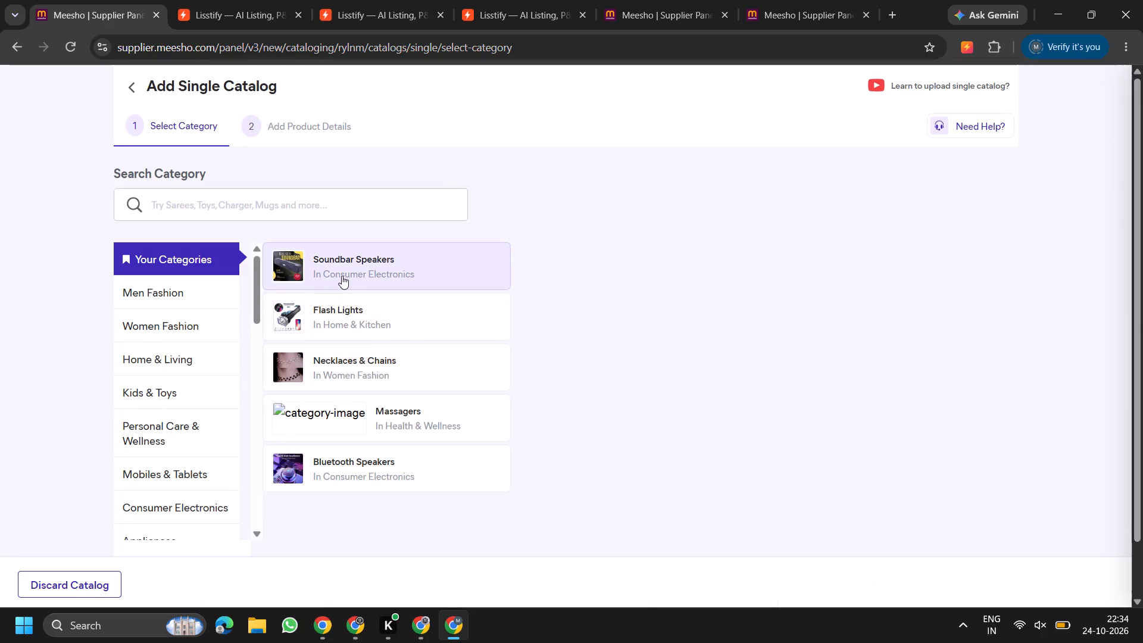
click(342, 276)
Add Screenshot 2026-10-24 222505.png as the catalog's front image and continue to its product details.
click(851, 506)
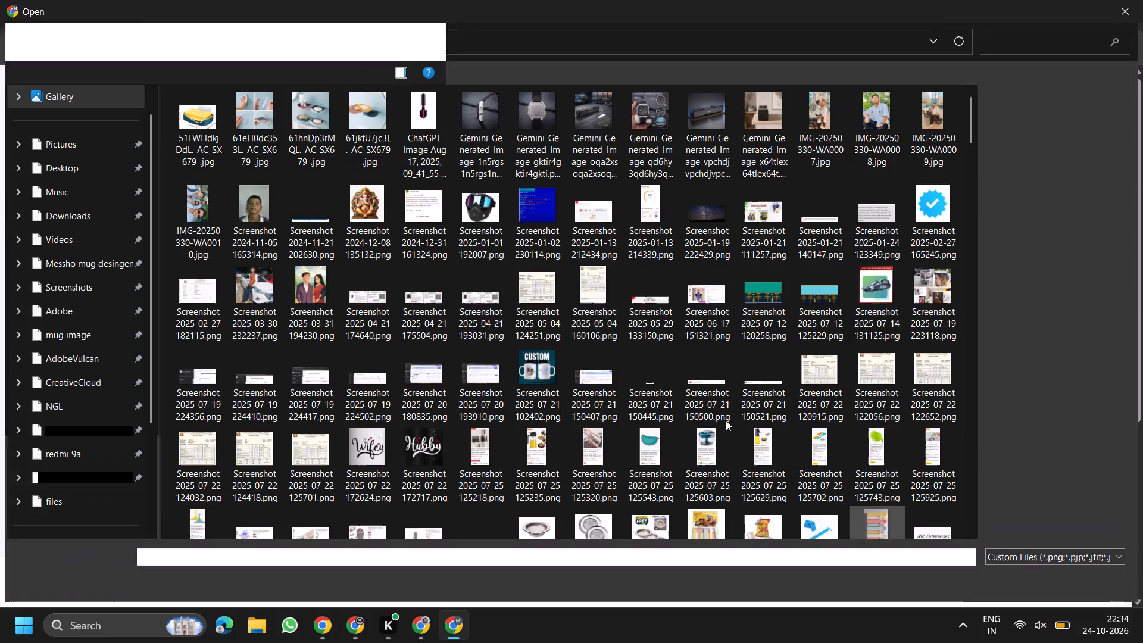
scroll(544, 398, down, 18)
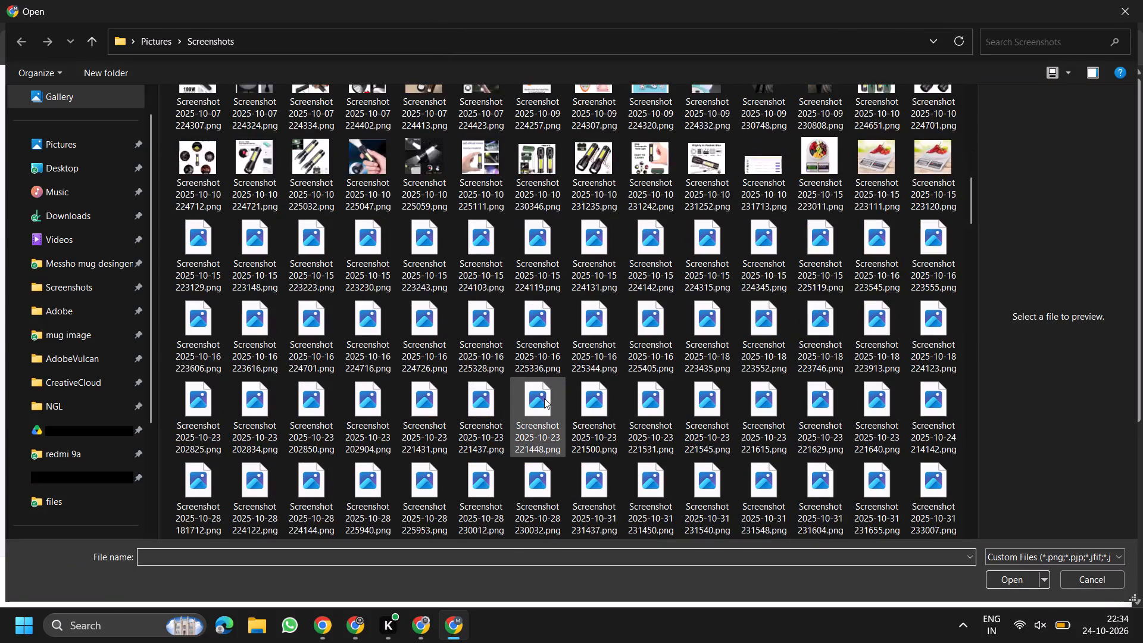
scroll(544, 398, down, 16)
scroll(802, 410, down, 15)
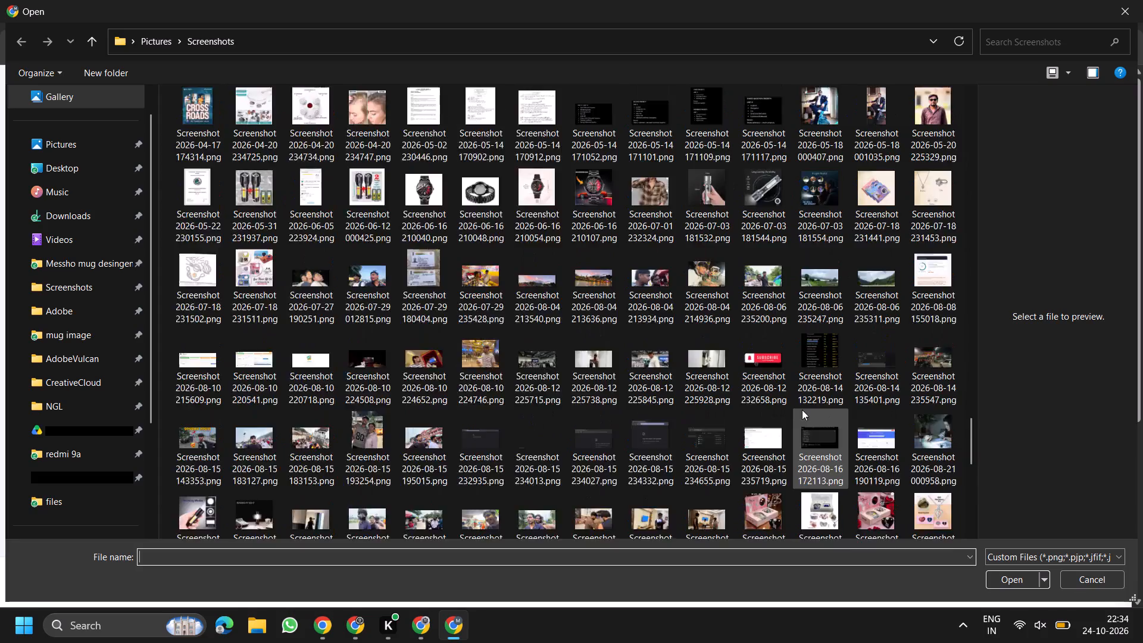
scroll(802, 410, down, 3)
scroll(890, 476, down, 7)
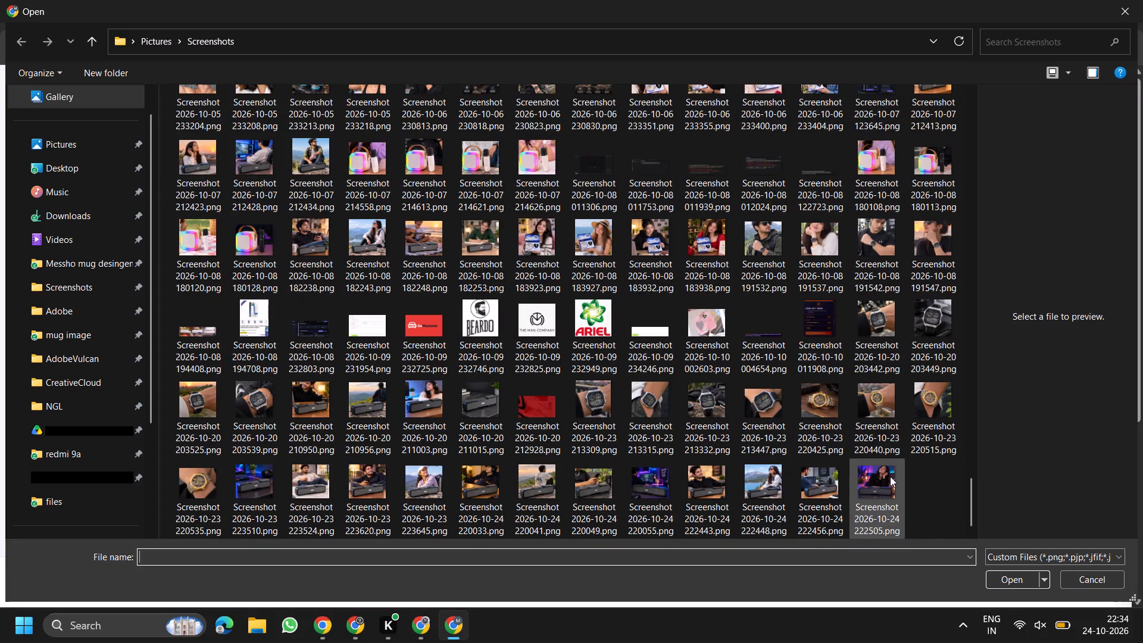
double_click(881, 502)
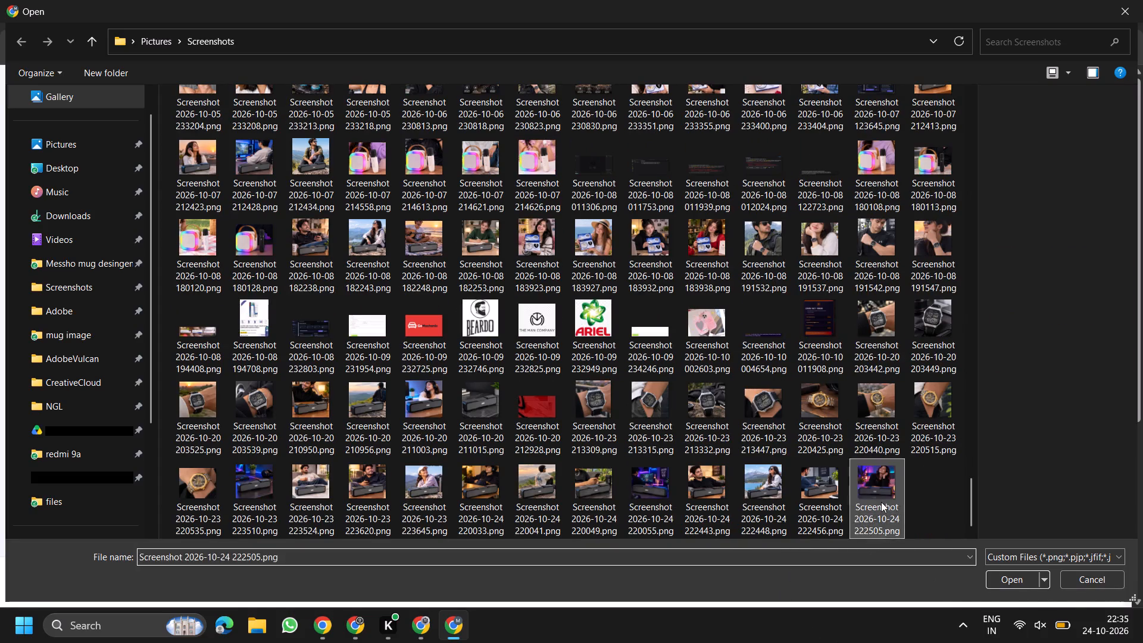
click(806, 519)
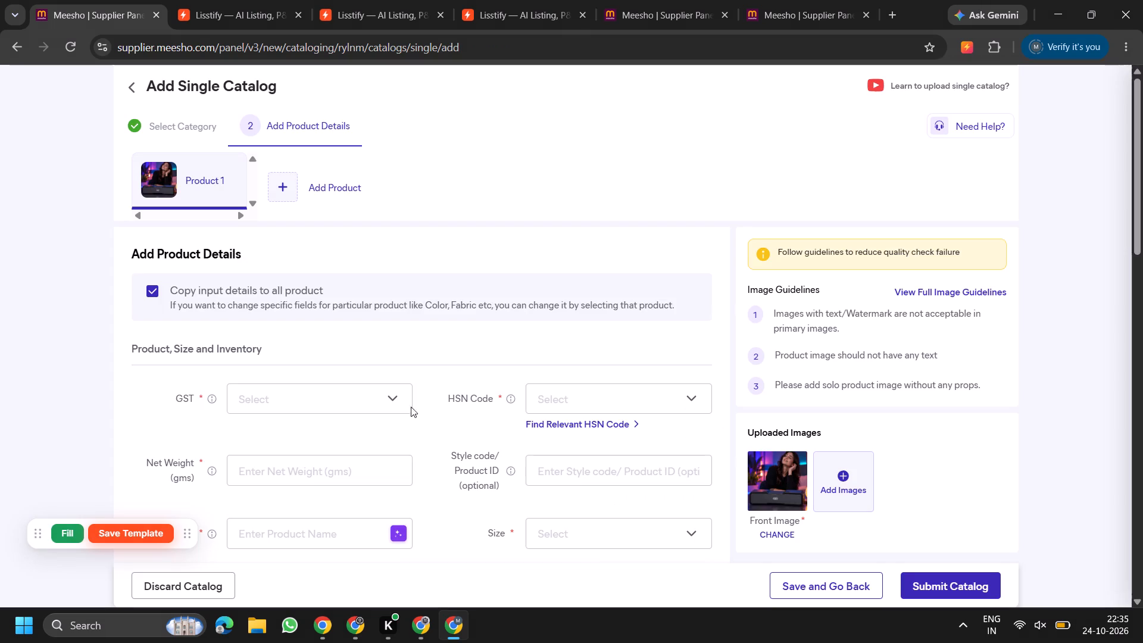
Fill this soundbar's product details from the "sanjay newsound bar 740" template.
click(64, 535)
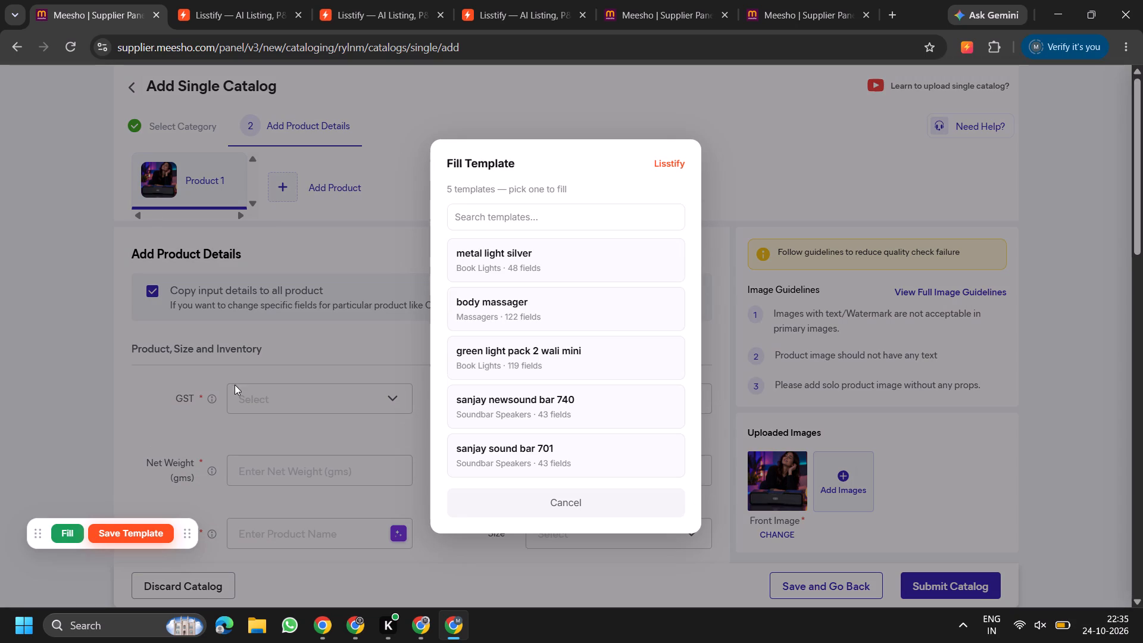
click(573, 402)
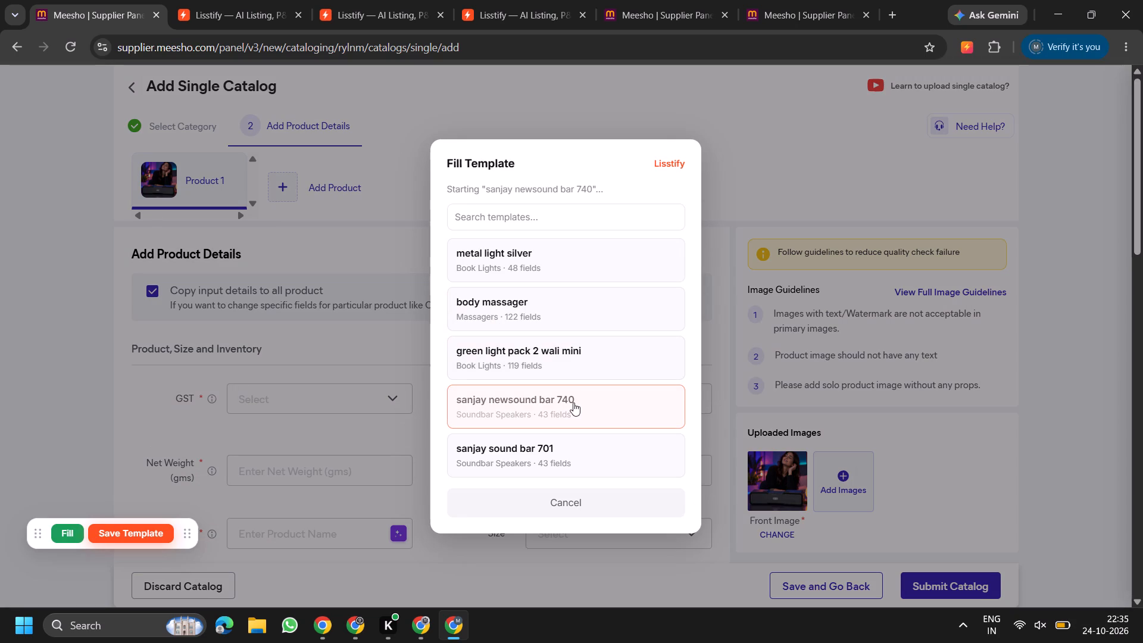
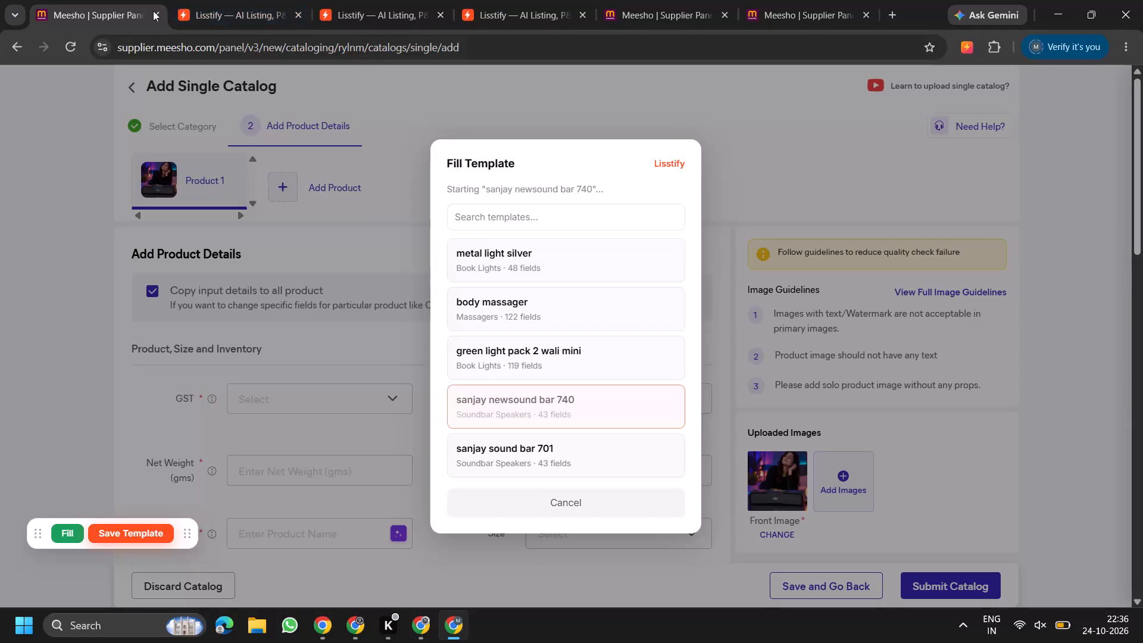
Close the first Meesho tab, where the template fill is in progress.
click(152, 11)
In the last Meesho tab, dismiss the ad-boost offer, refresh the uploads page and start a single catalog in Soundbar Speakers.
click(611, 0)
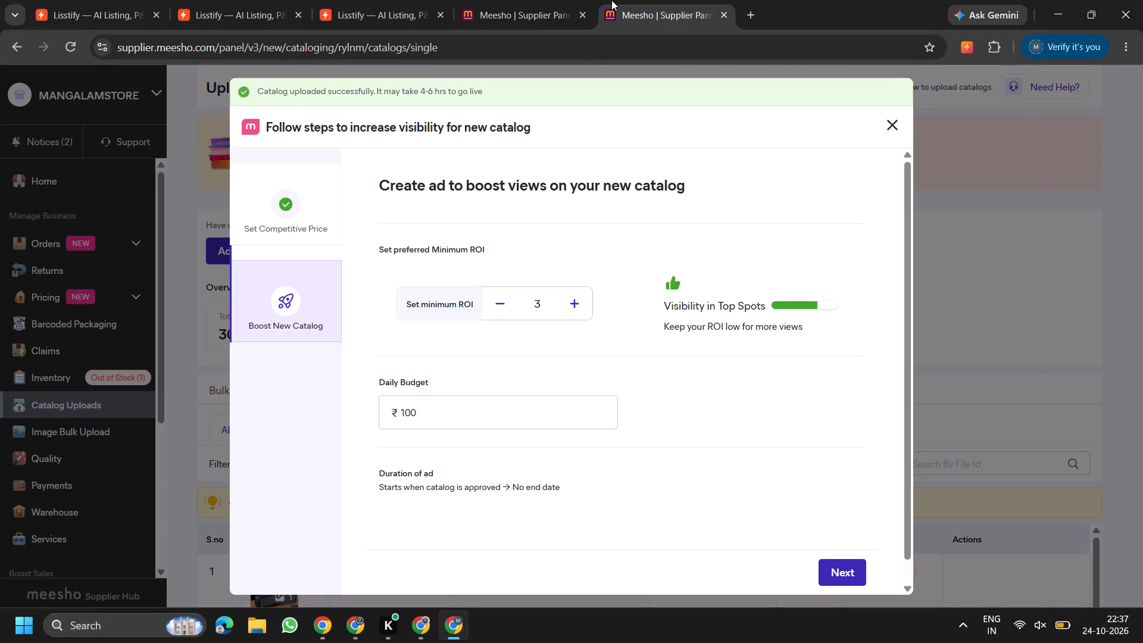
click(889, 128)
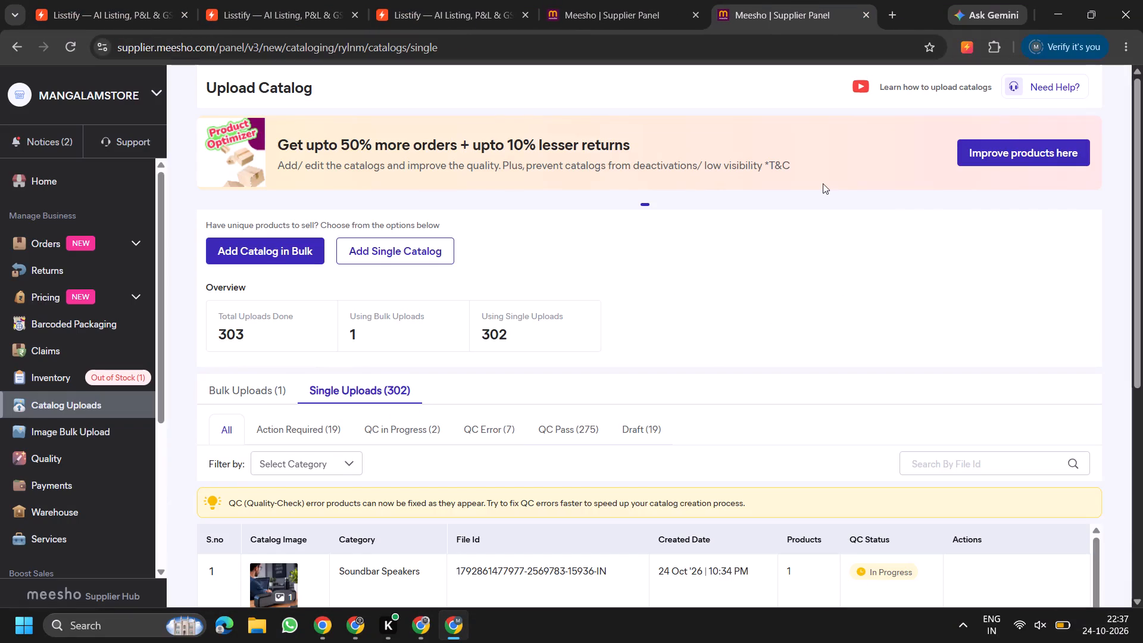
scroll(823, 183, down, 1)
click(70, 49)
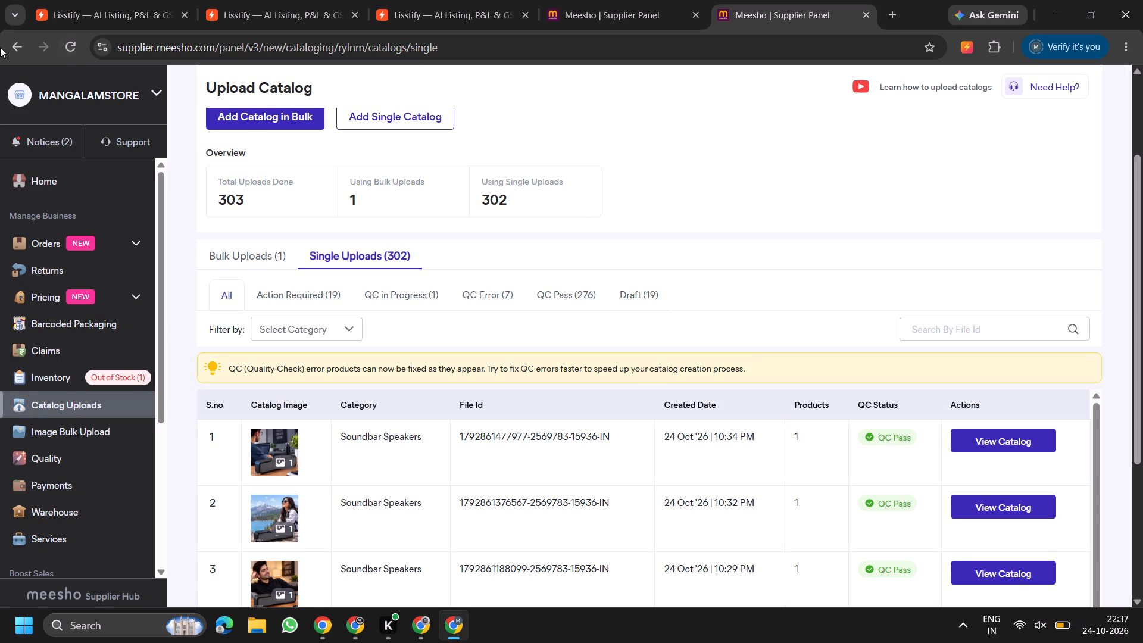
click(374, 120)
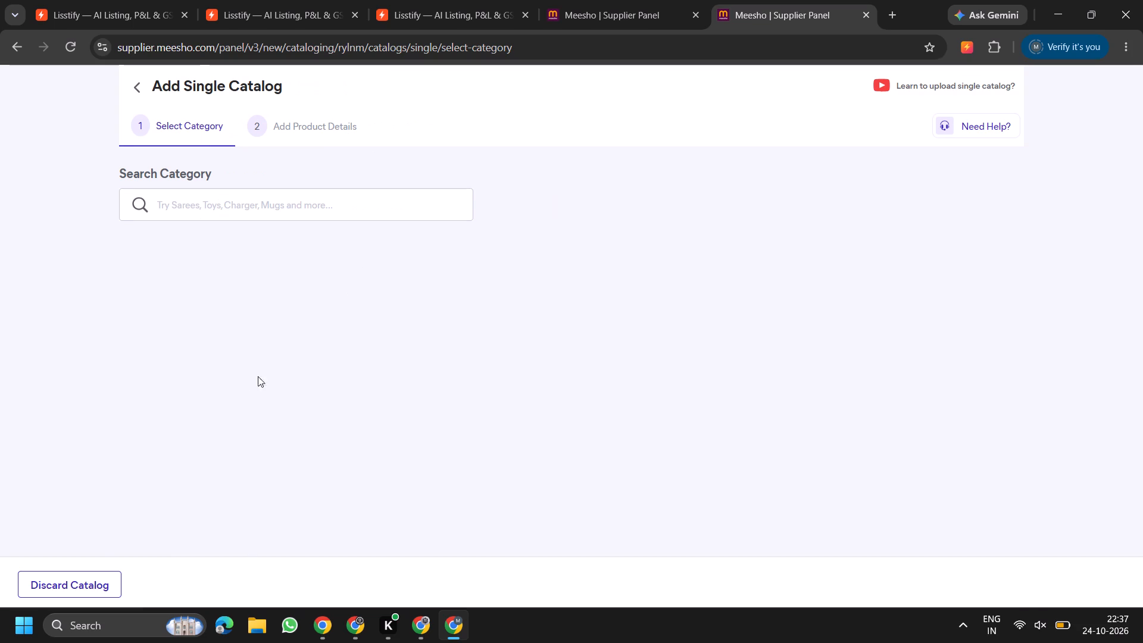
click(325, 263)
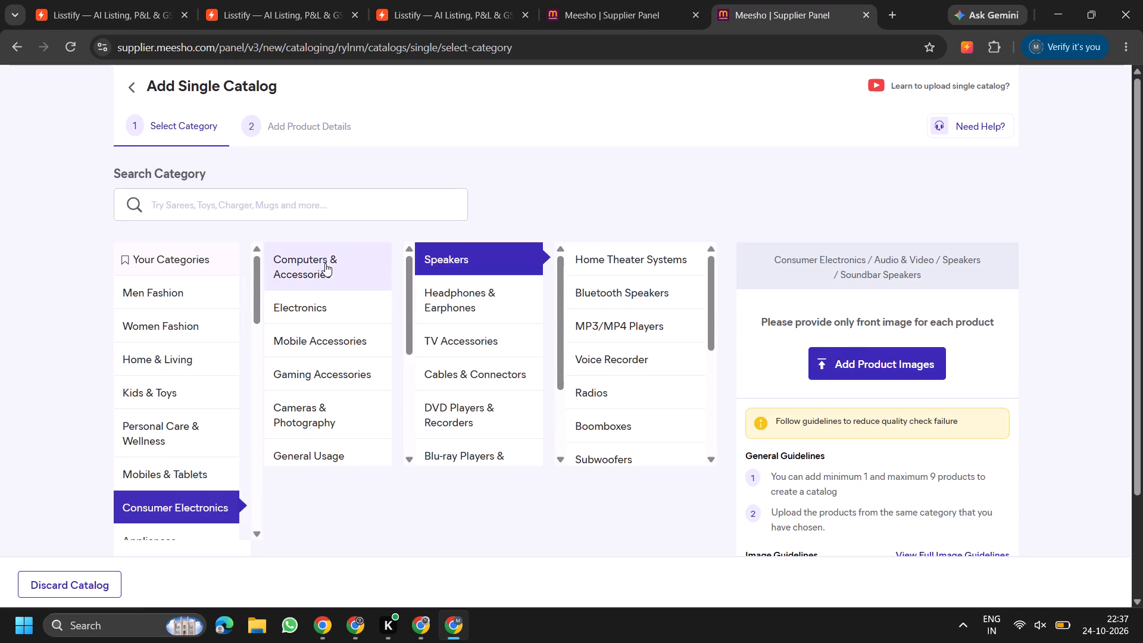
Add Screenshot 2026-10-24 222505.png as the catalog's front image and continue to its product details.
click(910, 506)
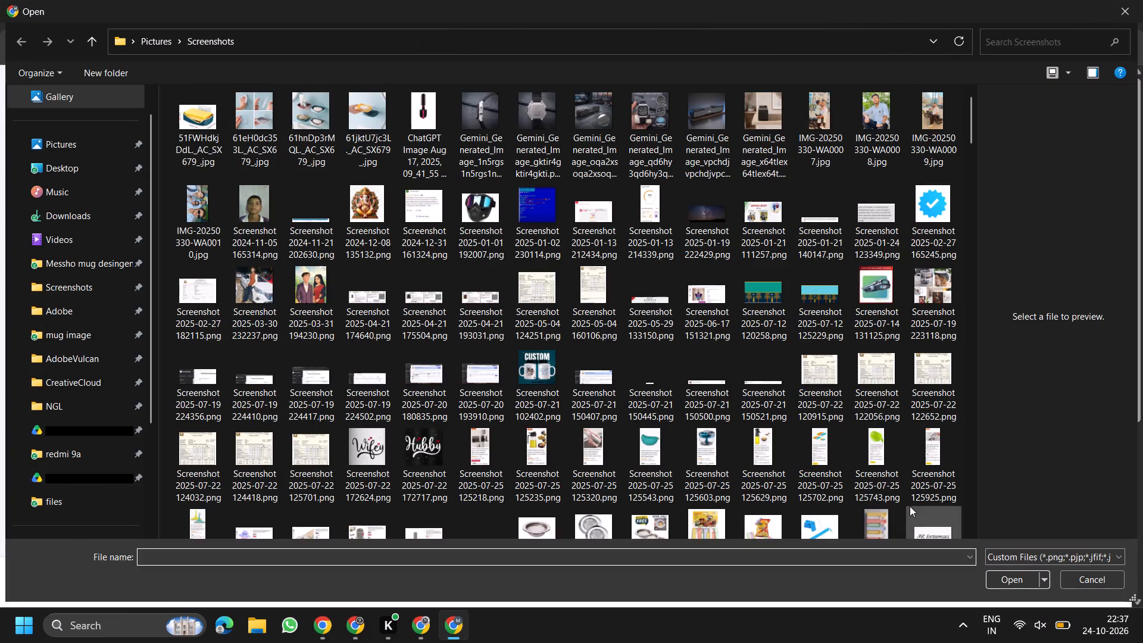
scroll(747, 335, down, 8)
scroll(747, 335, down, 13)
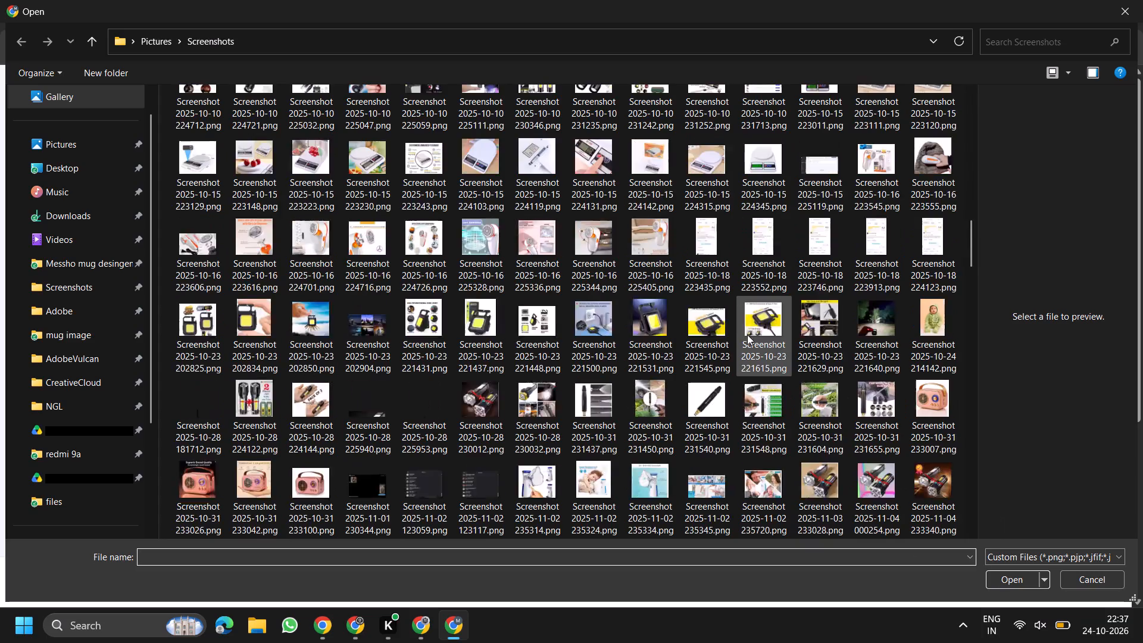
scroll(747, 335, down, 20)
scroll(747, 335, down, 20)
scroll(747, 335, down, 20)
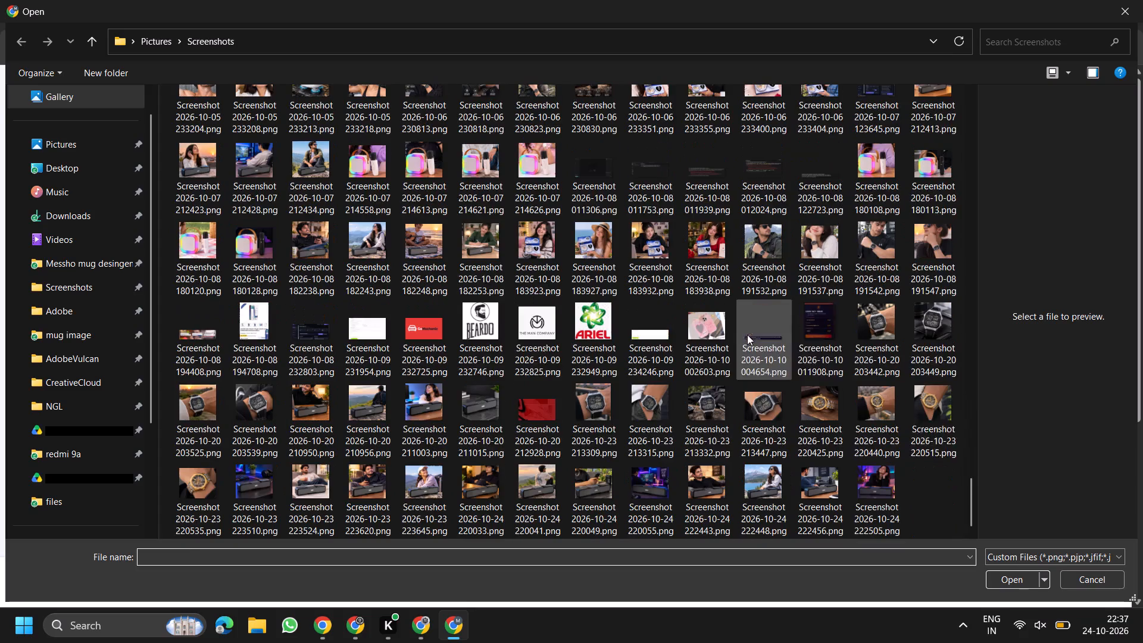
scroll(747, 335, down, 6)
double_click(882, 502)
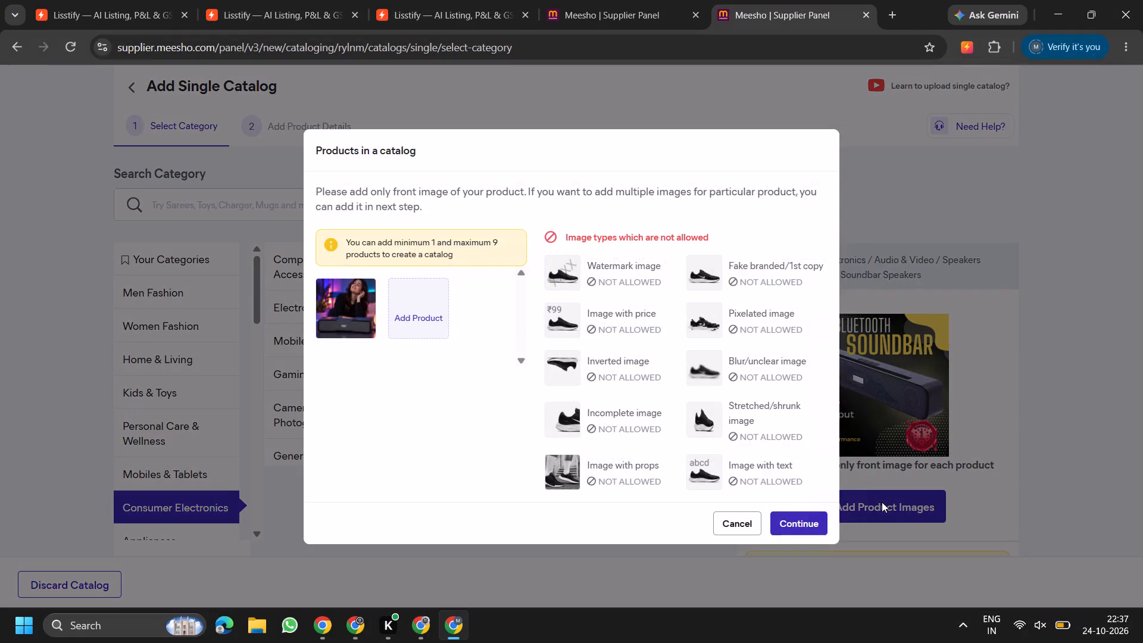
click(805, 513)
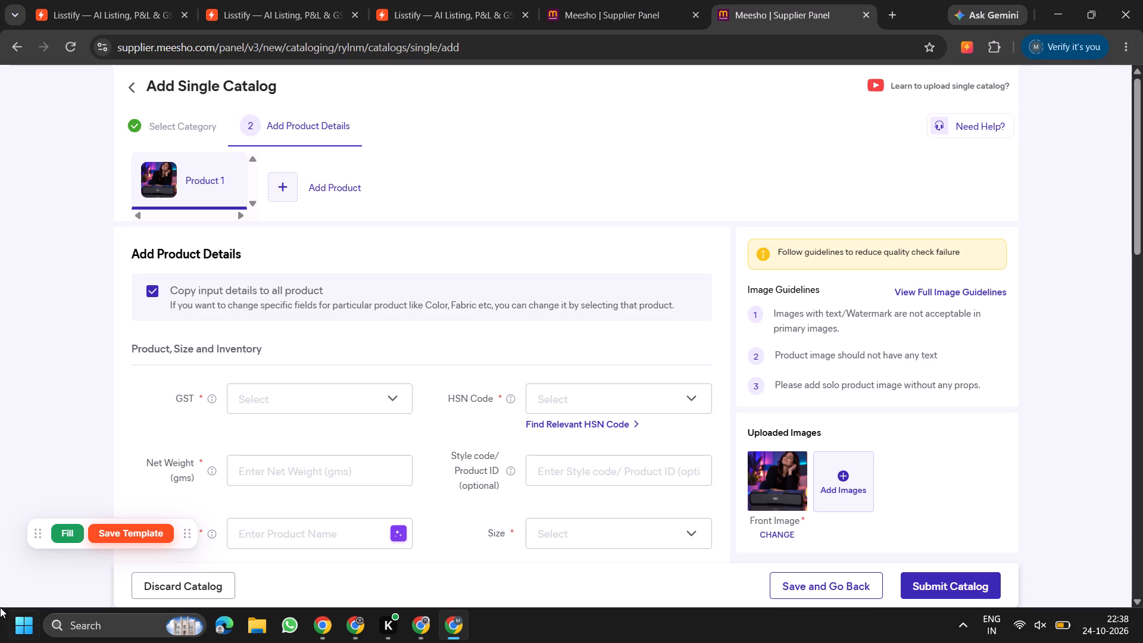
Fill the soundbar's product details from the "sanjay newsound bar 740" template.
click(67, 535)
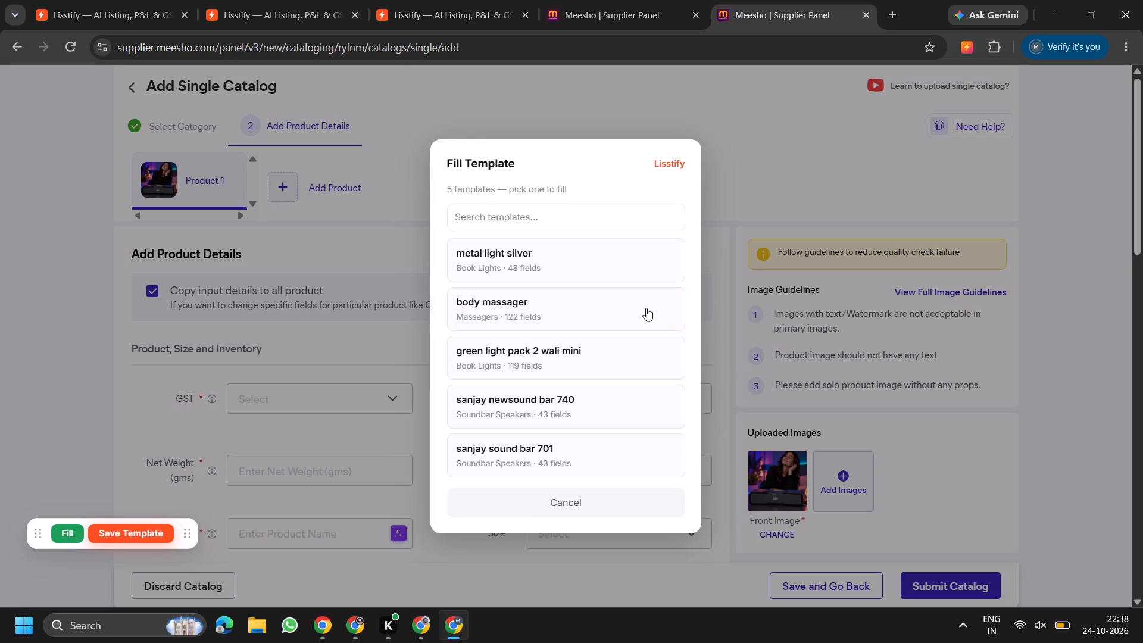
click(596, 386)
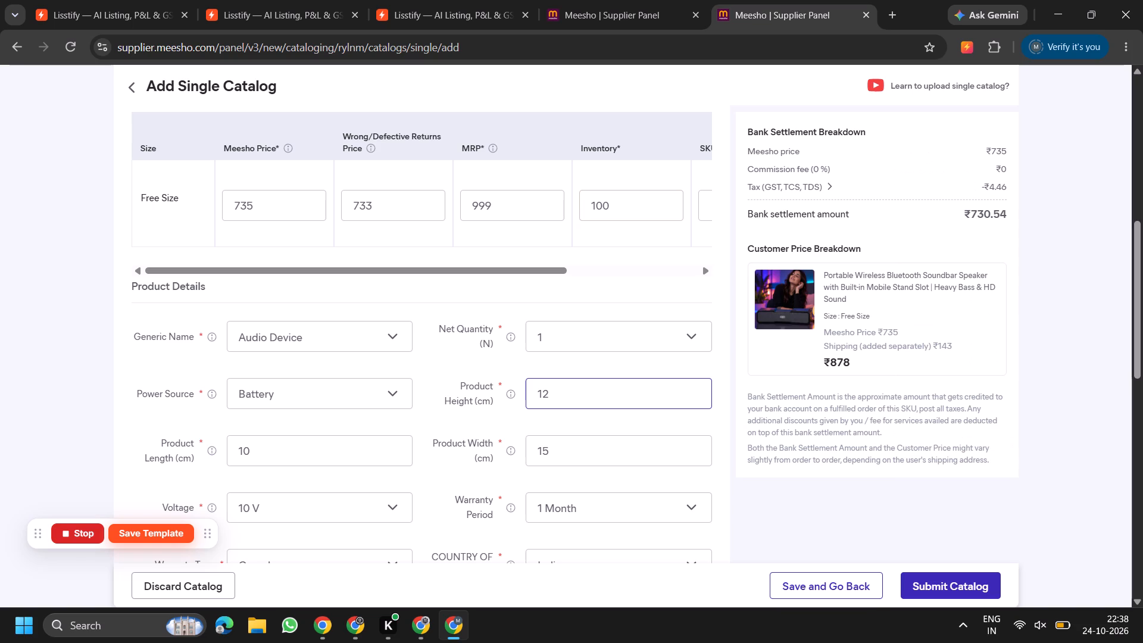
Set the Free Size Meesho price to 655 and the wrong/defective returns price to 653.
click(243, 204)
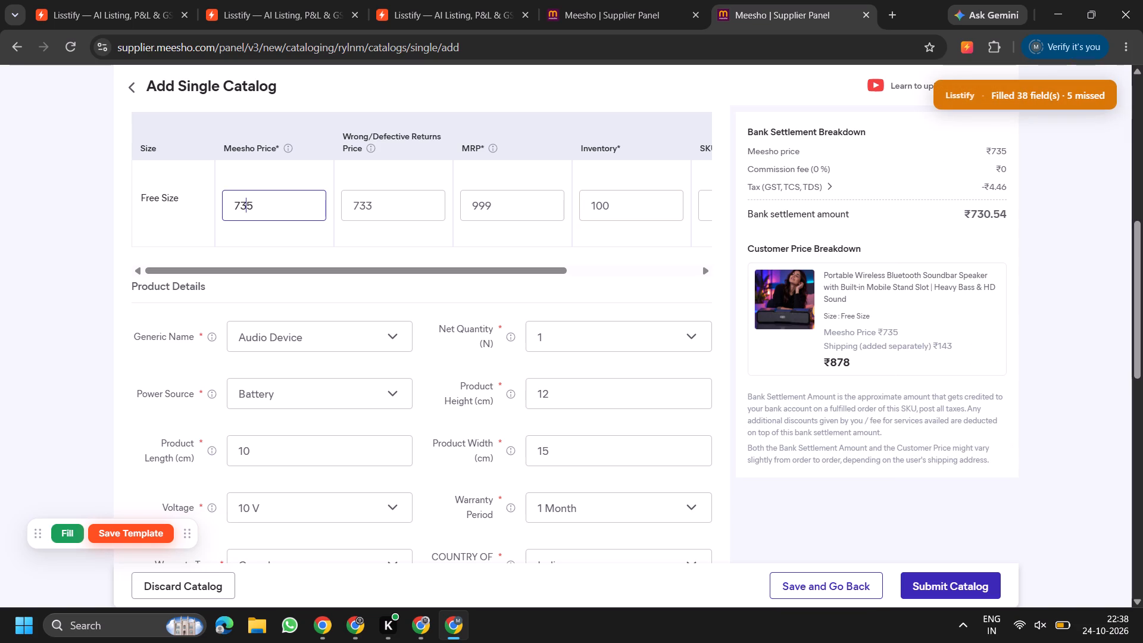
key(BackSpace)
key(BackSpace)
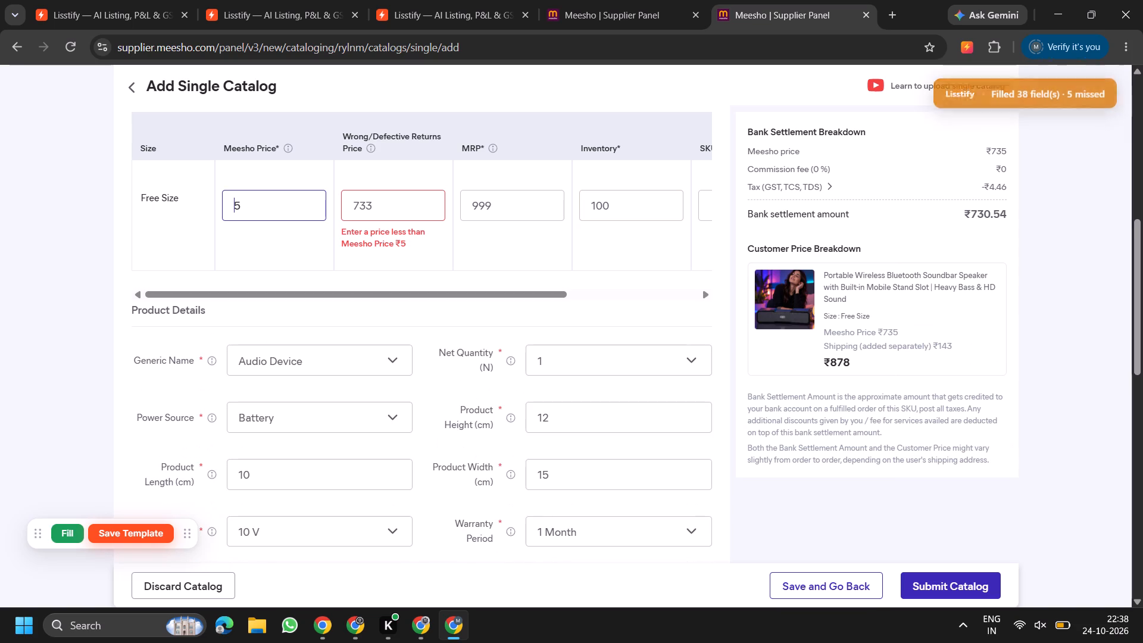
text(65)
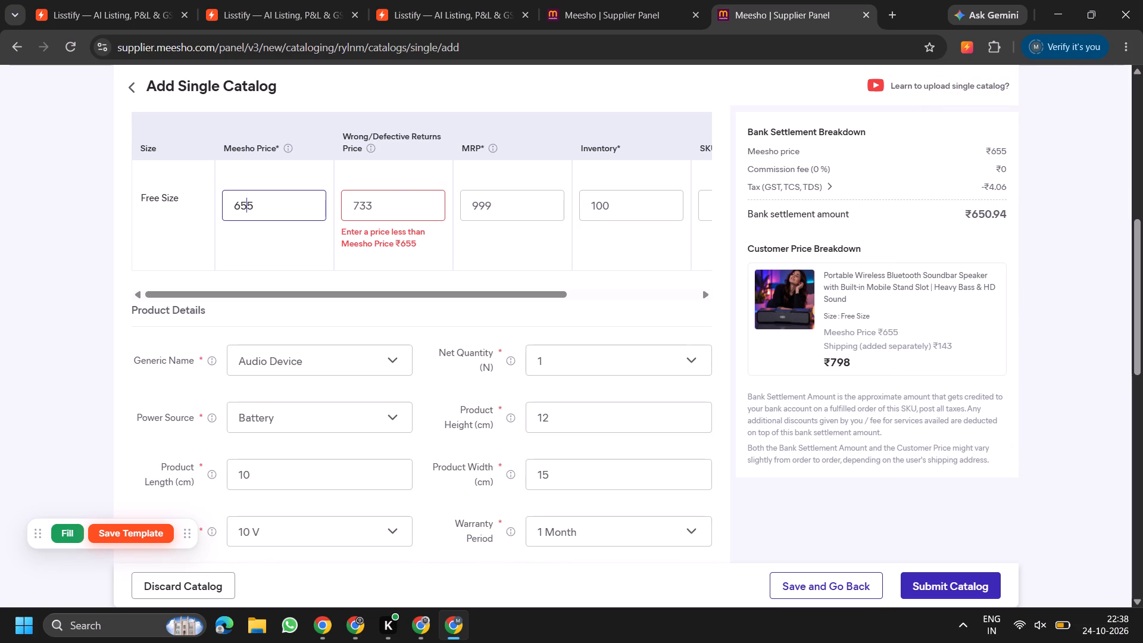
click(367, 205)
key(BackSpace)
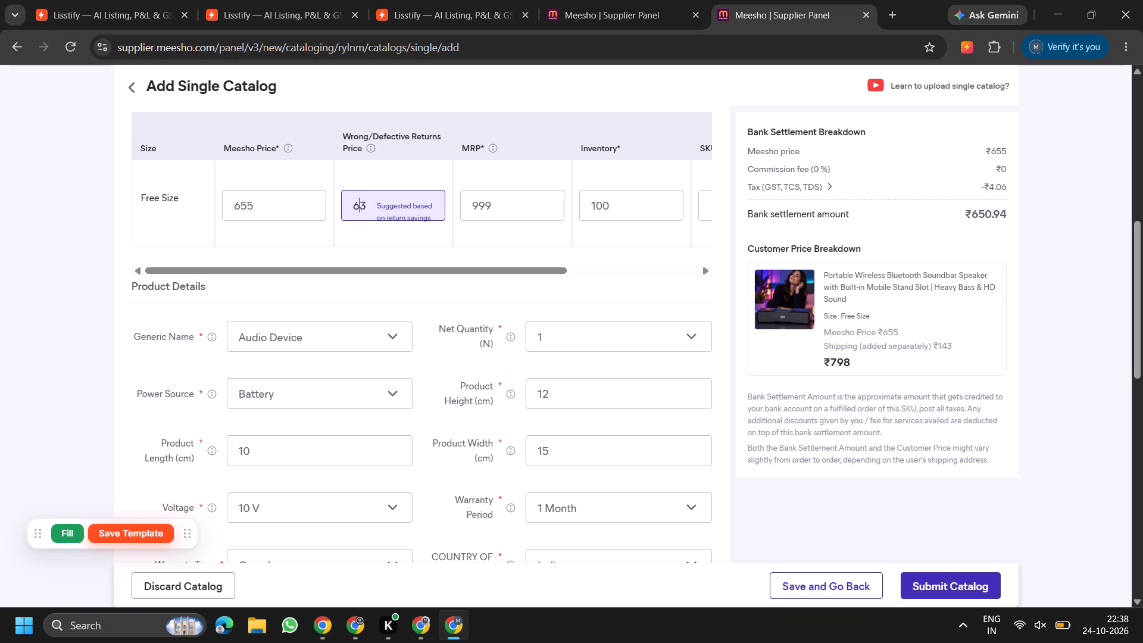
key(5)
click(1061, 152)
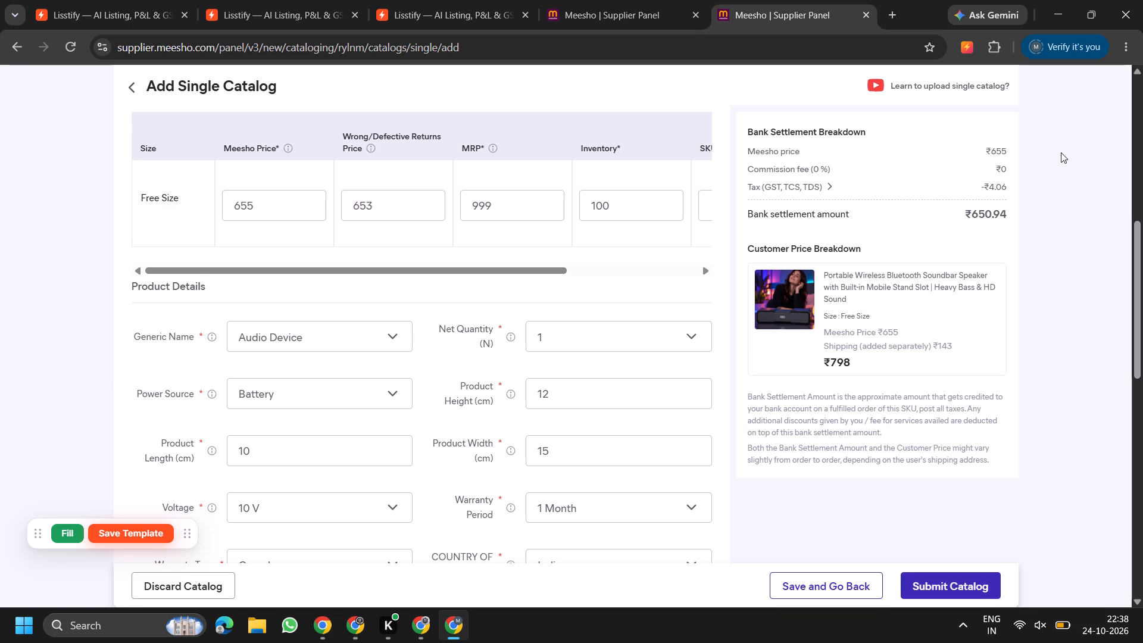
Change the style code/product ID to Newbar8.
scroll(1061, 152, up, 2)
click(688, 240)
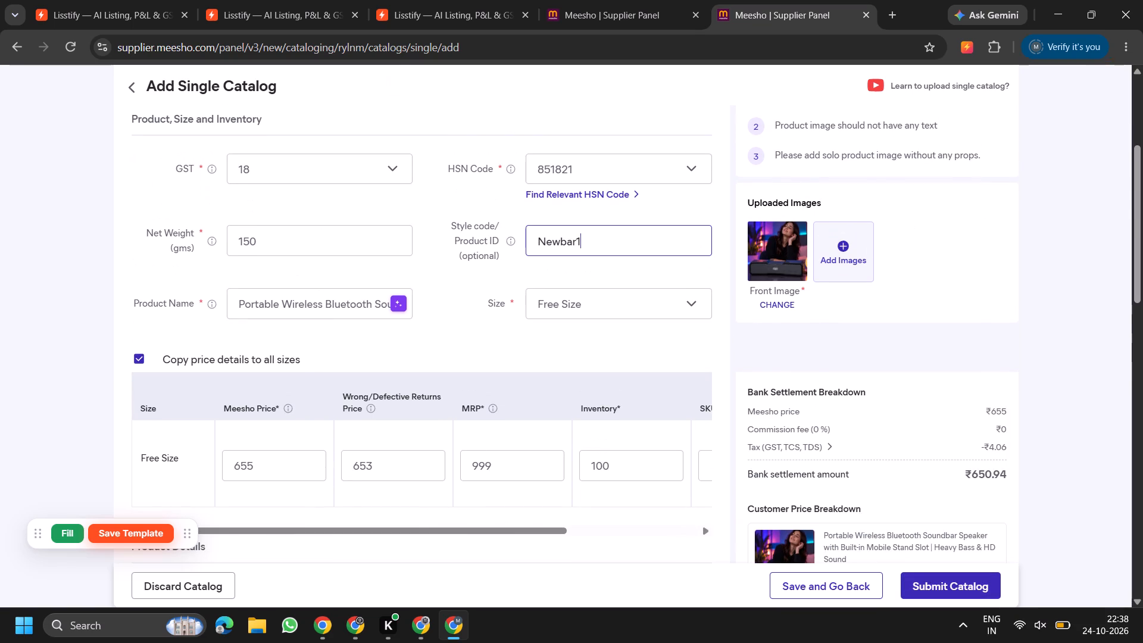
key(BackSpace)
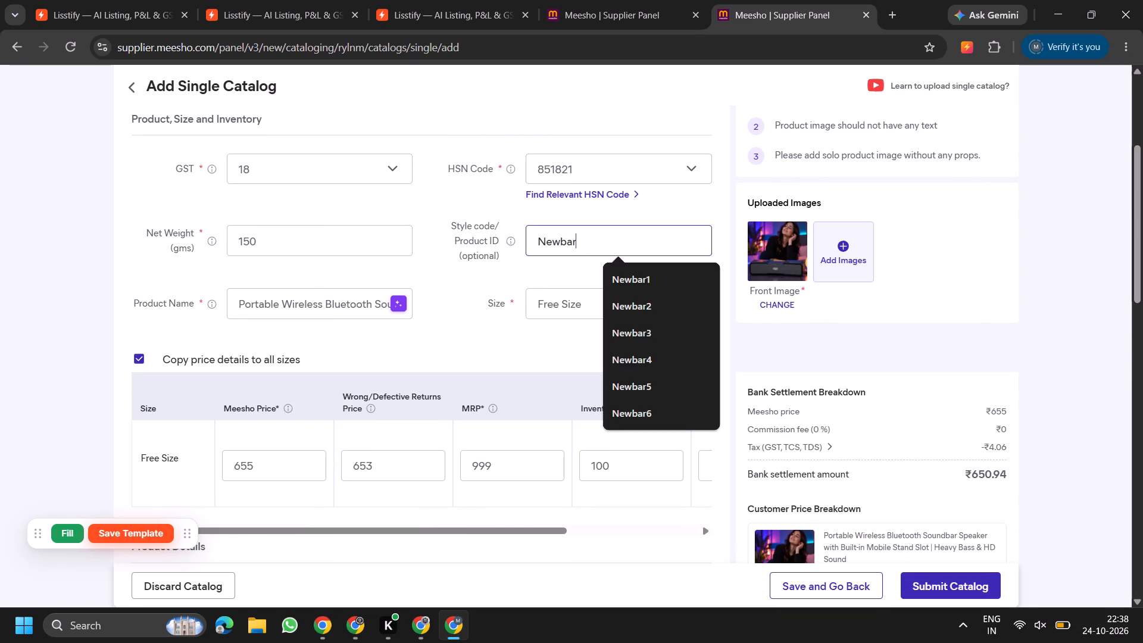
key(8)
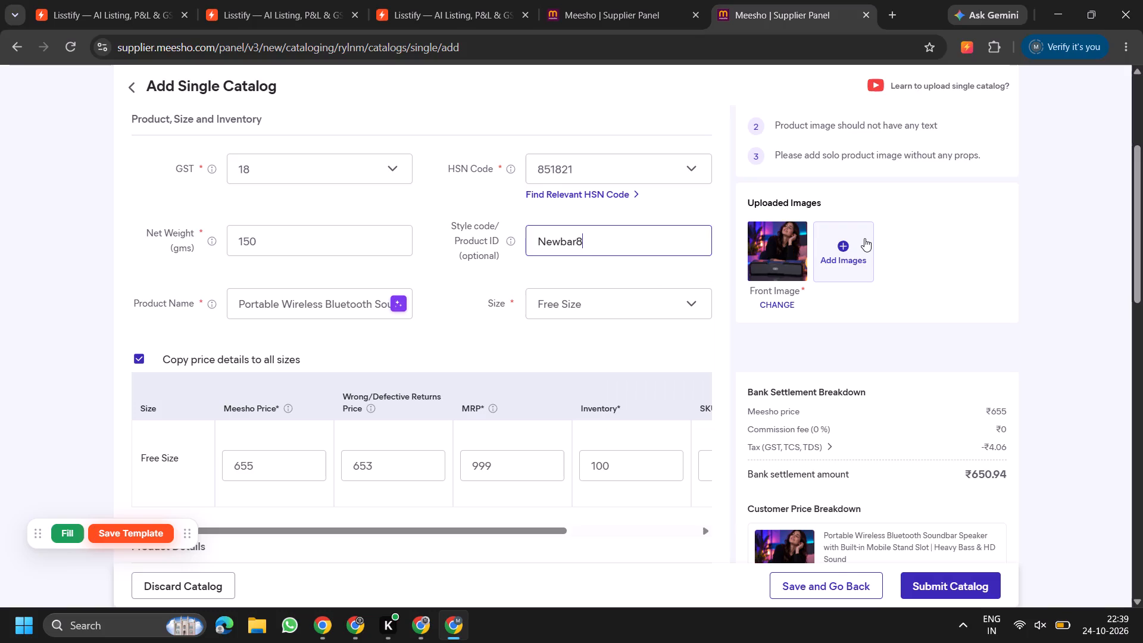
Add the three Gemini_Generated_Image files starting oqa2xs, vpchdj and x64tle from the Screenshots folder as additional catalog images.
click(864, 238)
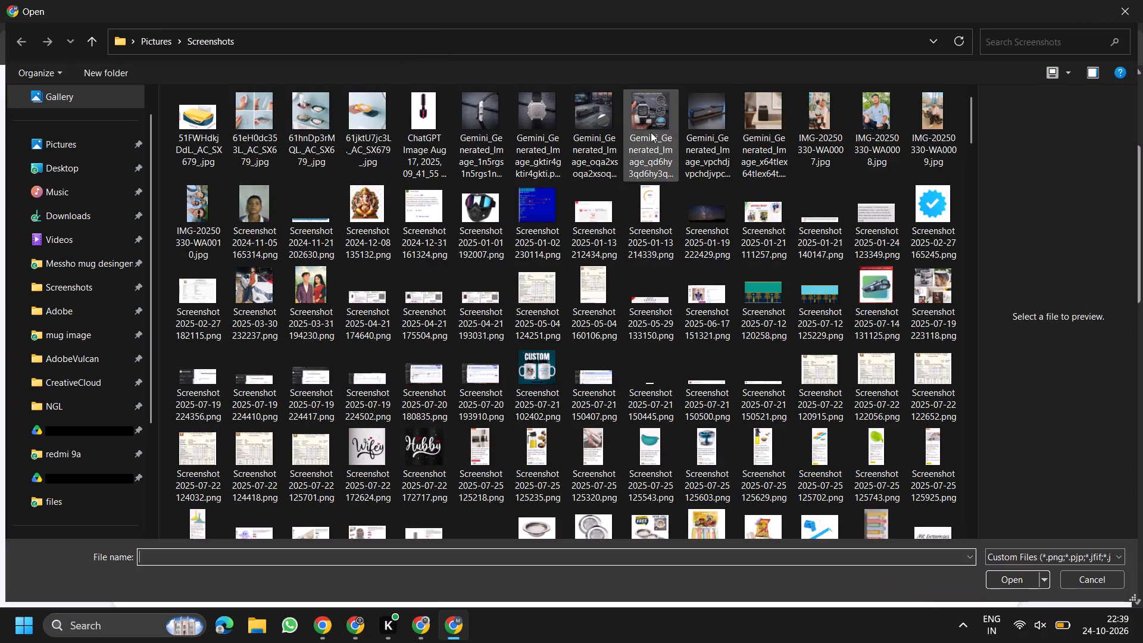
ctrl+click(597, 127)
ctrl+click(710, 127)
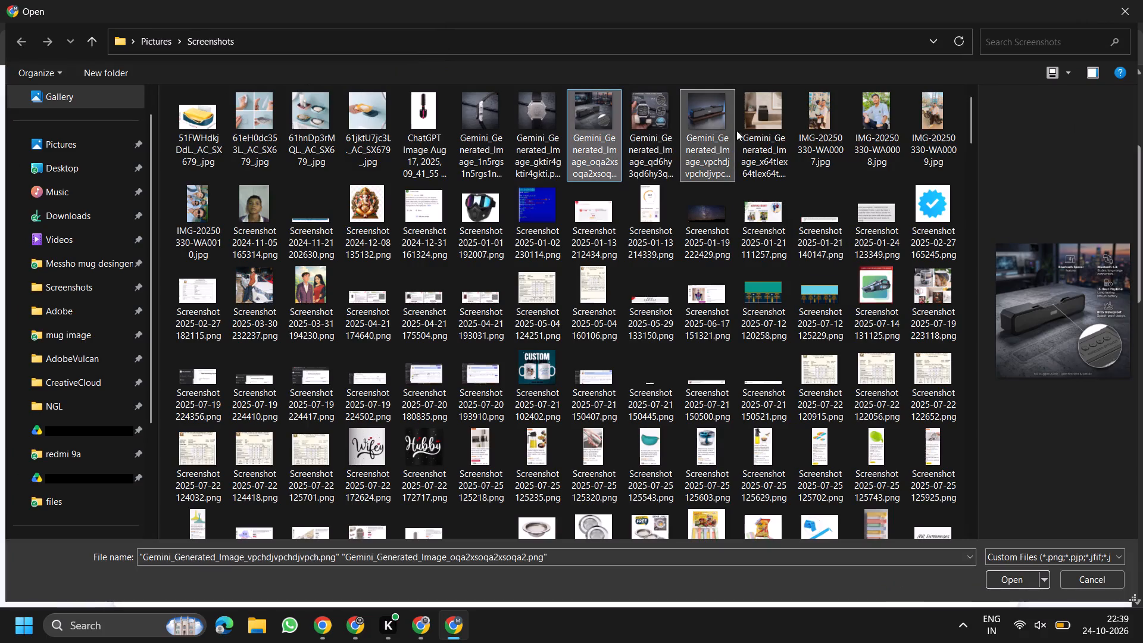
ctrl+click(739, 130)
click(1016, 588)
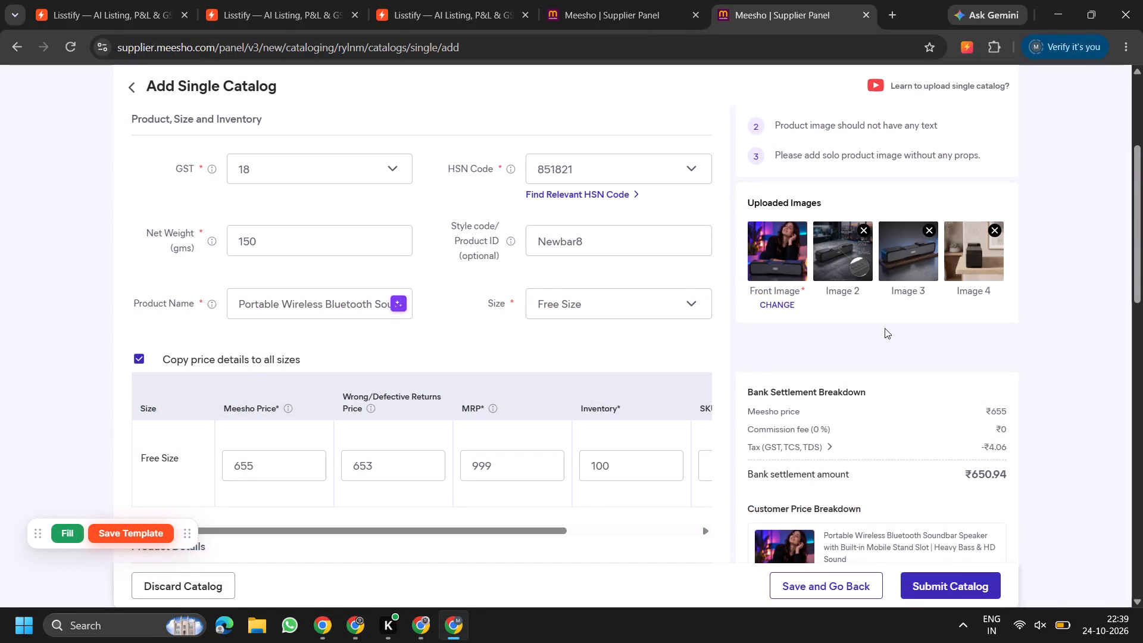
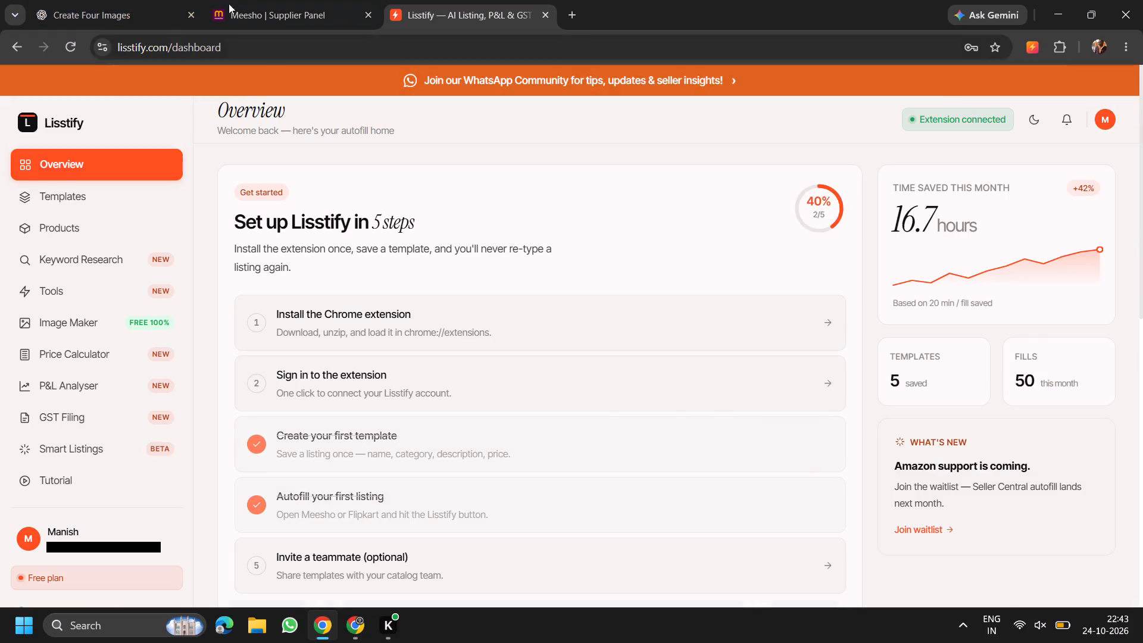
Switch to the Meesho supplier panel and view the newest Analog Watches catalog from the single uploads list in the inventory.
click(253, 0)
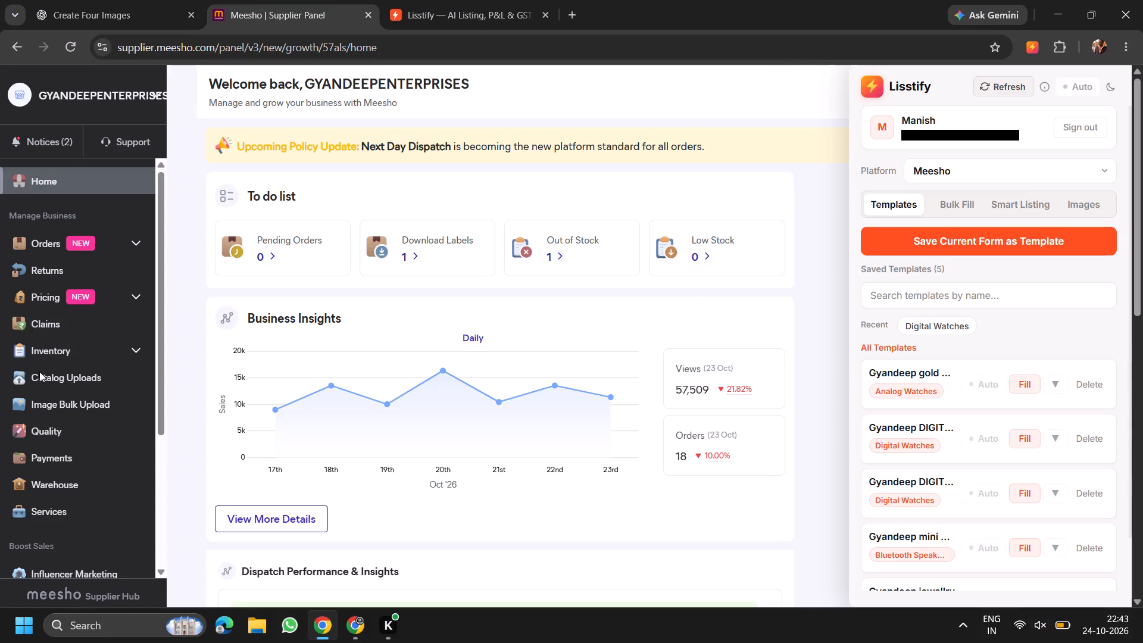
triple_click(42, 381)
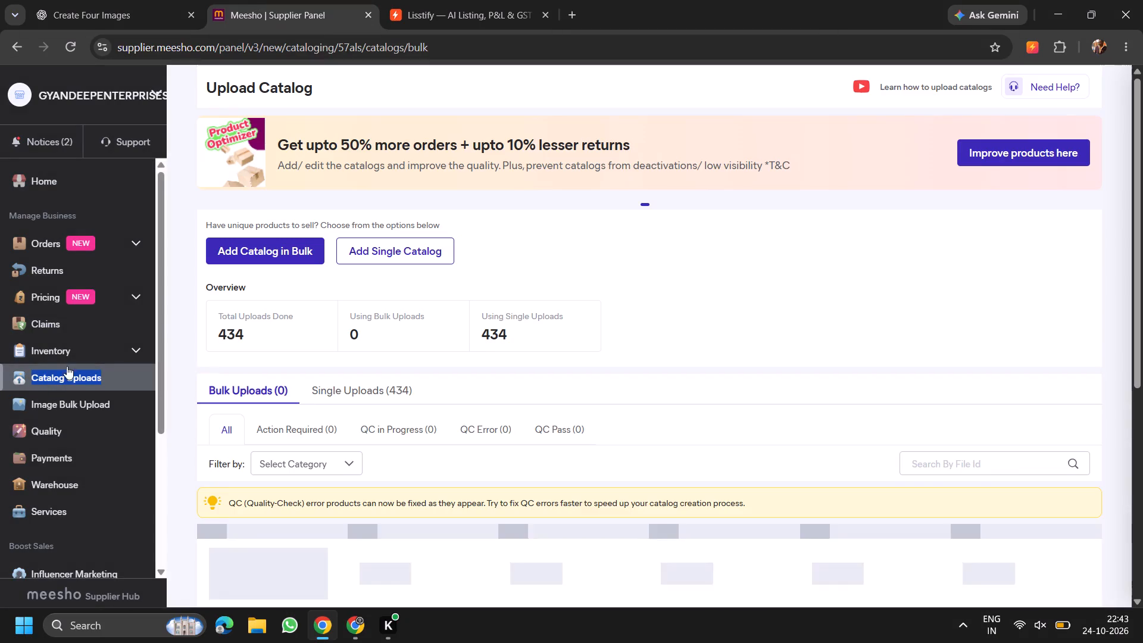
scroll(602, 392, down, 2)
click(386, 139)
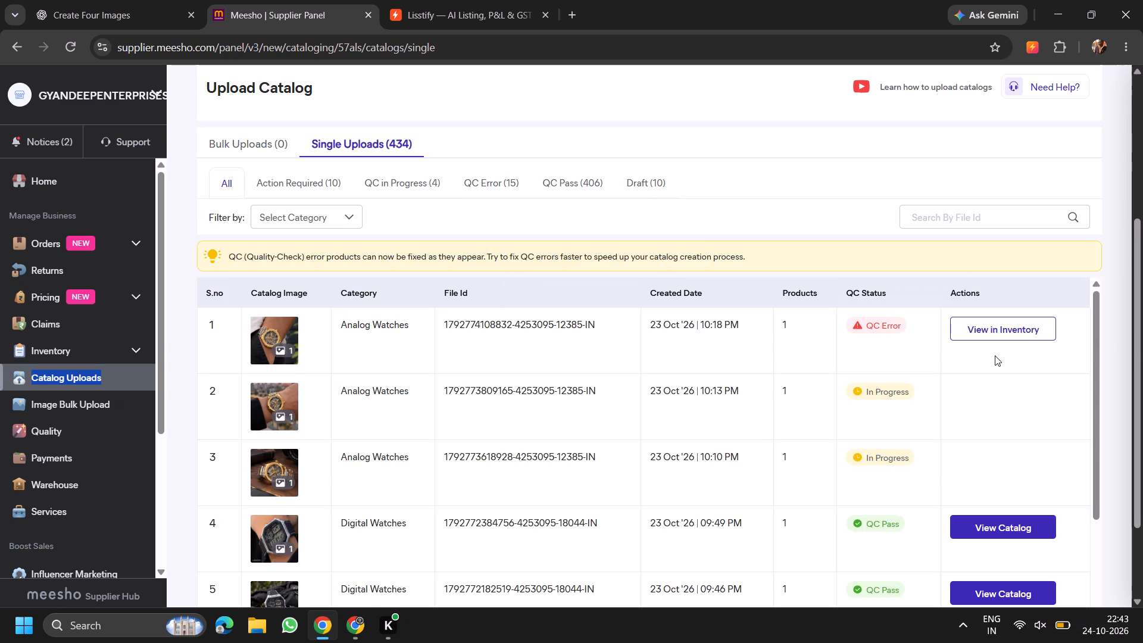
click(1014, 333)
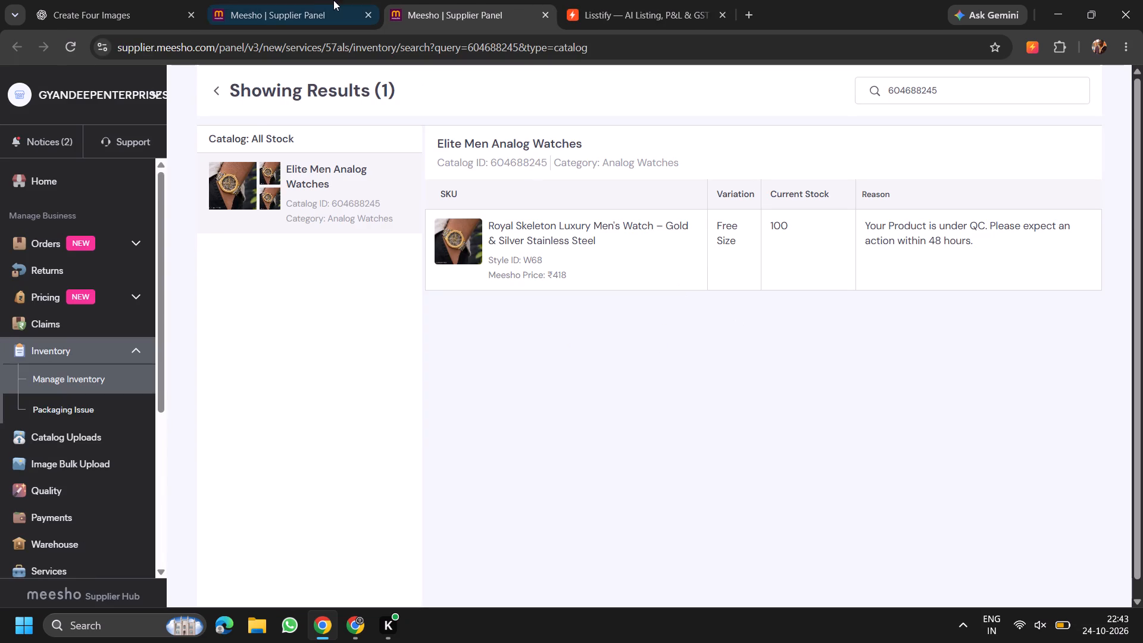
Look through the older single uploads and view the Analog Watches catalog created 10 Oct '26 at 08:04 PM to check its product details.
click(296, 0)
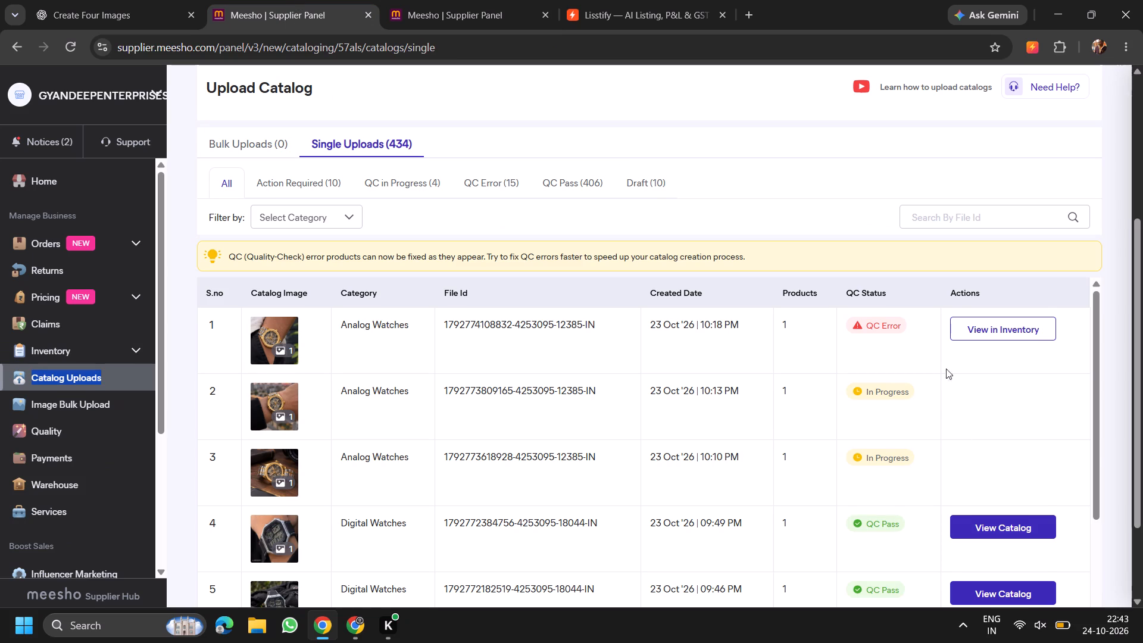
scroll(948, 320, down, 7)
scroll(948, 320, up, 4)
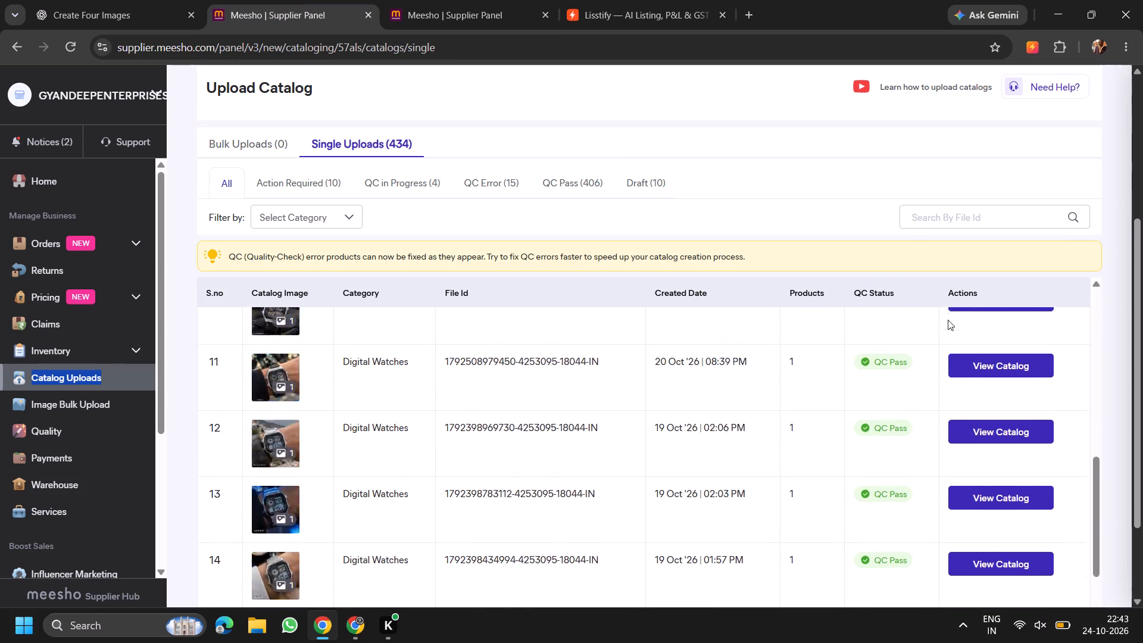
scroll(948, 320, up, 4)
scroll(948, 320, down, 10)
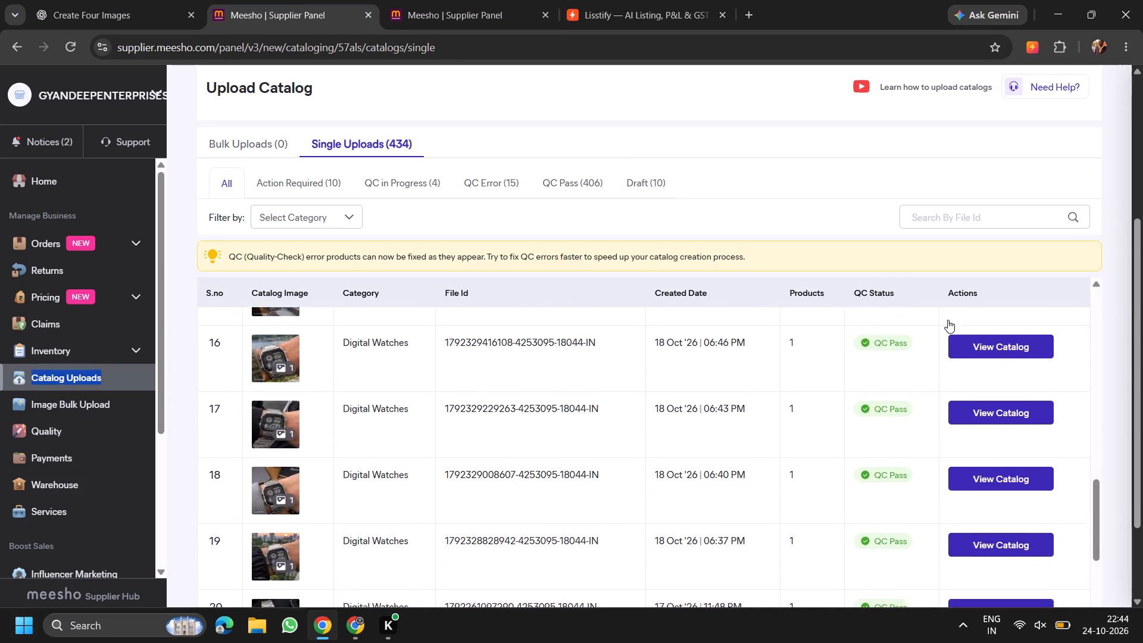
scroll(948, 320, down, 13)
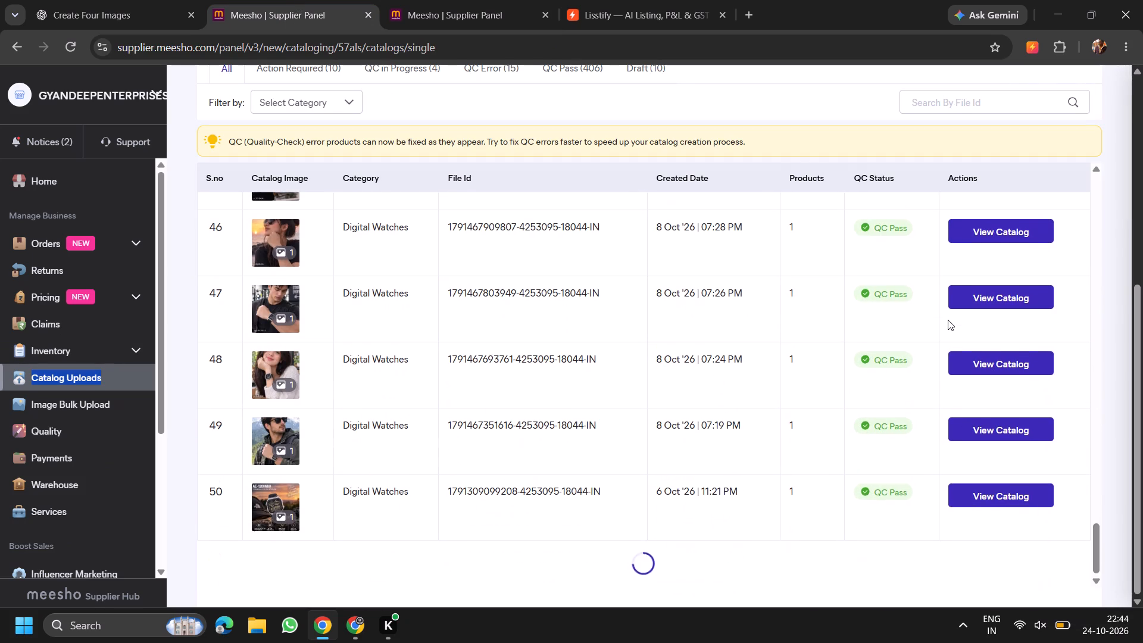
scroll(948, 320, down, 1)
scroll(910, 291, up, 1)
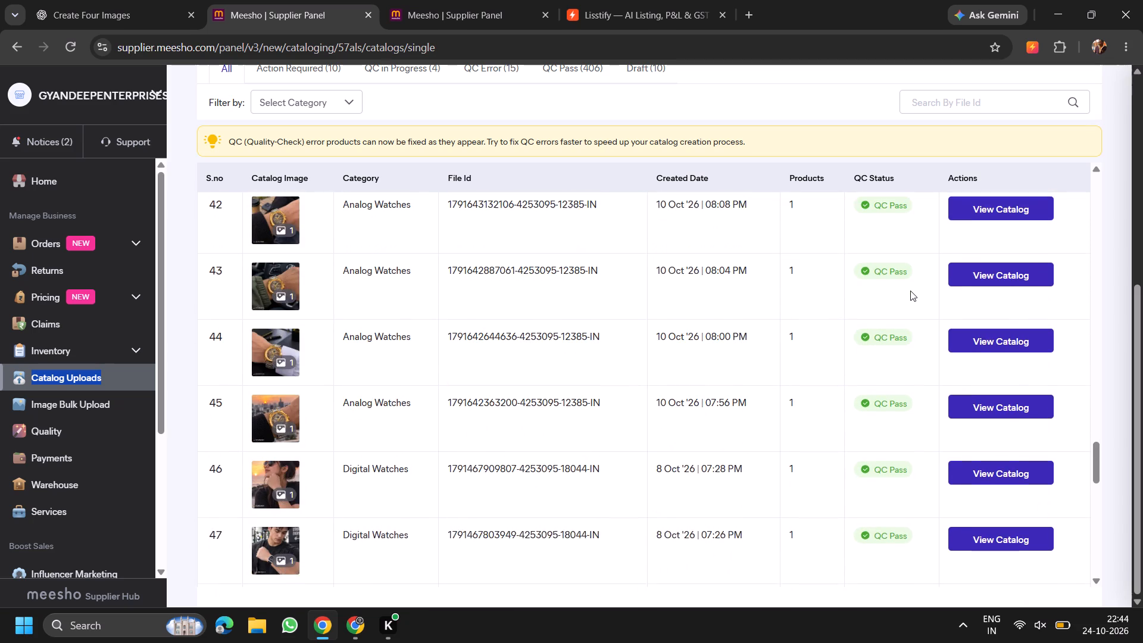
scroll(910, 291, up, 3)
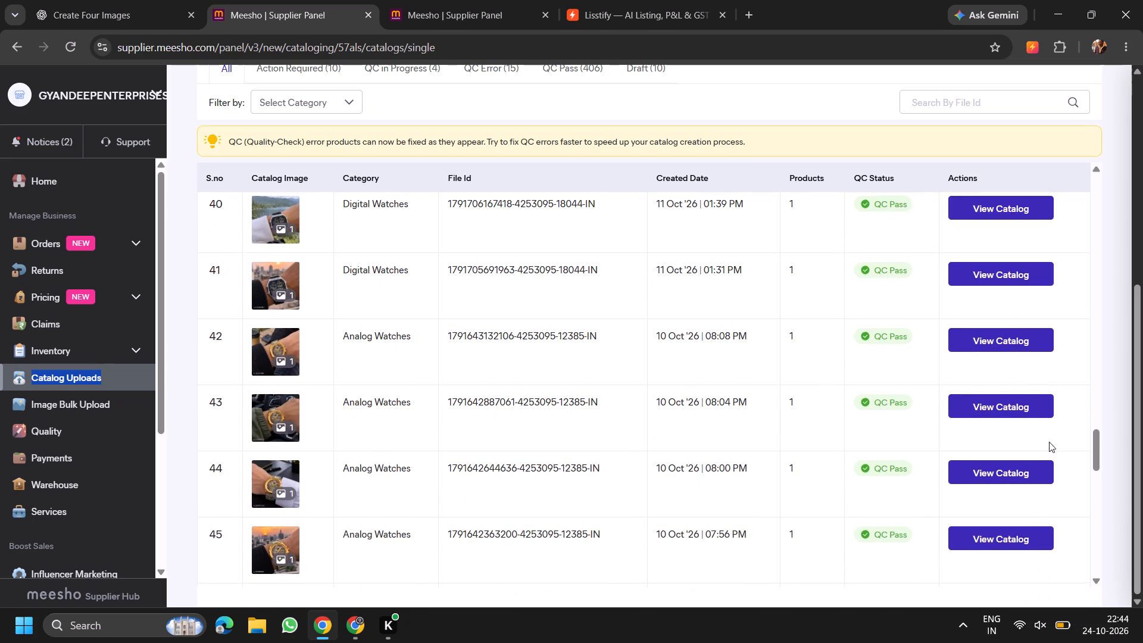
click(1004, 404)
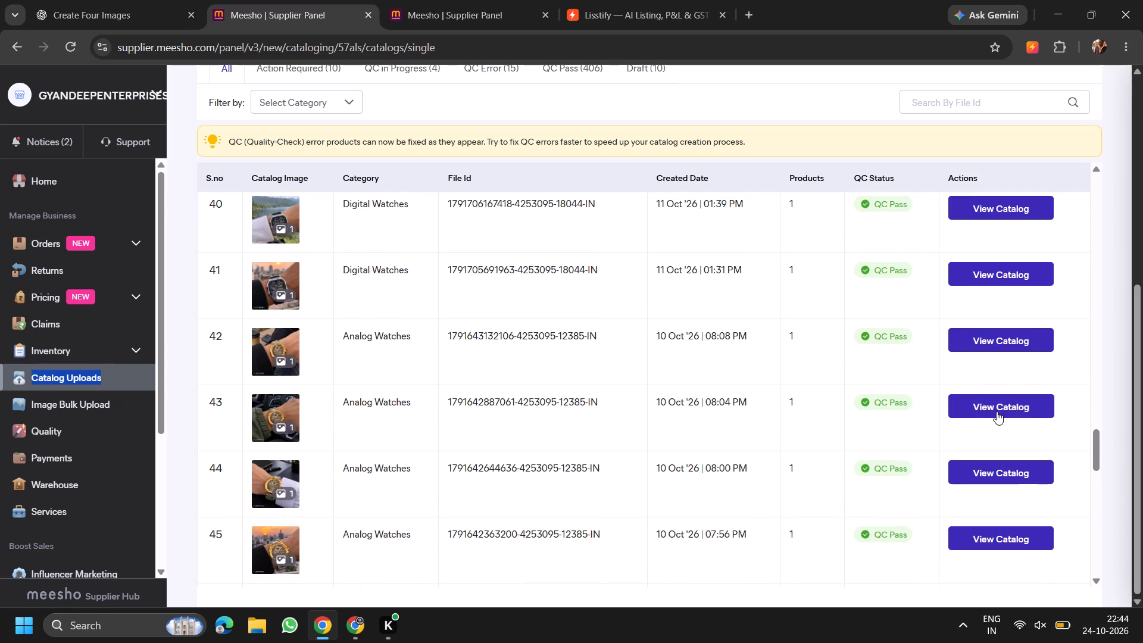
click(997, 411)
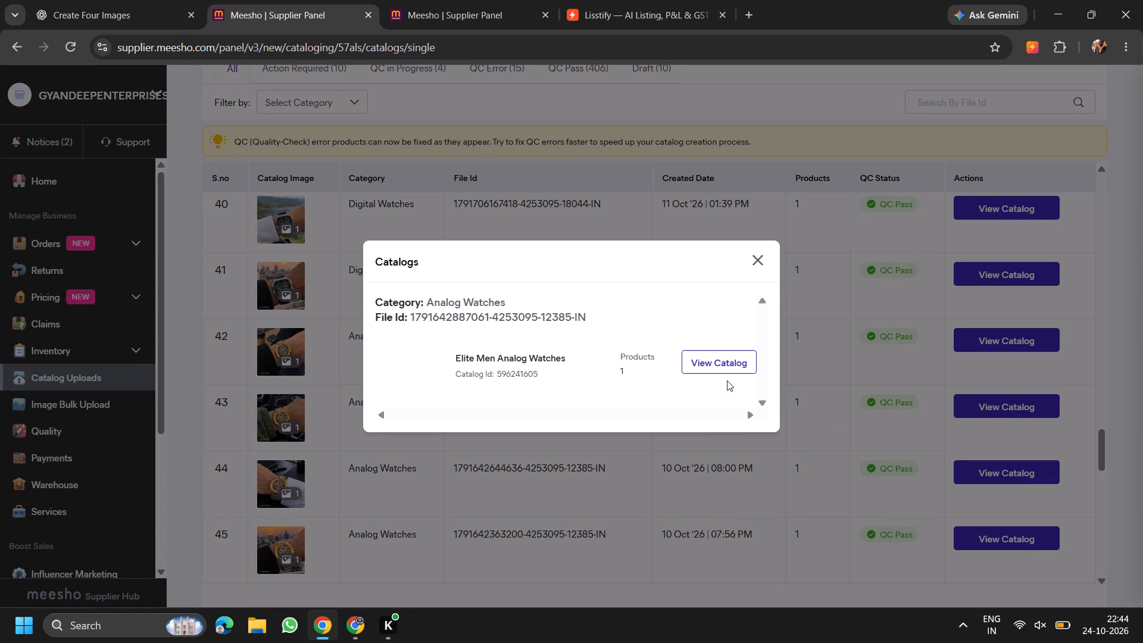
click(726, 360)
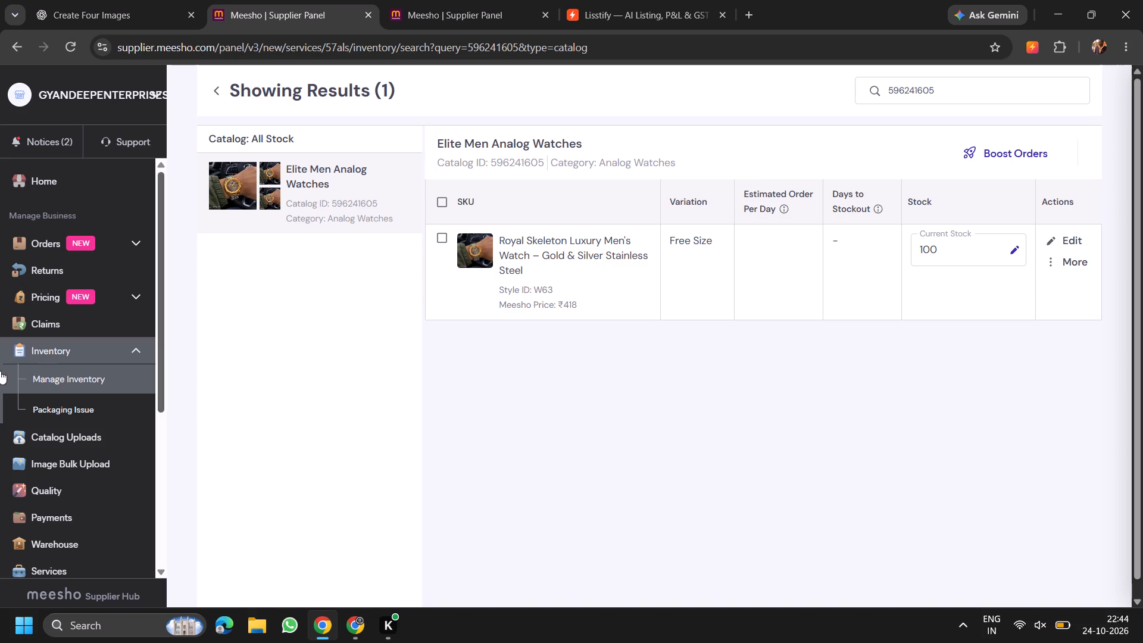
Start a new single catalog upload in the Analog Watches category under Men Fashion.
click(62, 432)
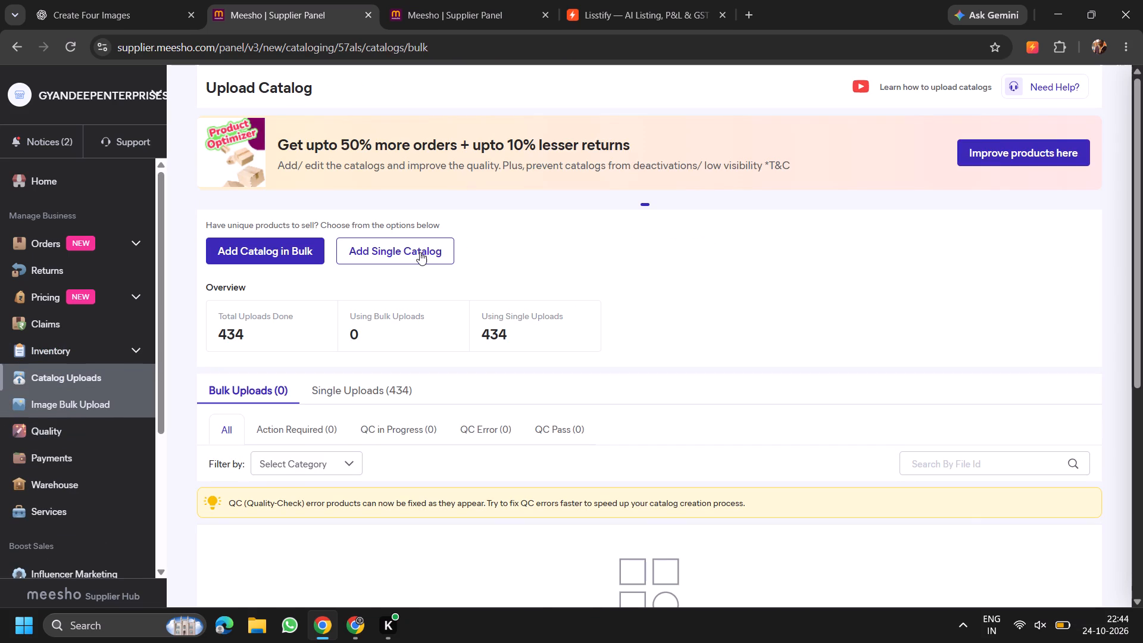
click(415, 254)
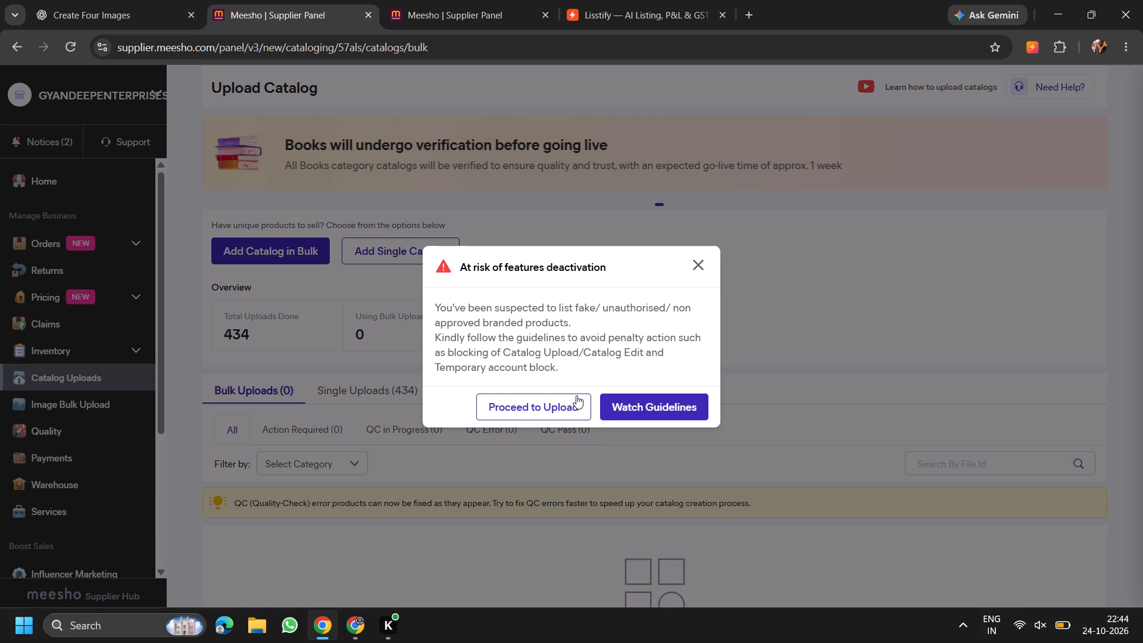
click(576, 395)
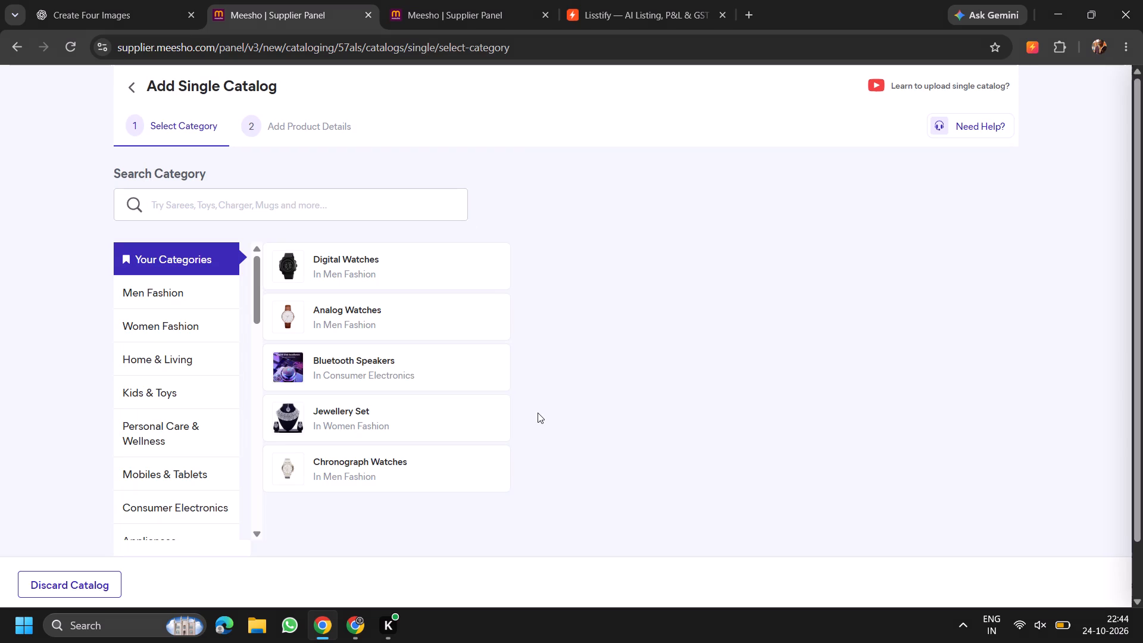
click(399, 334)
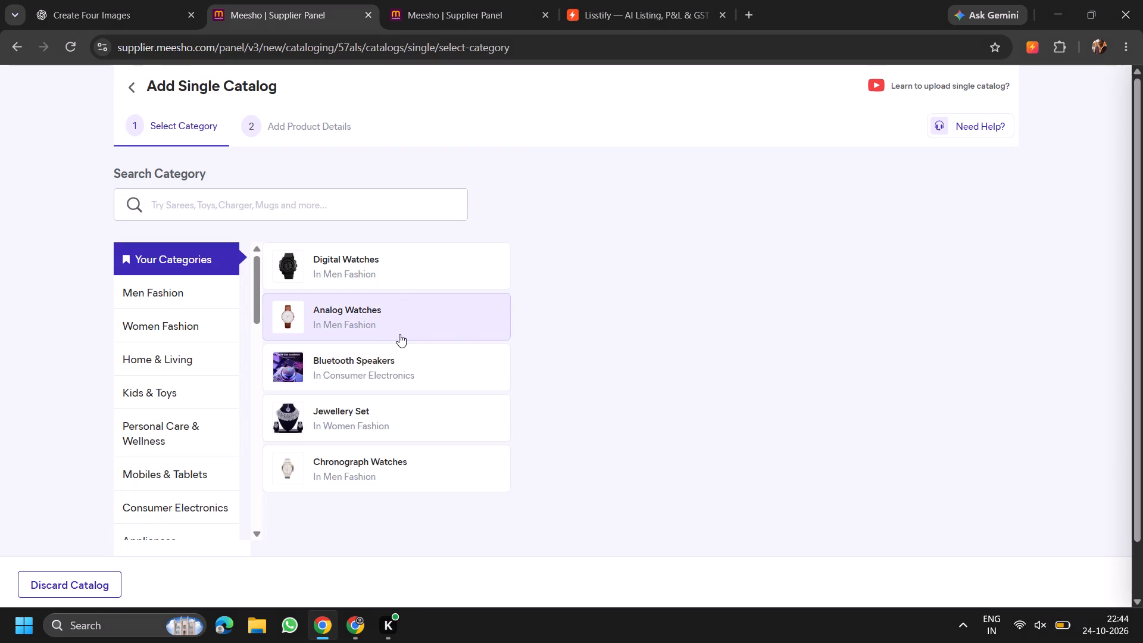
Add the watch snip "Screenshot 2026-10-24 224138.png" from the Screenshots folder as the front product image and continue to the product details.
scroll(961, 495, down, 1)
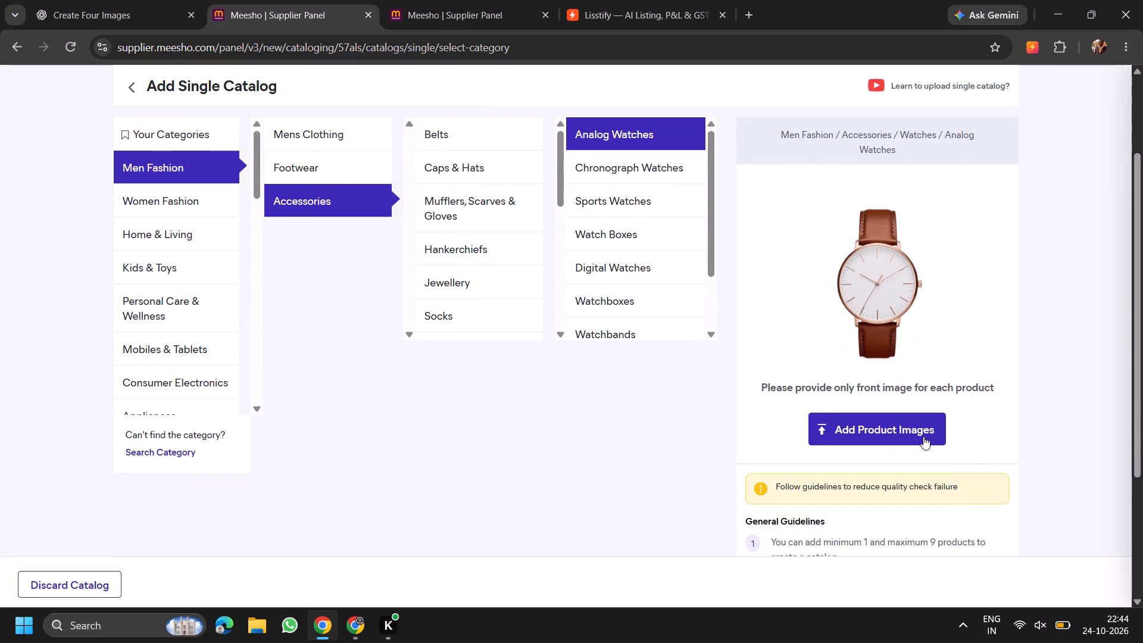
click(919, 430)
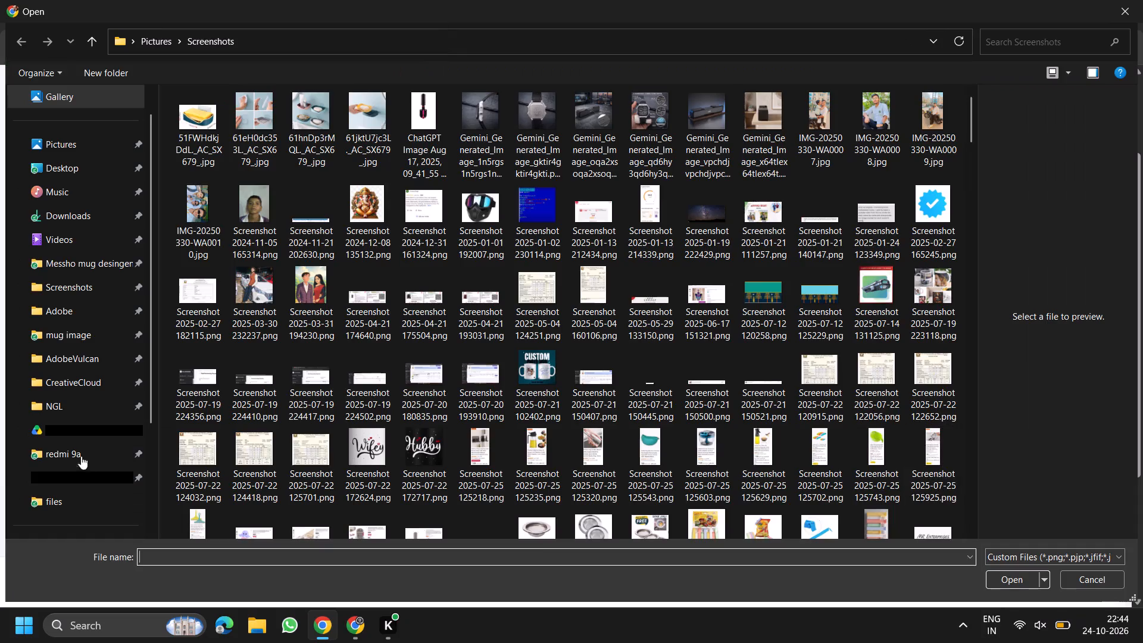
scroll(381, 373, down, 20)
scroll(381, 373, down, 20)
scroll(381, 373, down, 20)
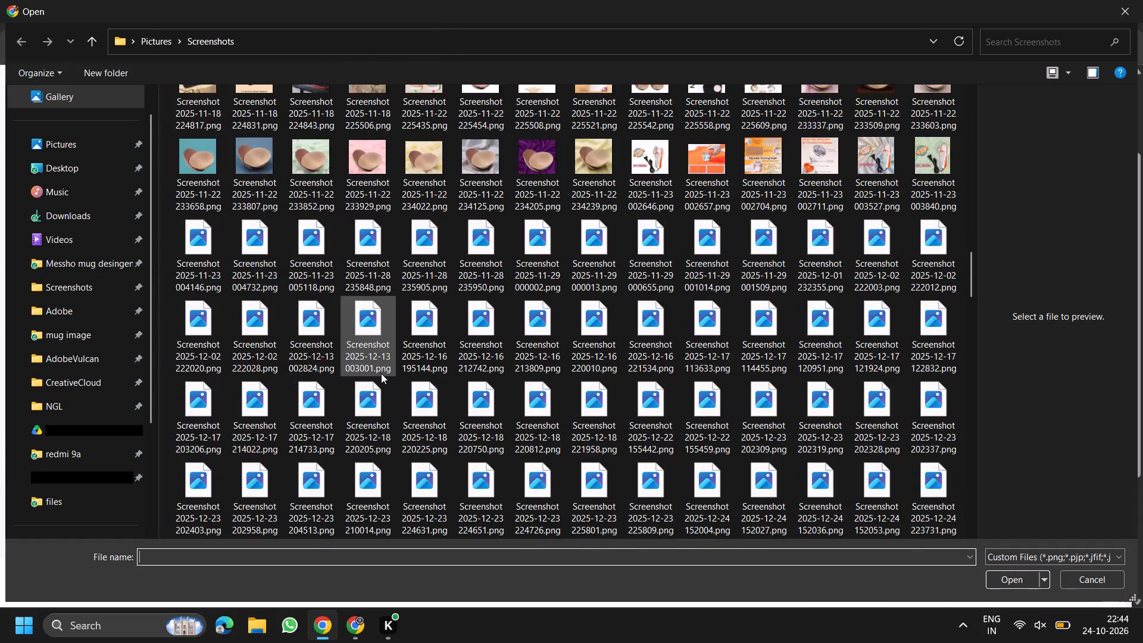
scroll(769, 368, down, 2)
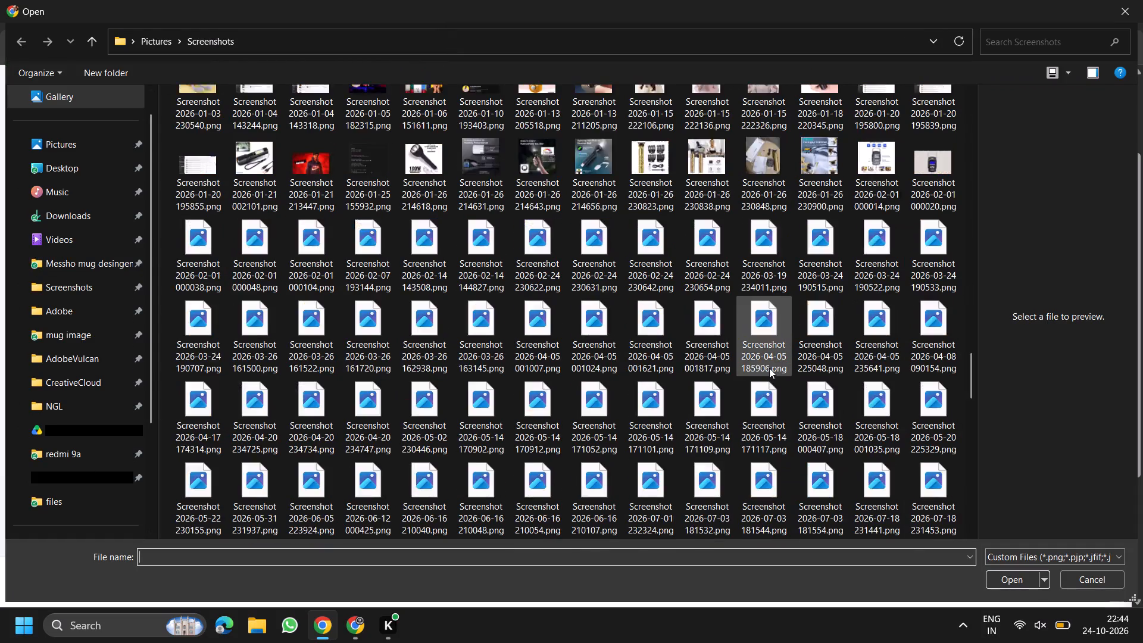
scroll(769, 368, down, 11)
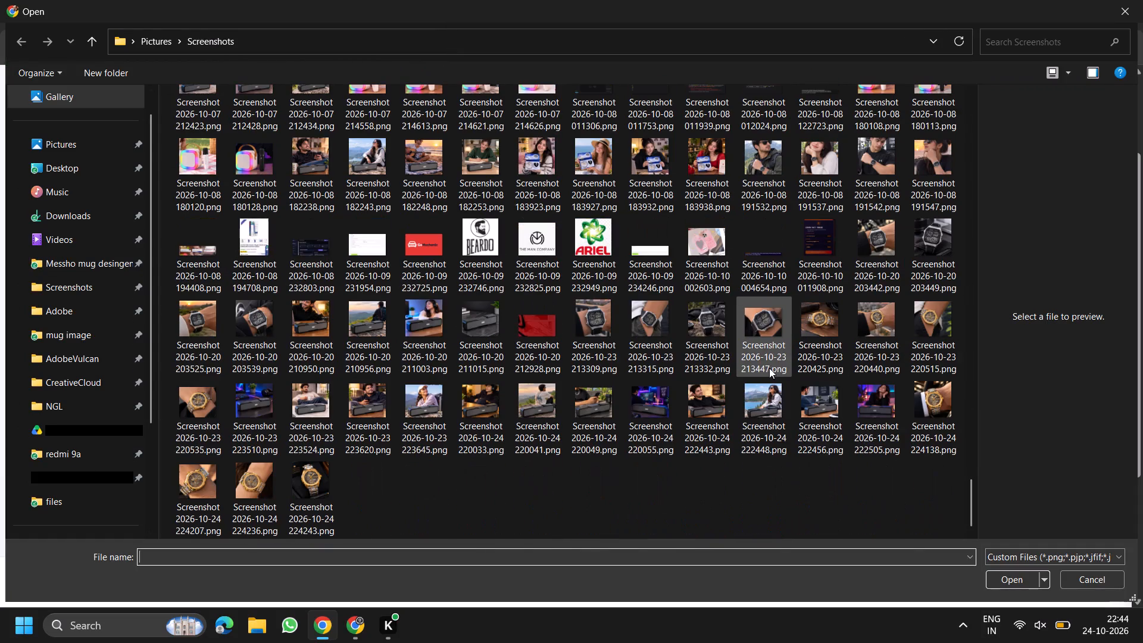
scroll(769, 368, down, 6)
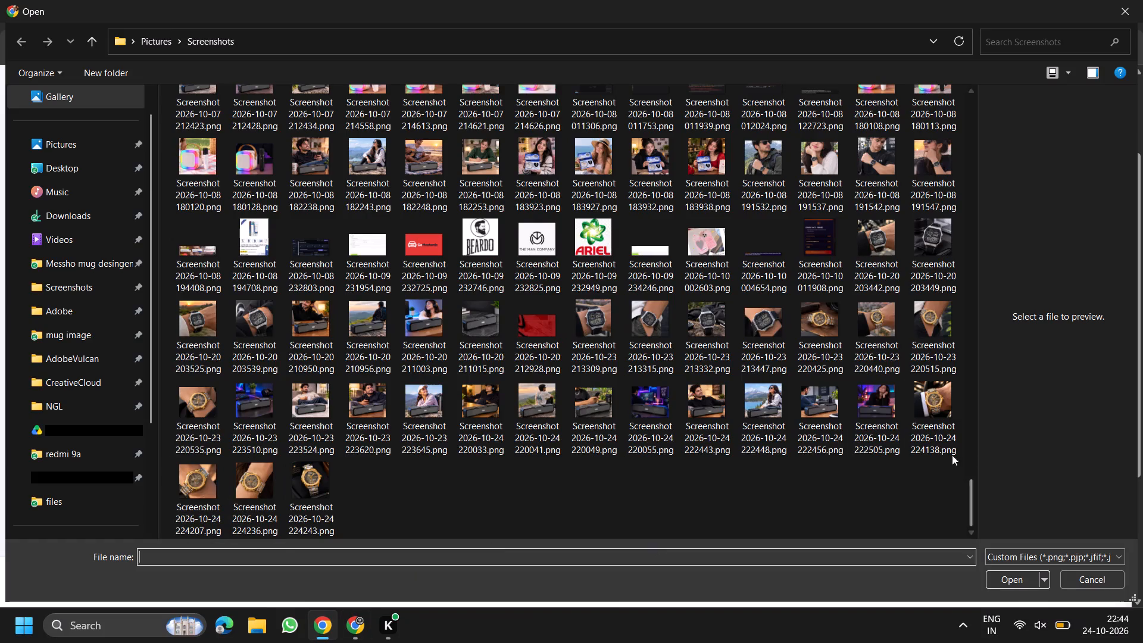
double_click(933, 430)
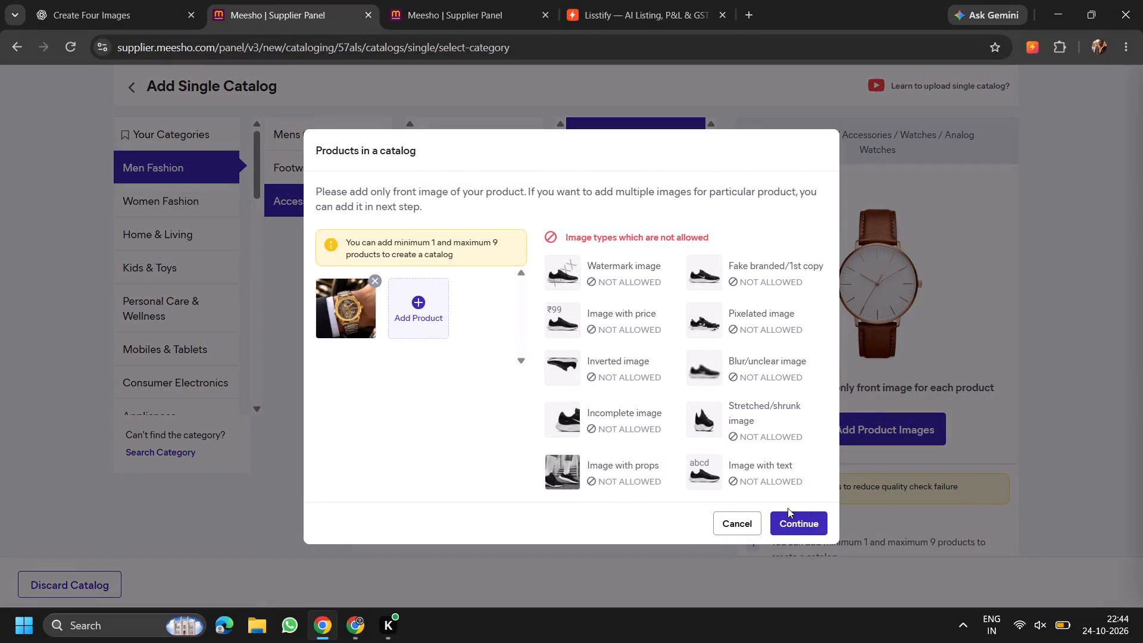
click(789, 529)
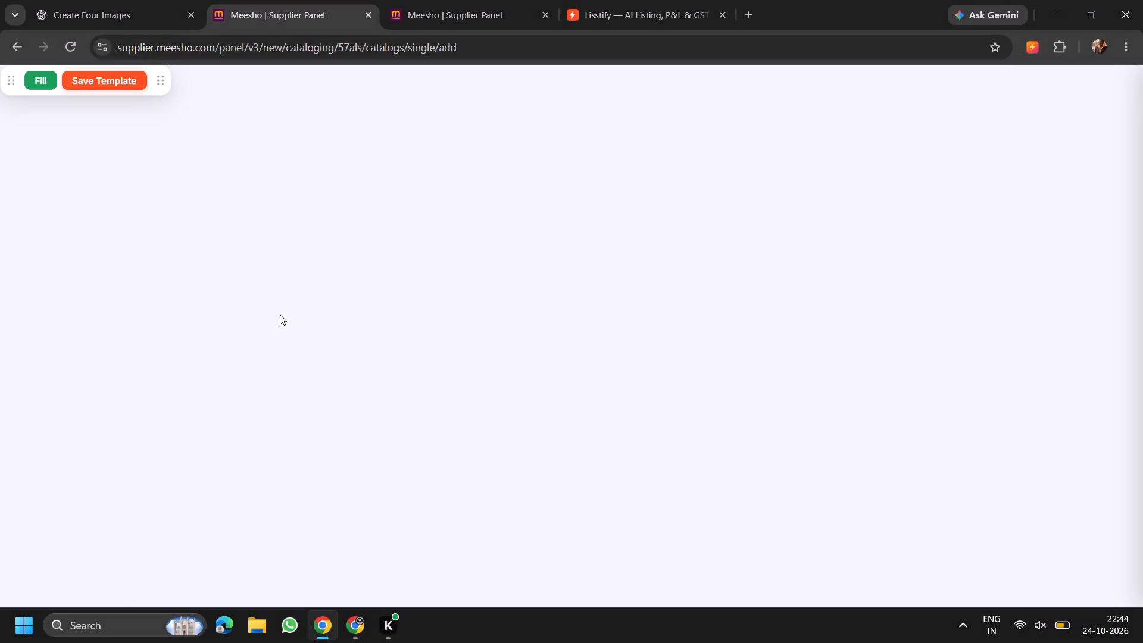
Fill the product details form with the Lisstify template "Gyandeep gold watch".
click(35, 87)
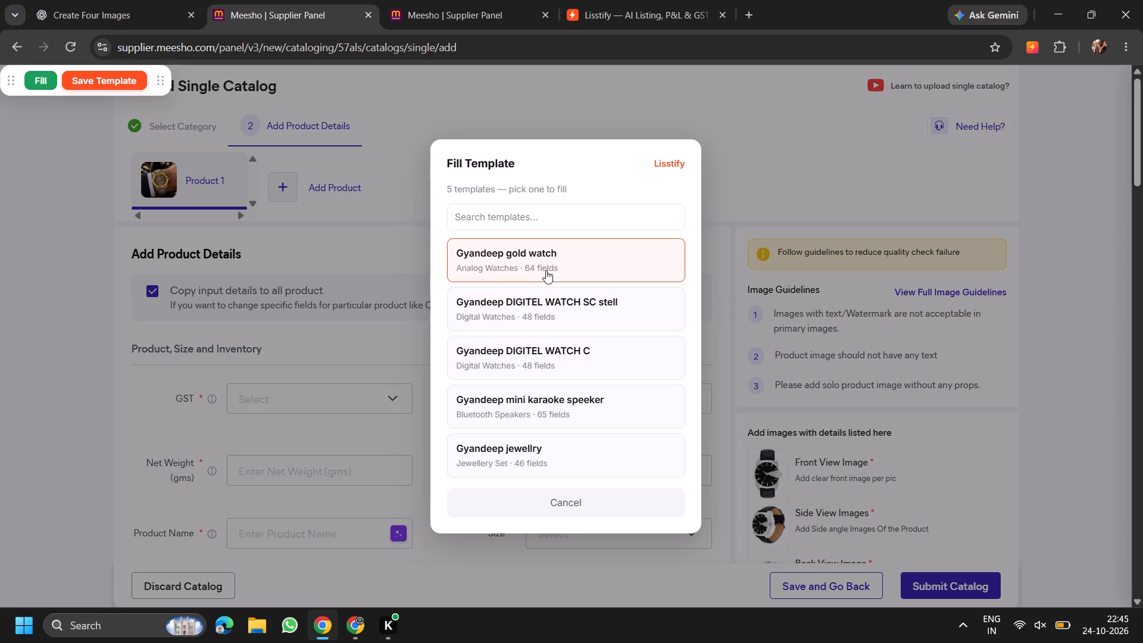
click(546, 270)
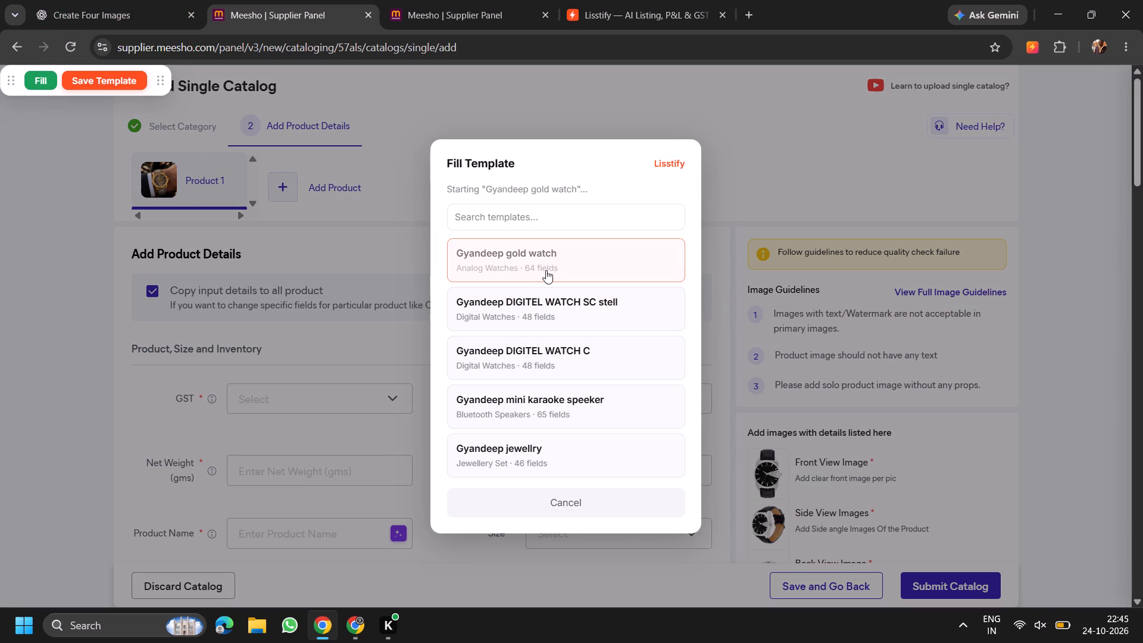
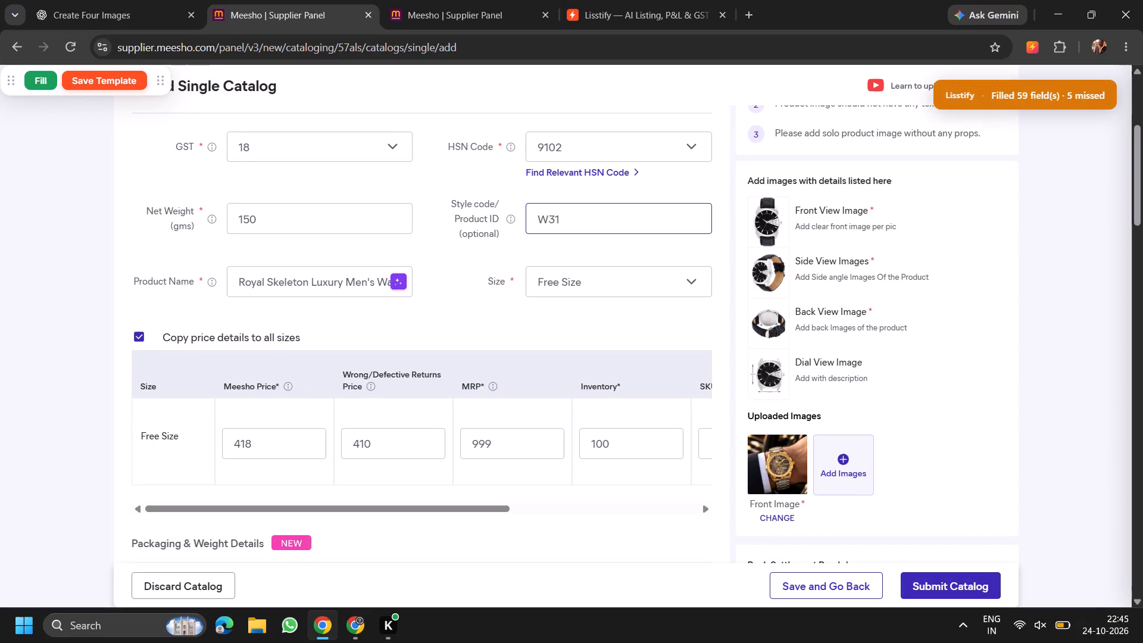
Change the style code/product ID to W69.
click(563, 220)
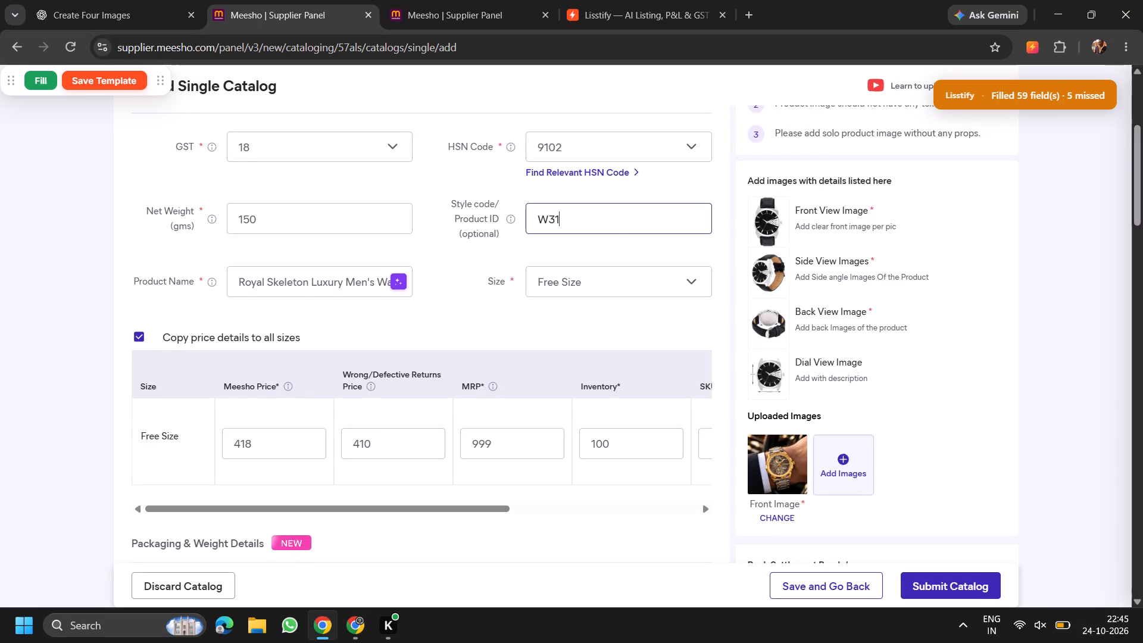
key(BackSpace)
key(BackSpace)
text(69)
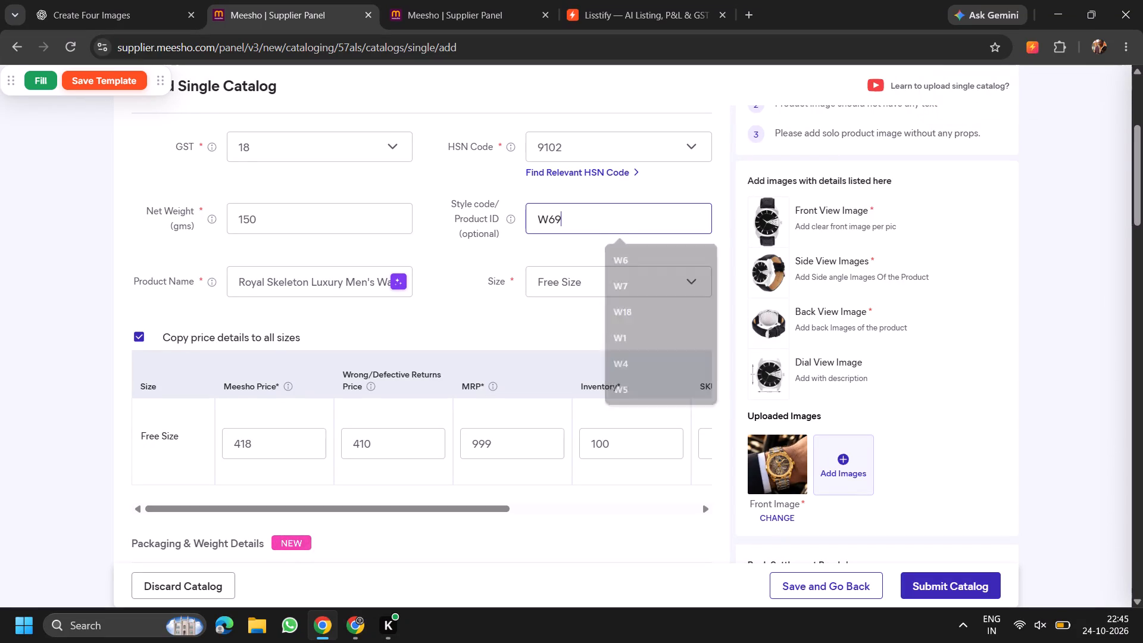
Add the gold watch picture "Gemini_Generated_Image_4qrev44qrev44qre.png" from the Downloads folder as the second product image.
click(848, 465)
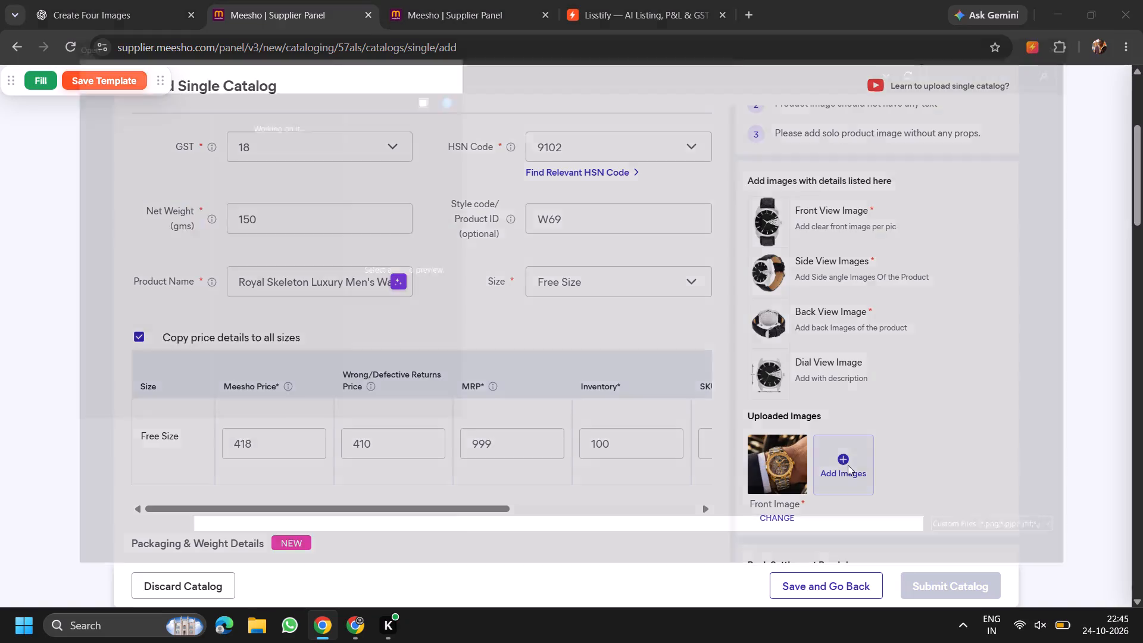
scroll(377, 295, down, 20)
scroll(377, 295, down, 20)
scroll(377, 295, down, 20)
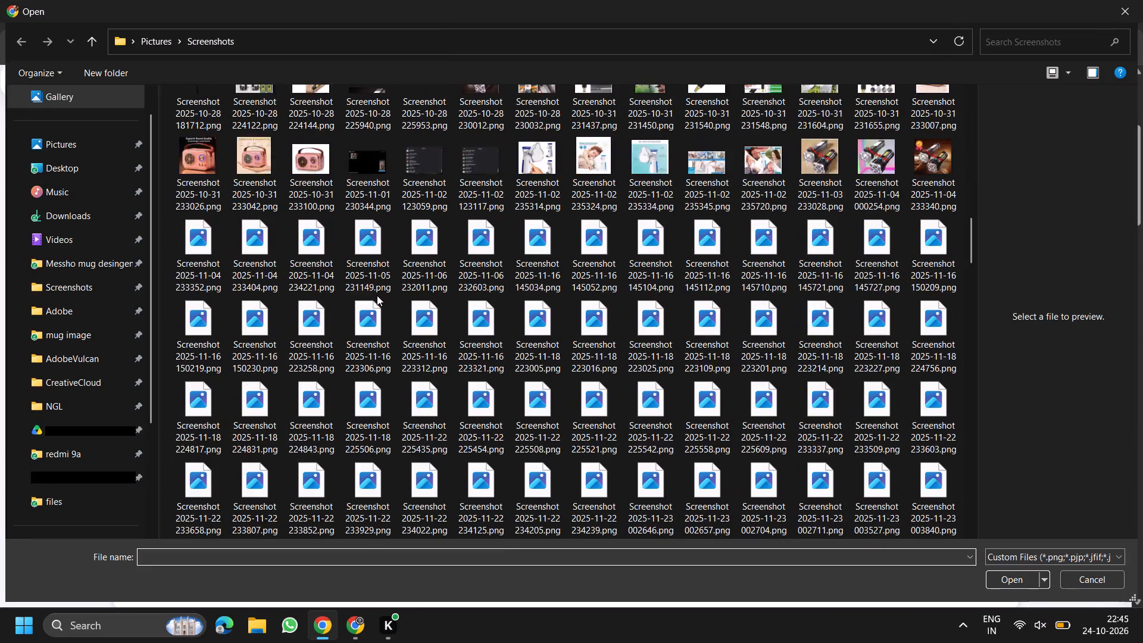
scroll(377, 295, down, 20)
scroll(377, 295, down, 20)
scroll(377, 295, down, 4)
scroll(377, 295, up, 20)
scroll(377, 295, up, 20)
scroll(377, 295, up, 13)
scroll(377, 295, down, 8)
scroll(377, 295, up, 20)
scroll(377, 295, down, 20)
scroll(377, 295, down, 20)
scroll(377, 295, down, 20)
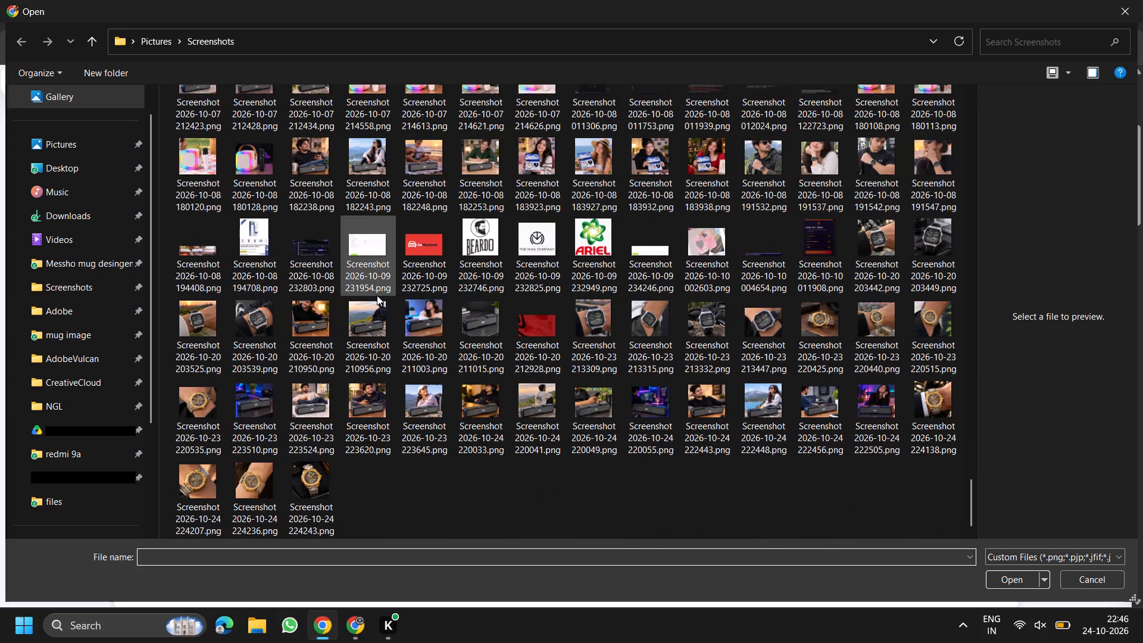
scroll(377, 295, down, 6)
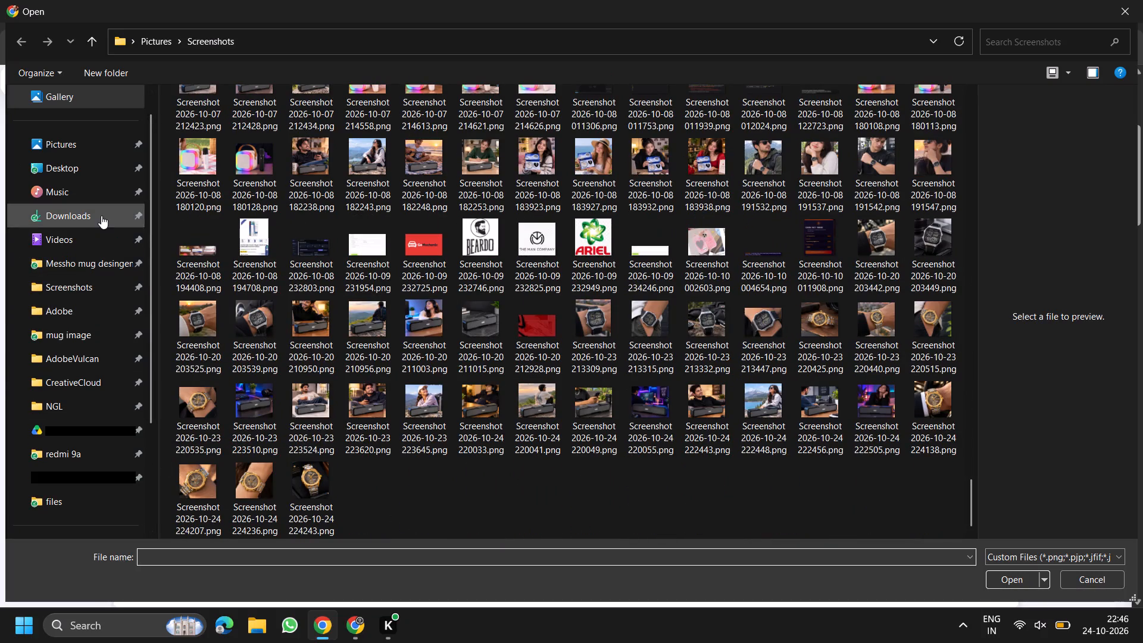
click(102, 212)
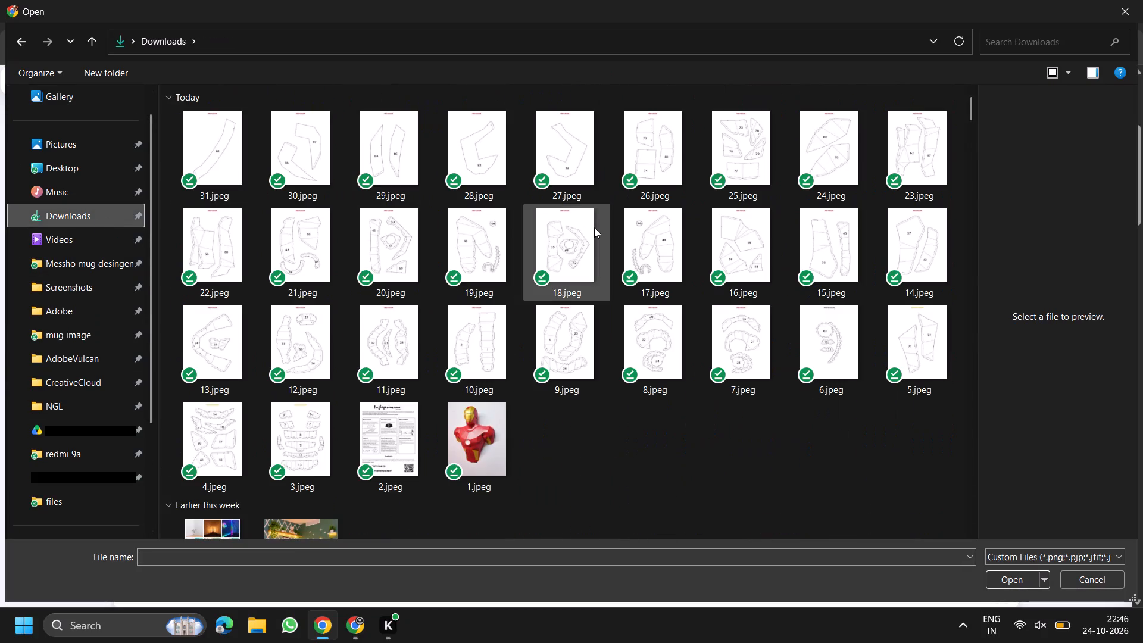
scroll(594, 227, down, 20)
scroll(594, 227, down, 20)
scroll(594, 227, down, 20)
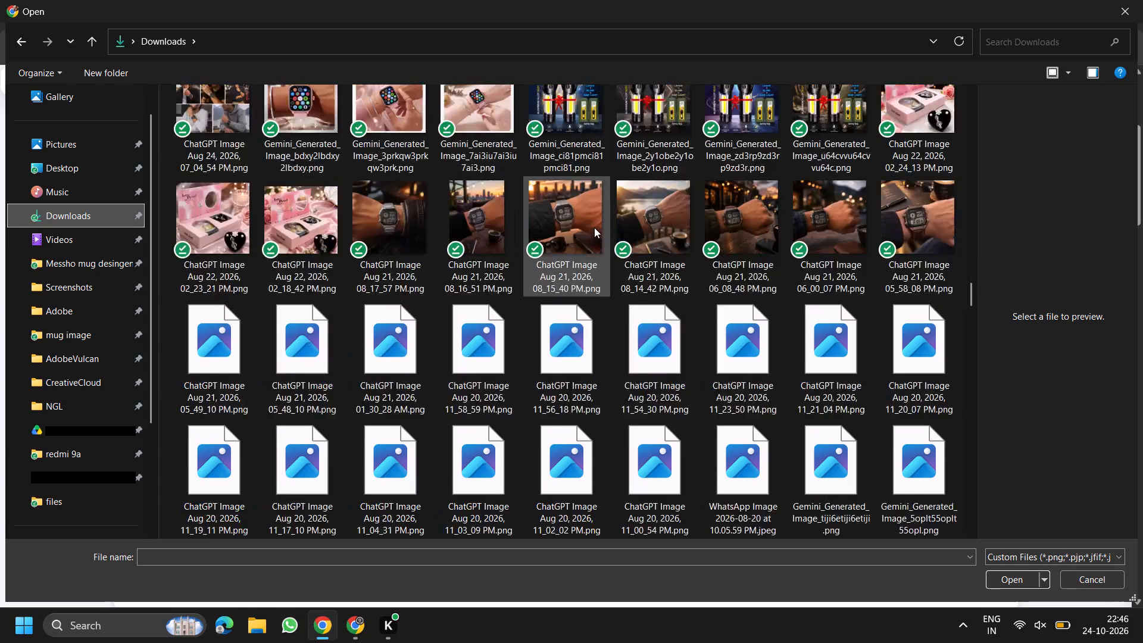
scroll(594, 227, down, 20)
scroll(594, 227, down, 20)
scroll(594, 227, down, 20)
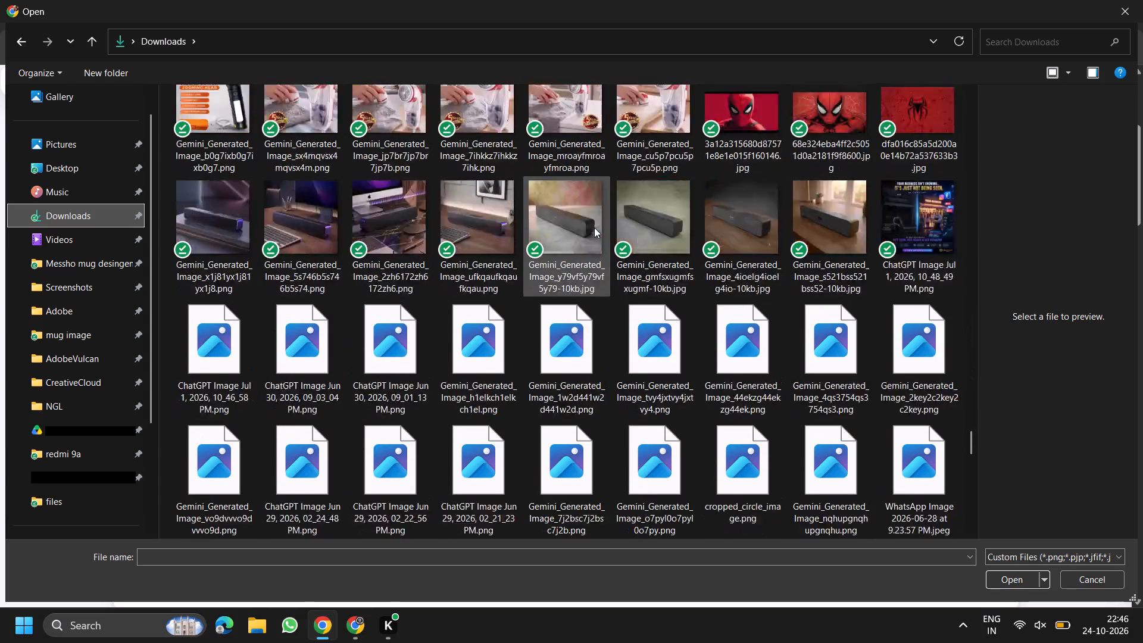
scroll(594, 227, down, 20)
scroll(594, 227, down, 20)
scroll(594, 227, down, 20)
scroll(600, 284, up, 1)
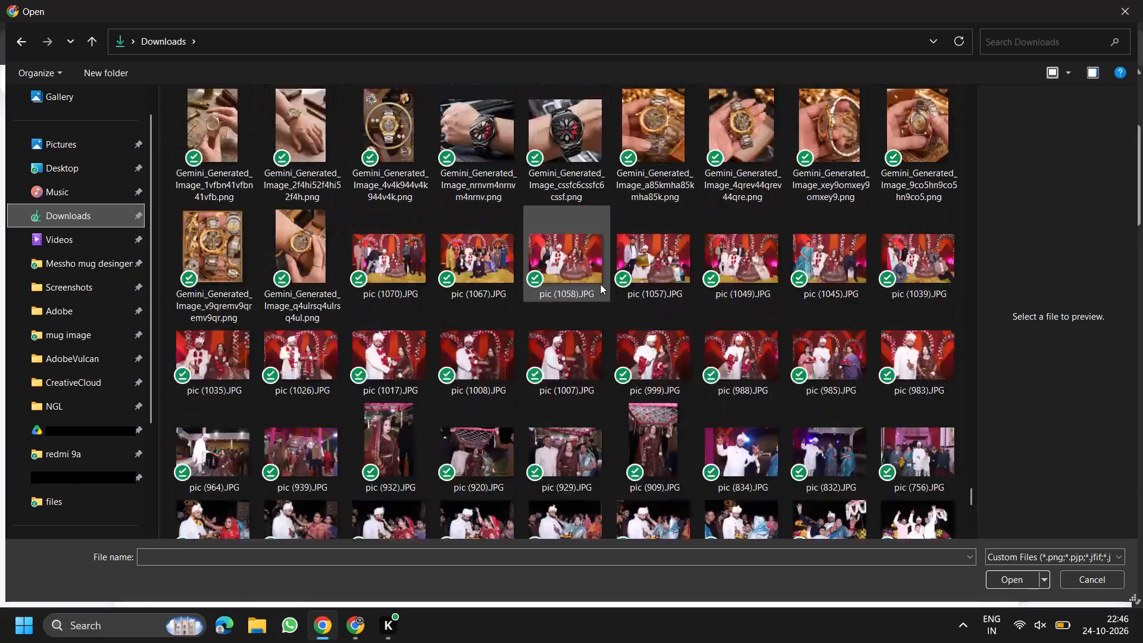
scroll(600, 284, up, 1)
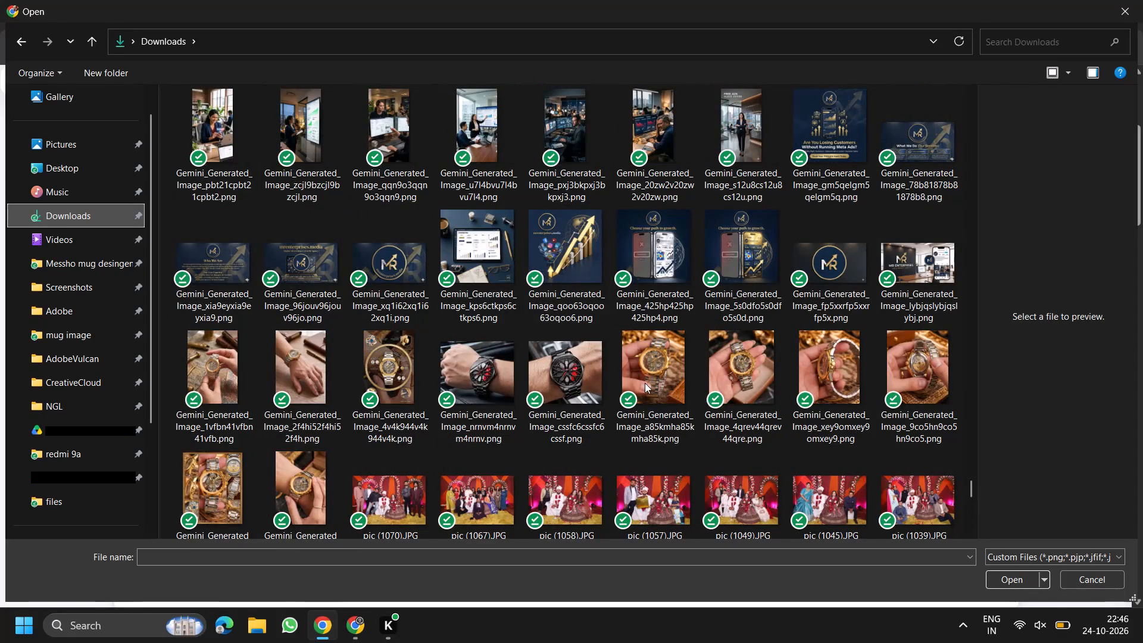
shift+click(643, 382)
click(784, 388)
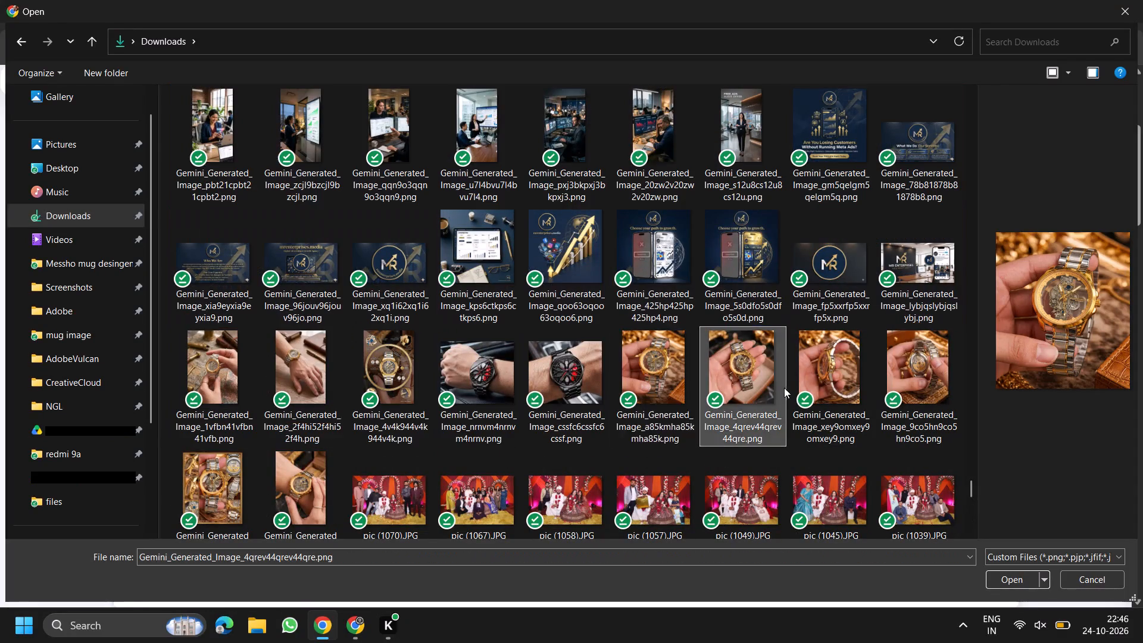
click(637, 390)
shift+click(825, 361)
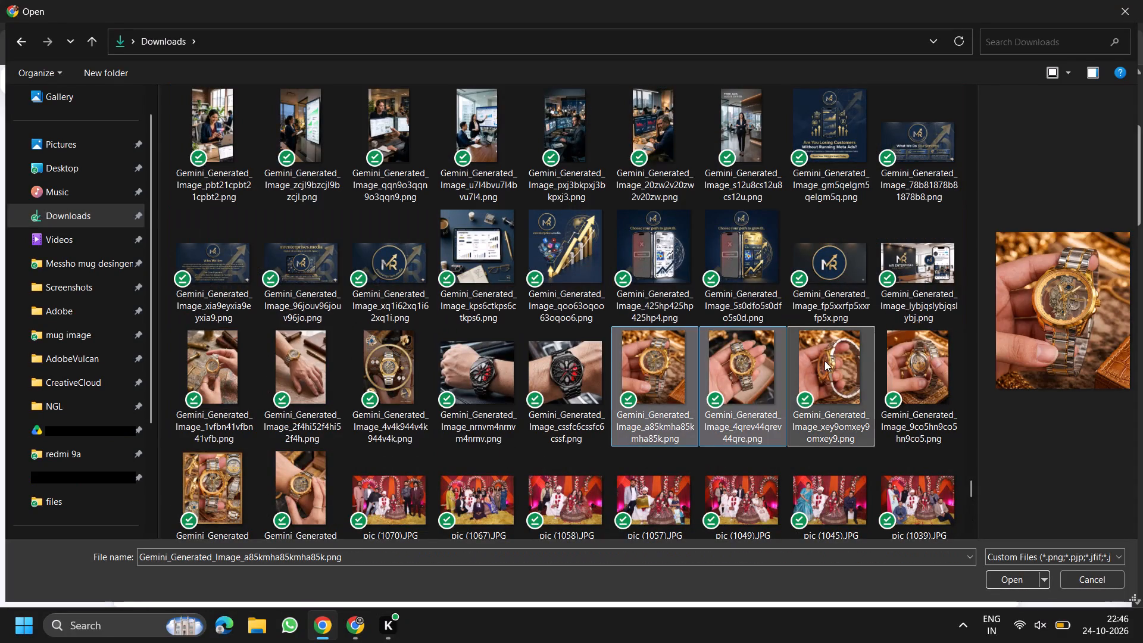
click(966, 405)
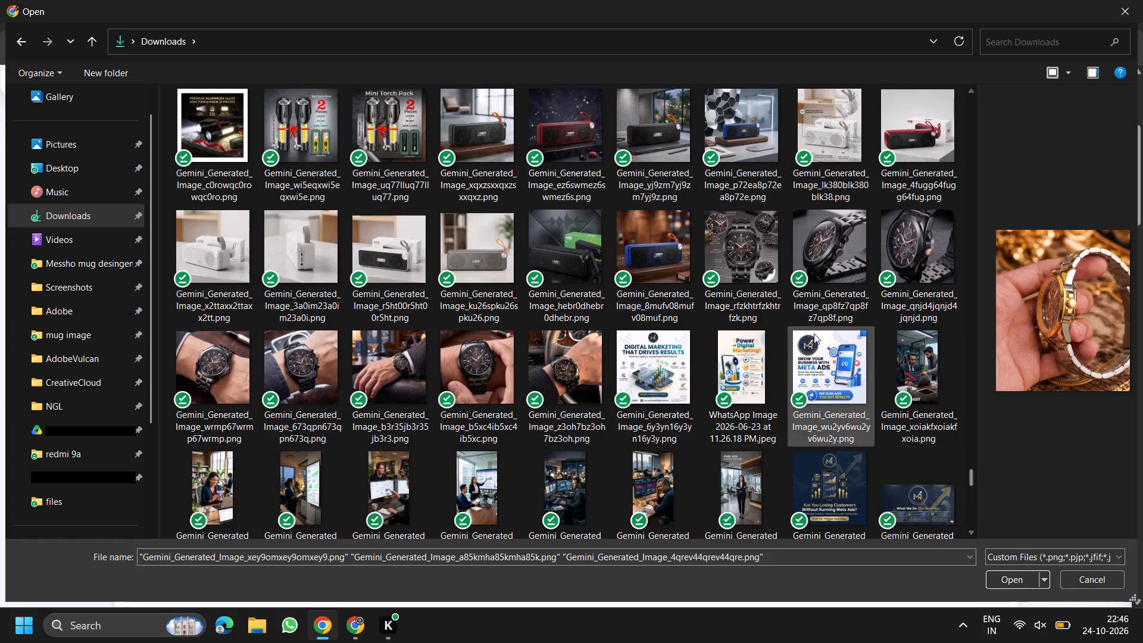
scroll(814, 333, down, 4)
scroll(758, 314, up, 1)
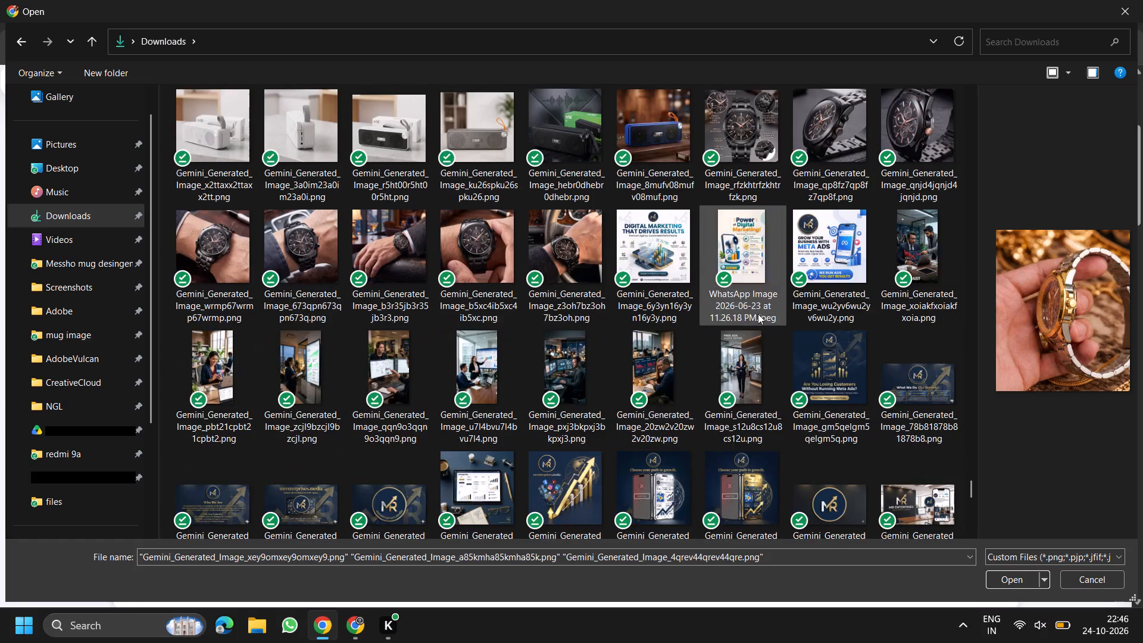
scroll(769, 373, up, 1)
scroll(769, 373, down, 2)
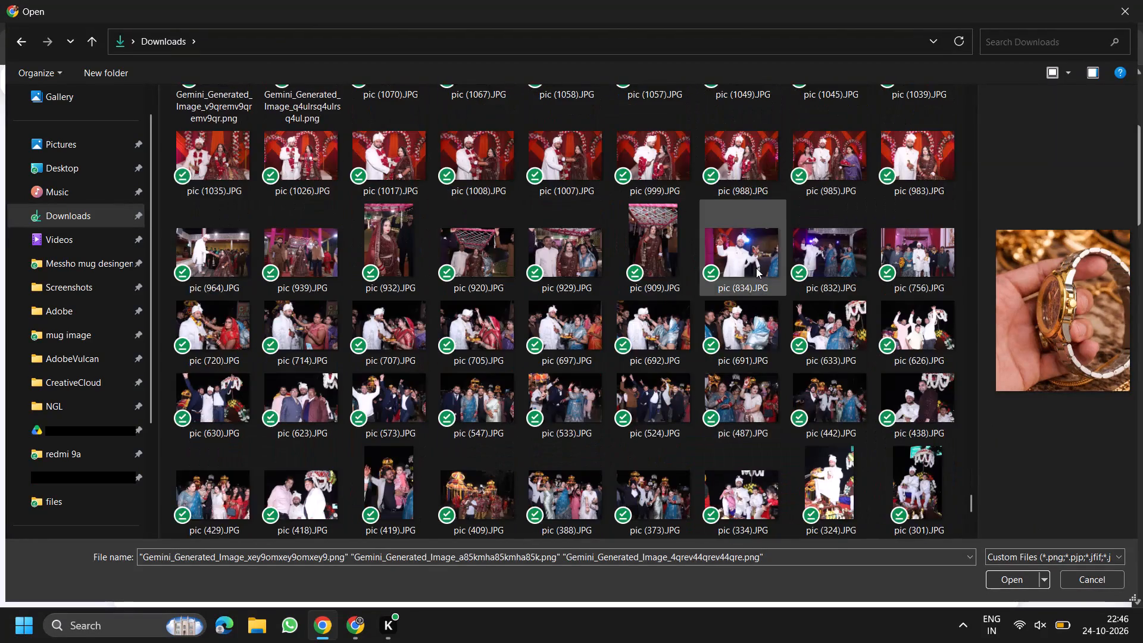
scroll(756, 268, up, 1)
double_click(756, 268)
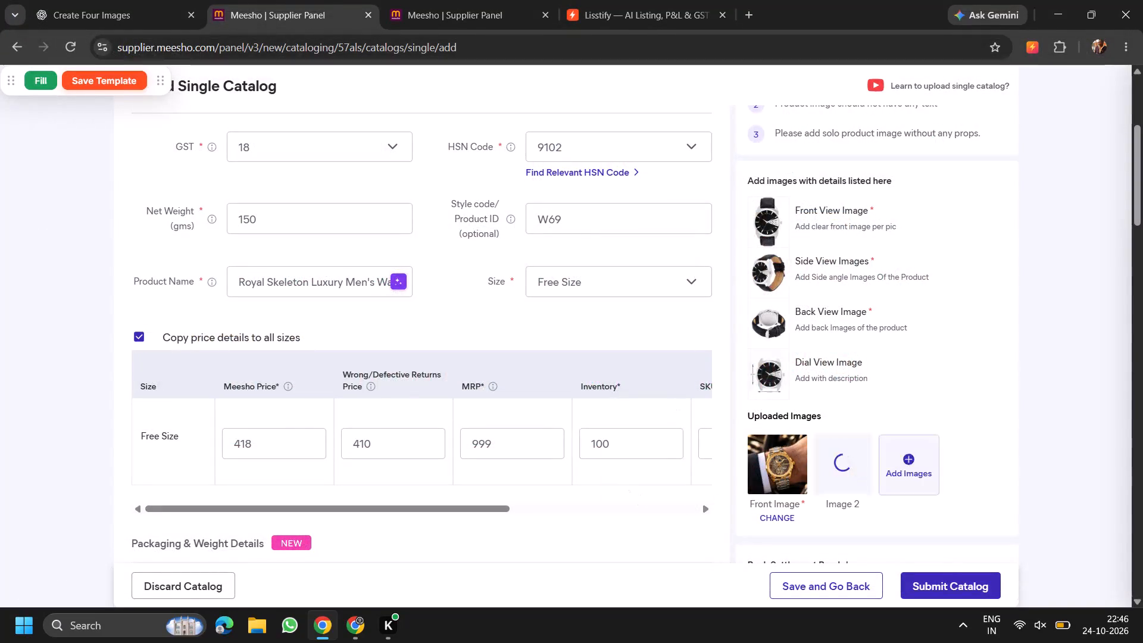
Add "Gemini_Generated_Image_xey9omxey9omxey9.png" and "Gemini_Generated_Image_9co5hn9co5hn9co5.png" from Downloads as the third and fourth product images.
click(908, 457)
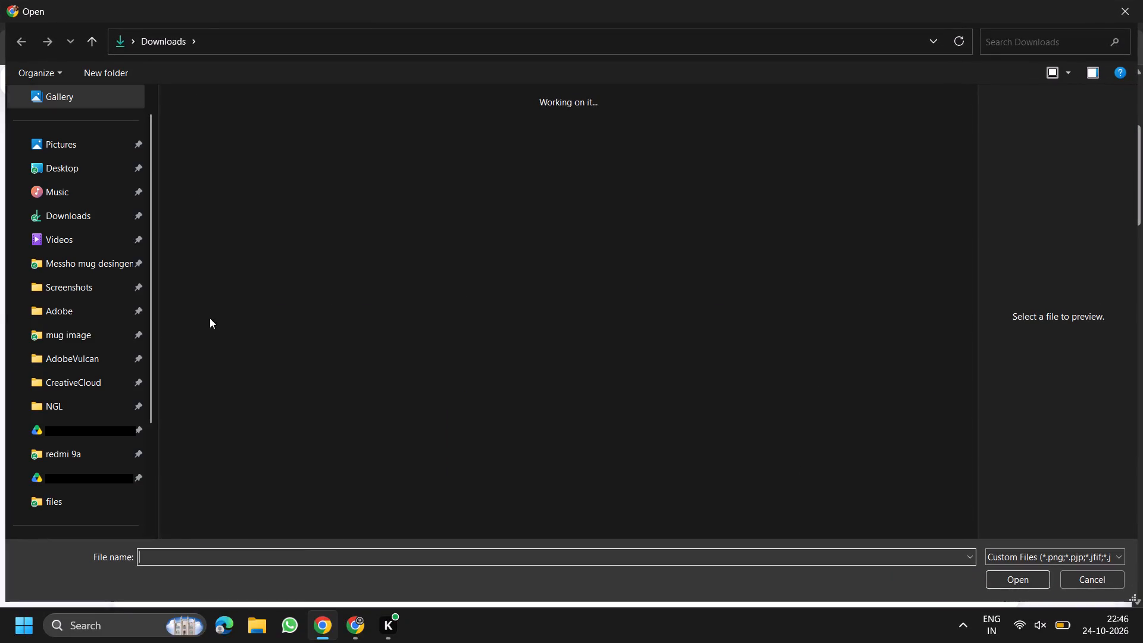
click(86, 220)
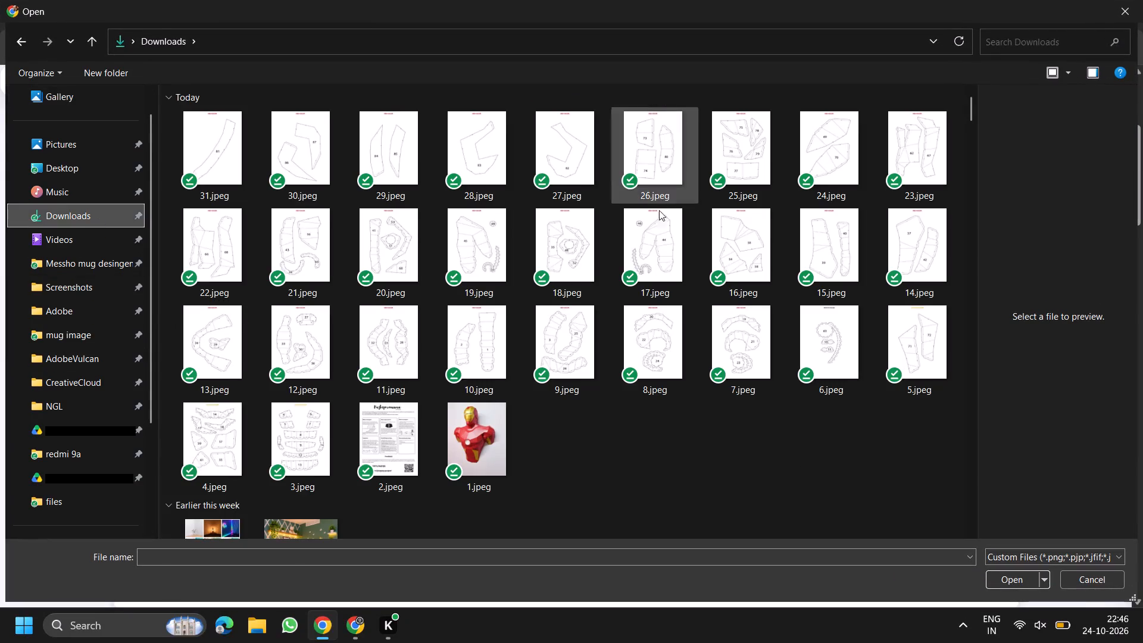
click(76, 210)
scroll(644, 317, down, 10)
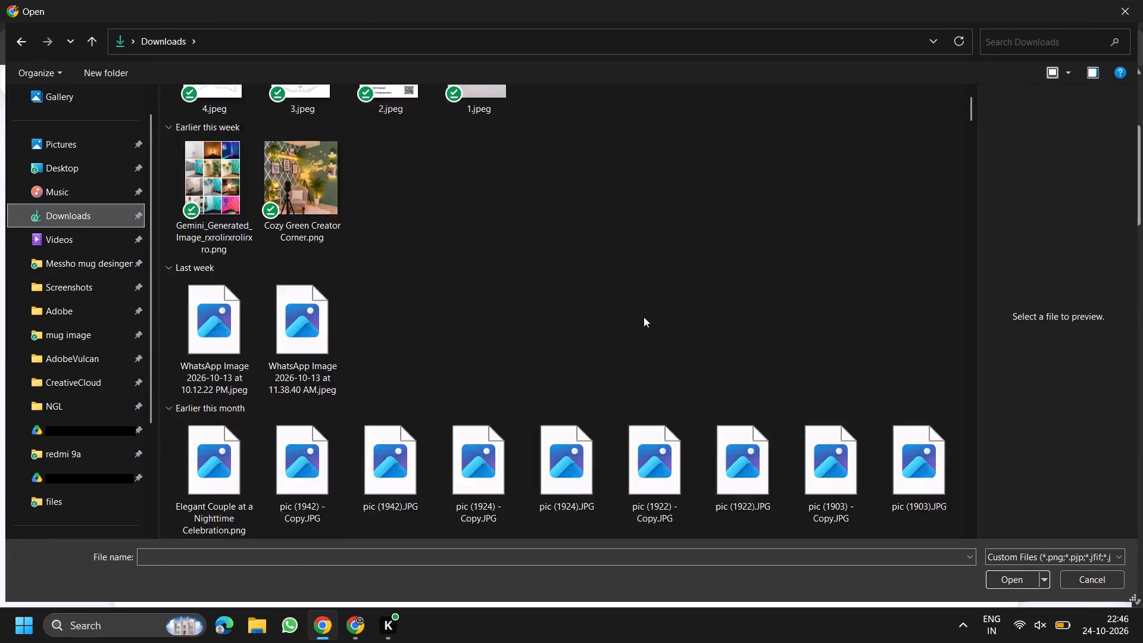
scroll(644, 317, down, 20)
scroll(644, 317, down, 20)
scroll(644, 317, down, 18)
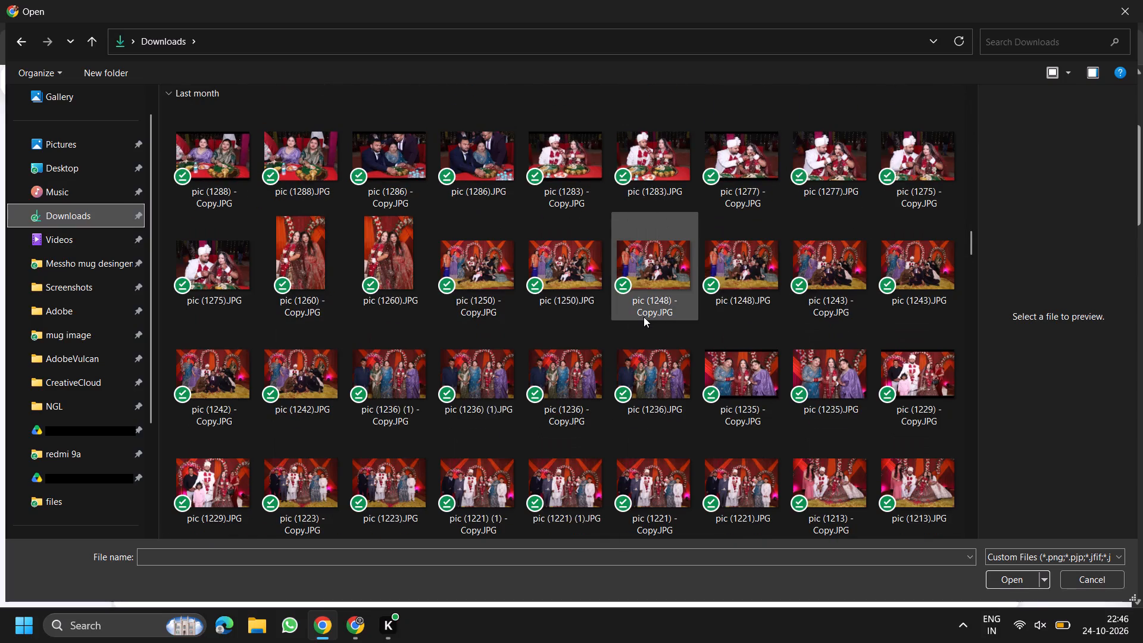
scroll(644, 317, down, 13)
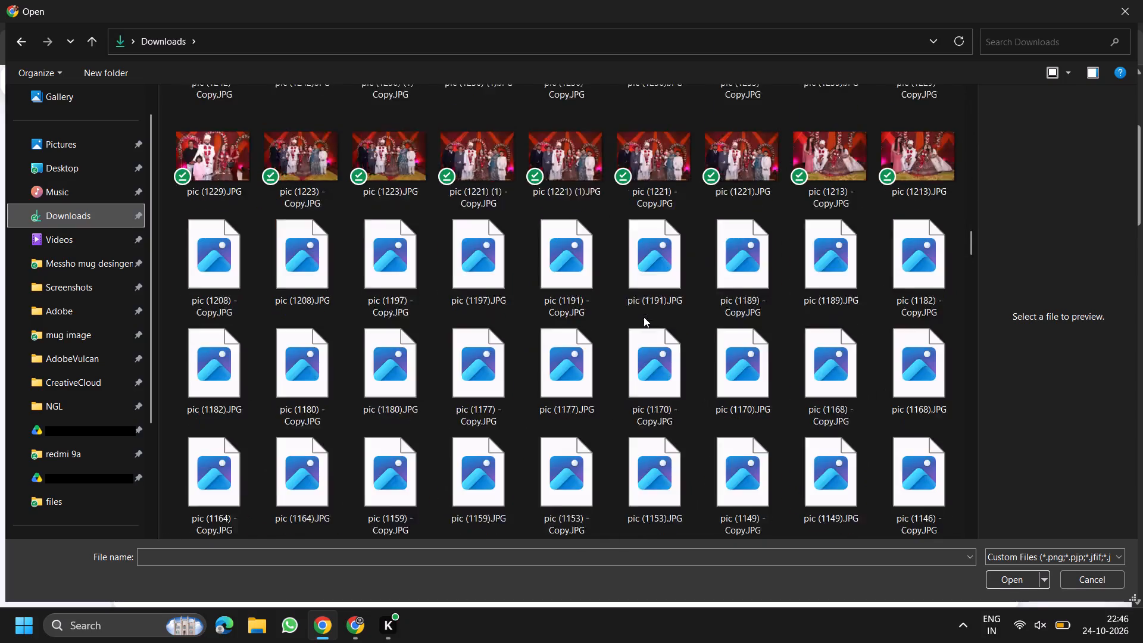
scroll(644, 317, down, 20)
scroll(644, 317, down, 20)
scroll(644, 317, down, 20)
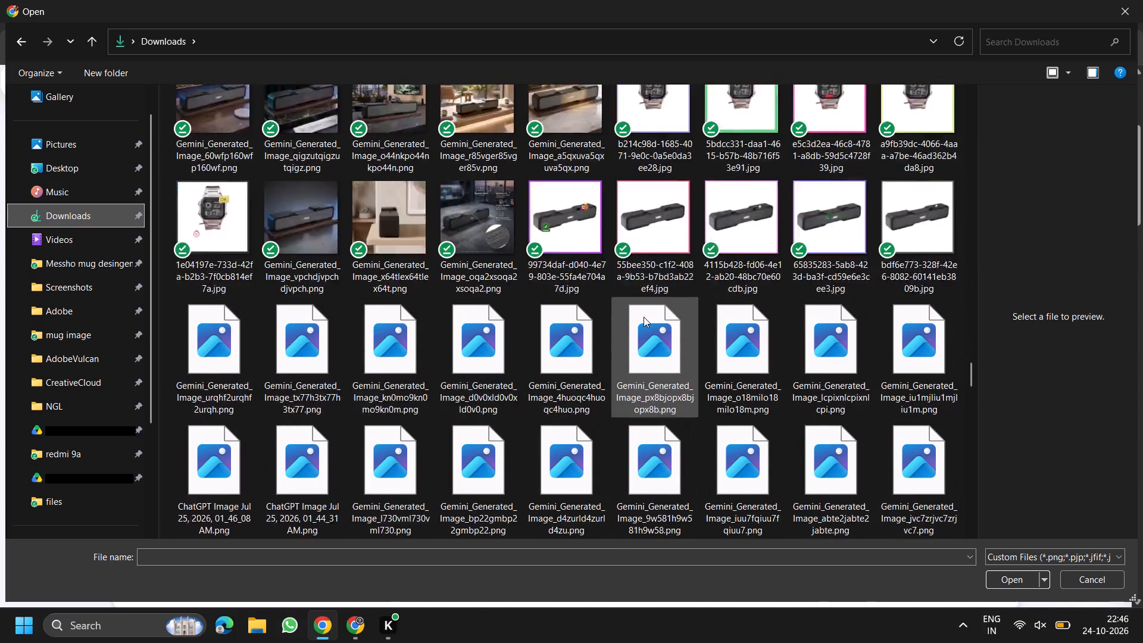
scroll(644, 317, down, 9)
scroll(644, 317, down, 20)
scroll(644, 317, down, 20)
scroll(644, 317, down, 20)
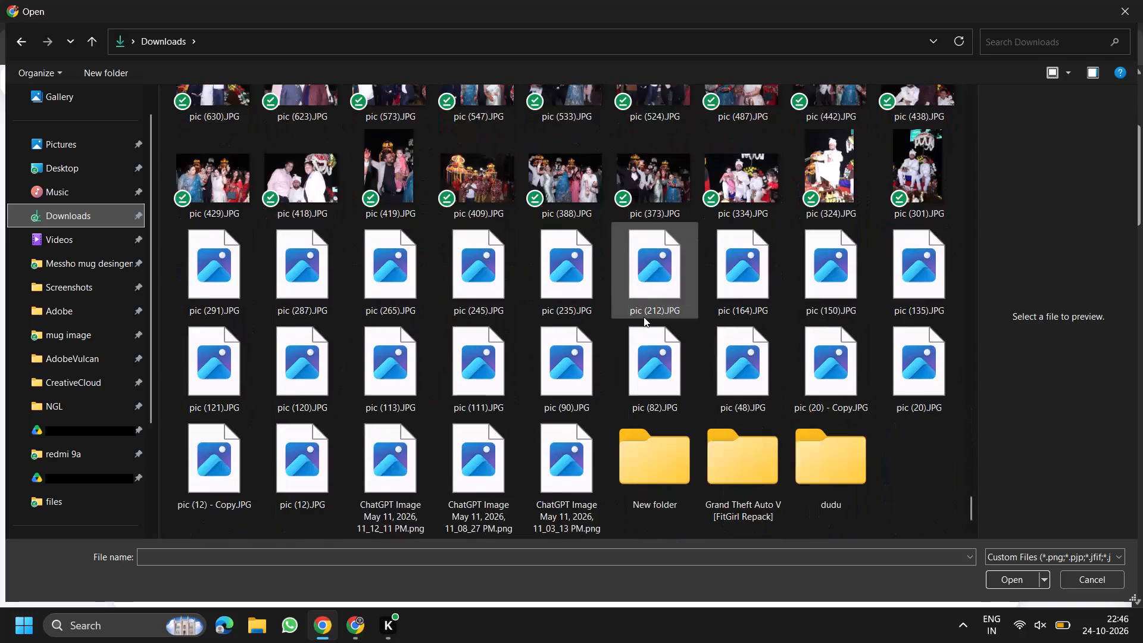
scroll(644, 317, down, 20)
scroll(644, 317, down, 14)
scroll(695, 281, up, 2)
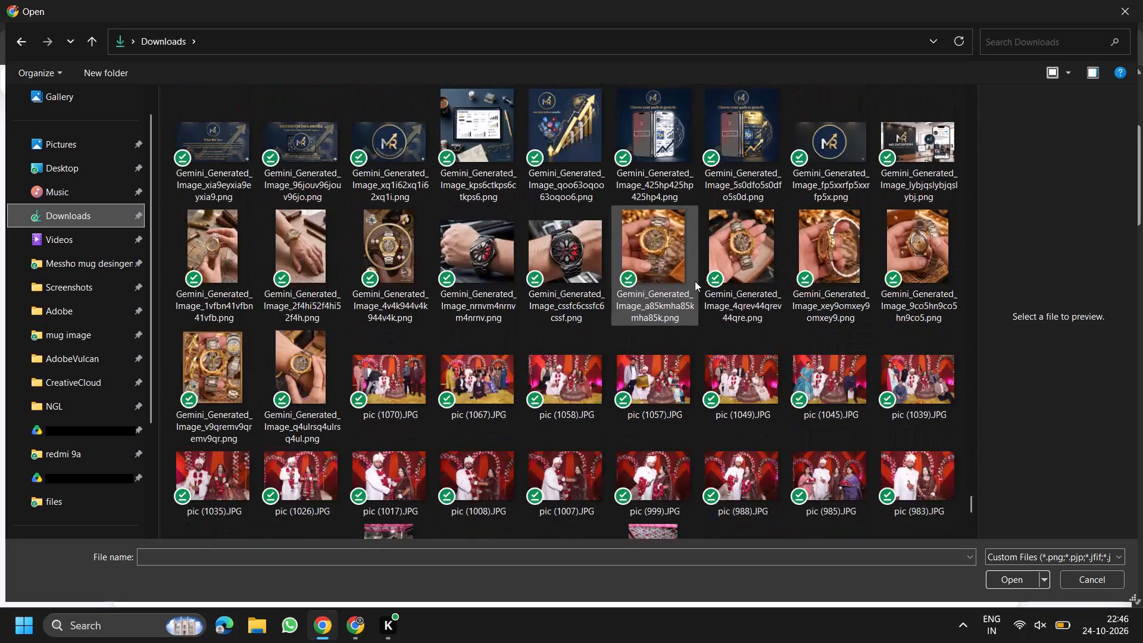
click(866, 264)
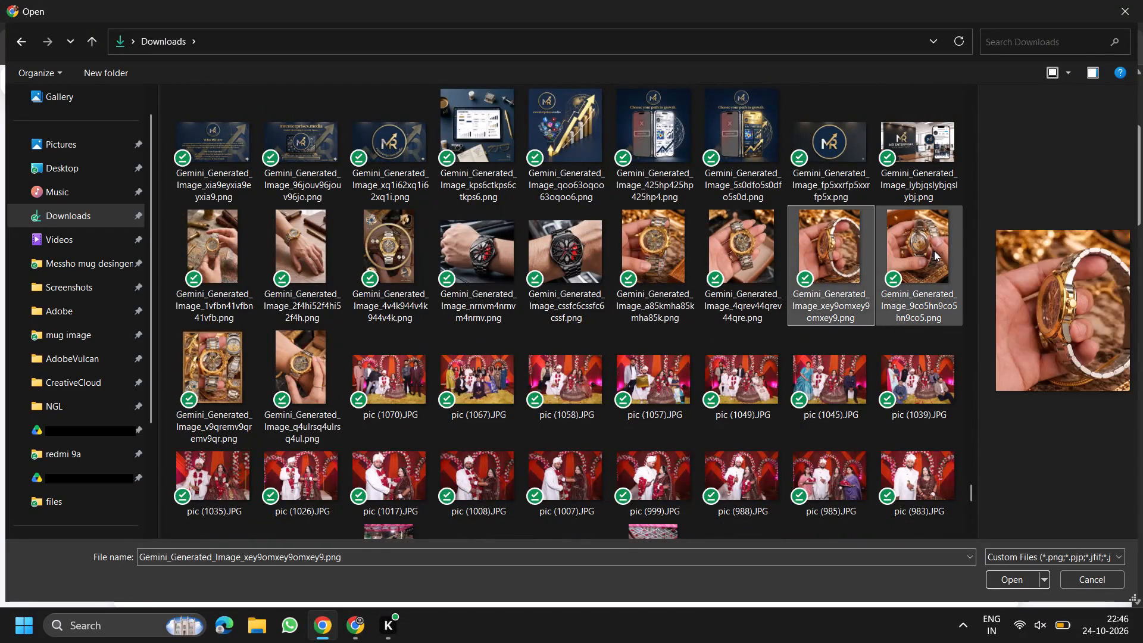
shift+click(934, 251)
click(1021, 579)
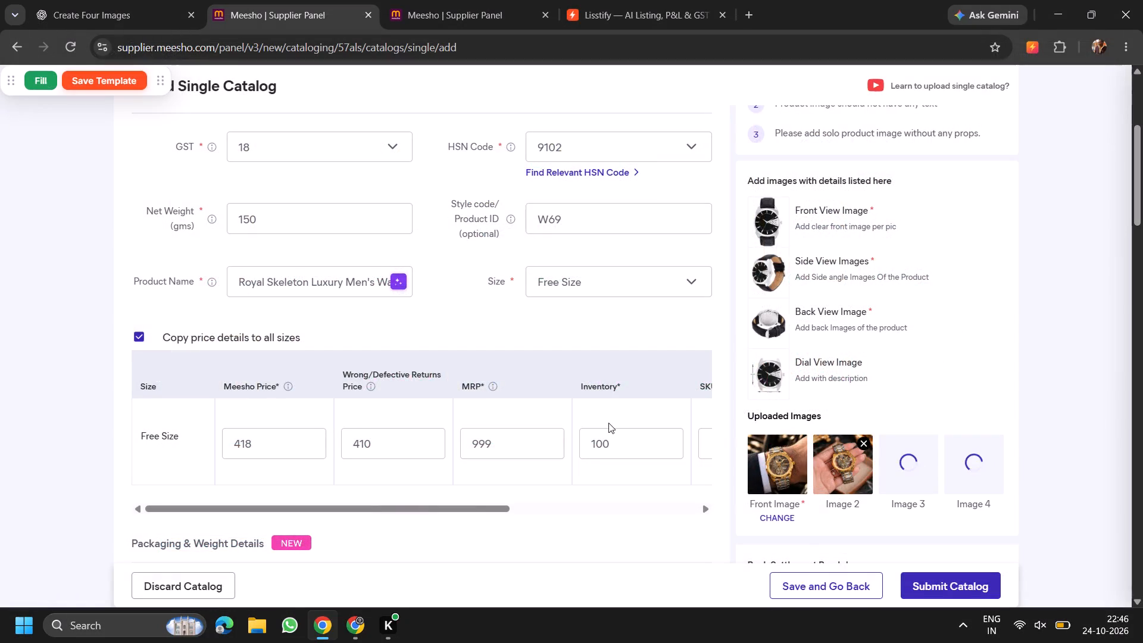
Fill the packaging details with Box Packaging, unit cm, length 10.5, breadth 1.5, height 1.5 and weight 150 grams.
scroll(608, 423, down, 3)
click(318, 256)
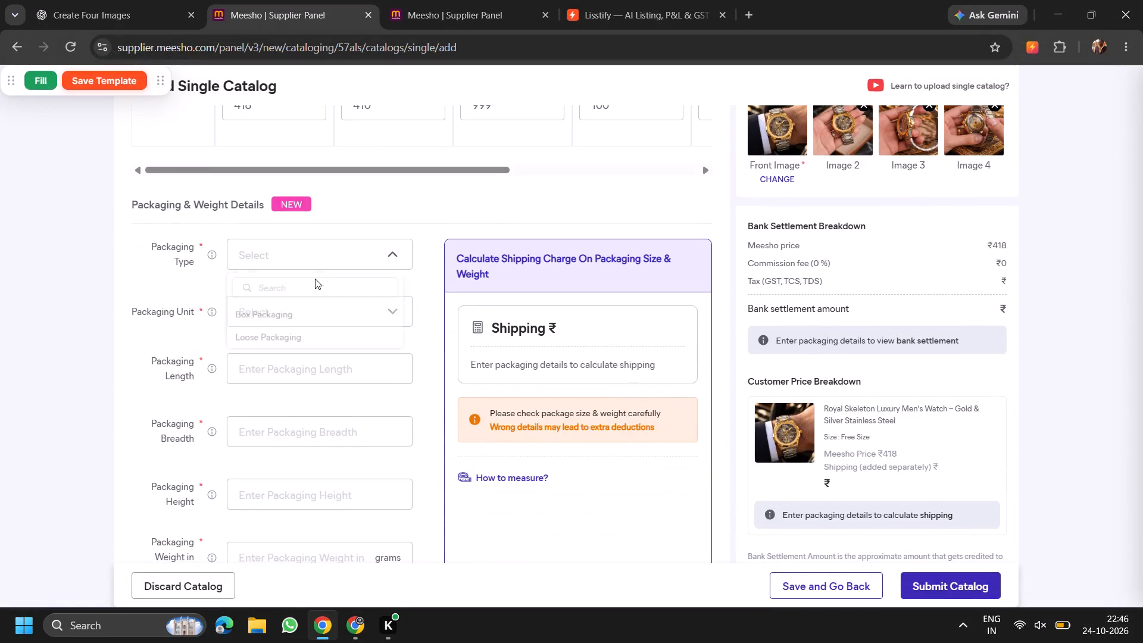
click(307, 316)
click(343, 305)
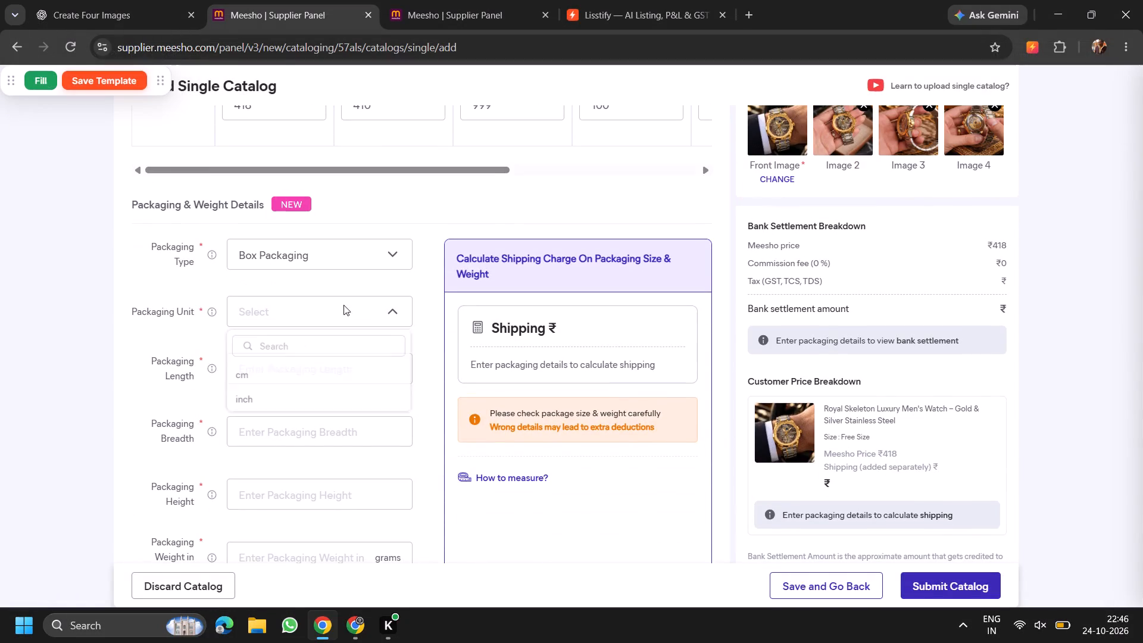
click(311, 373)
click(311, 373)
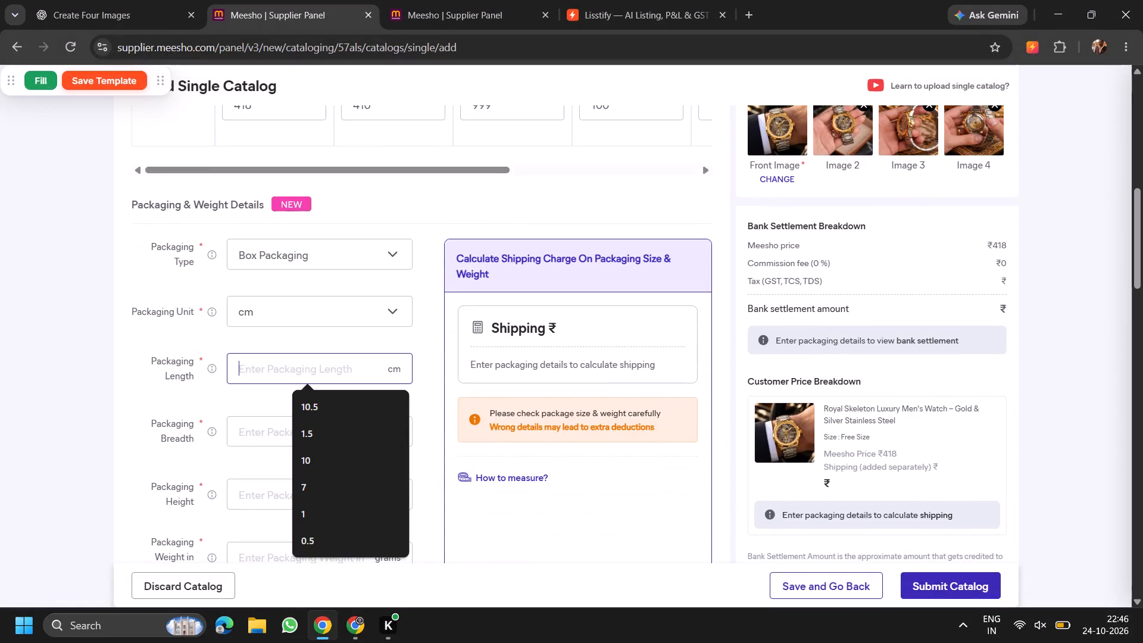
click(309, 406)
click(288, 423)
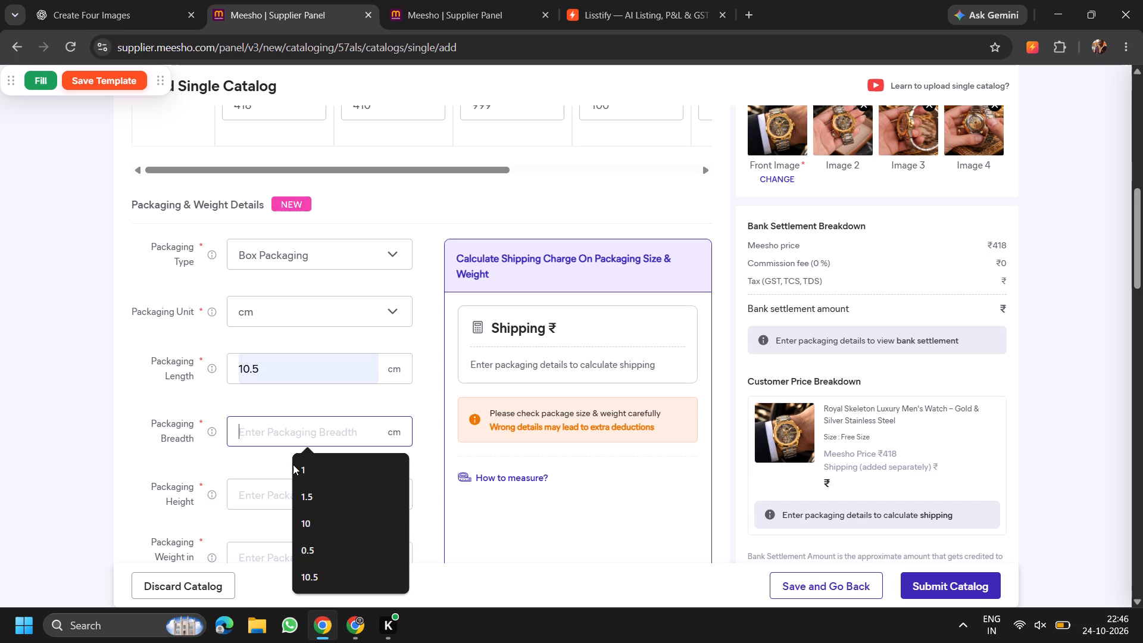
click(316, 493)
click(298, 492)
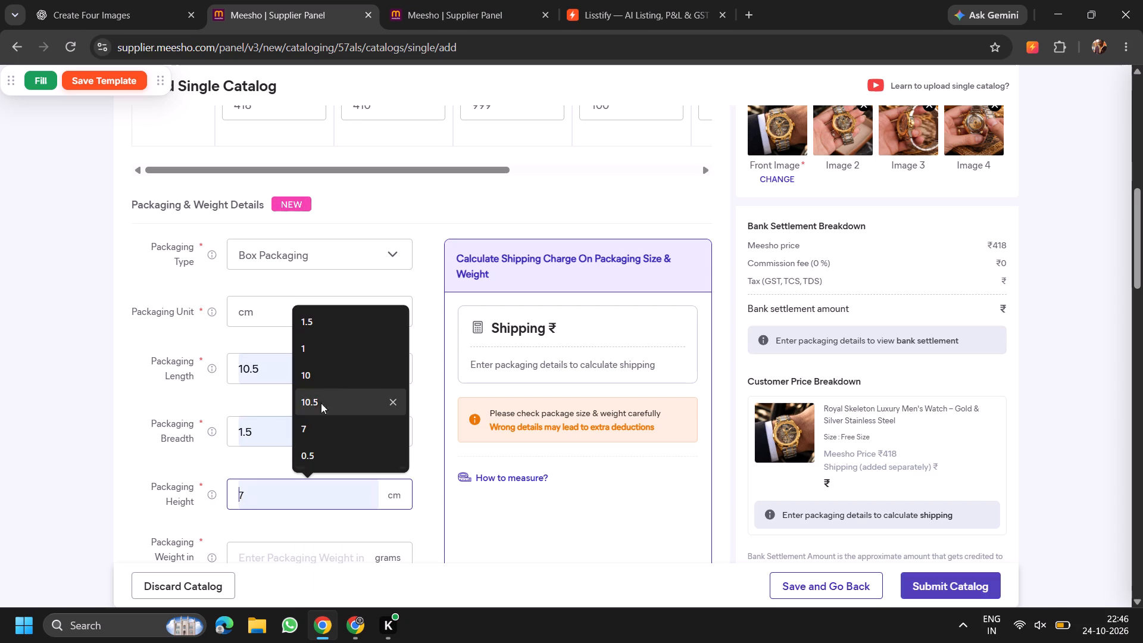
click(349, 311)
scroll(505, 416, down, 2)
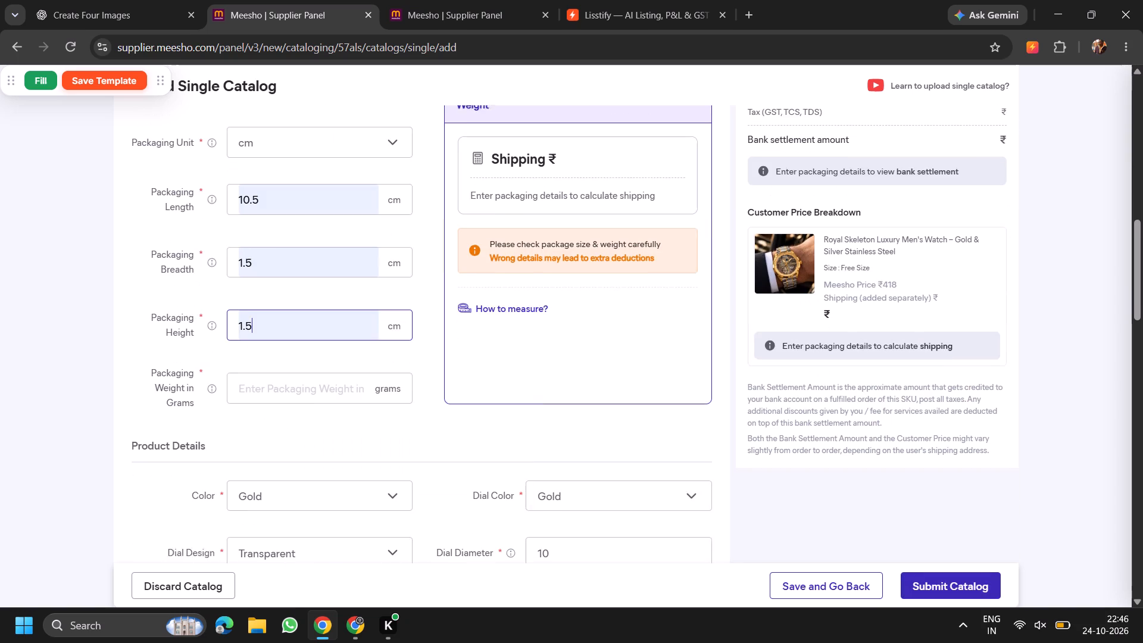
click(326, 376)
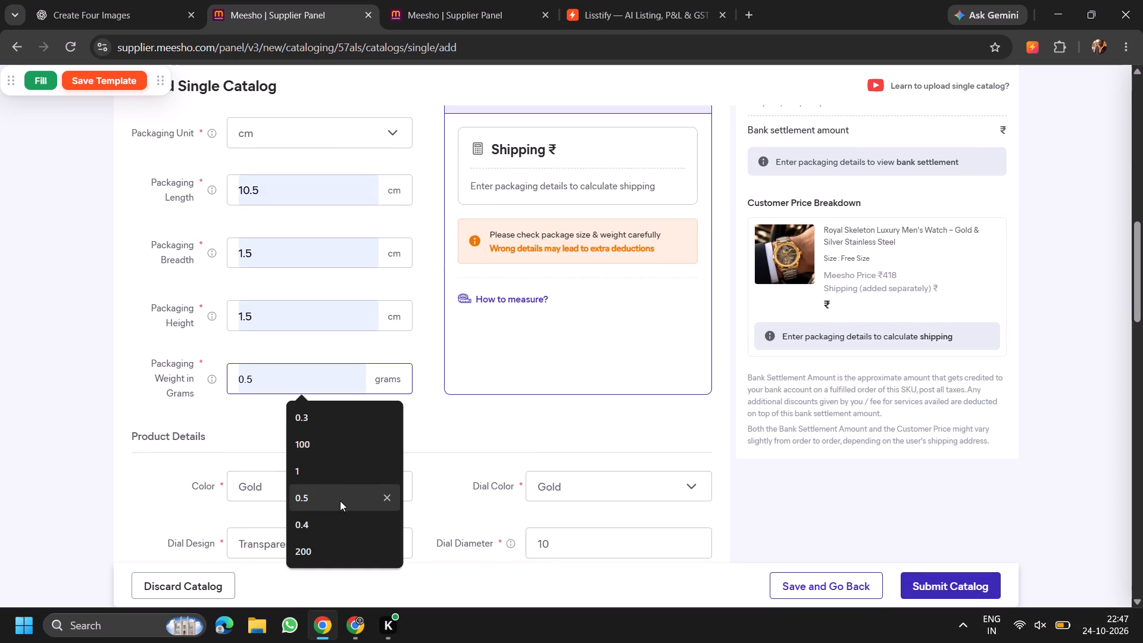
text(150)
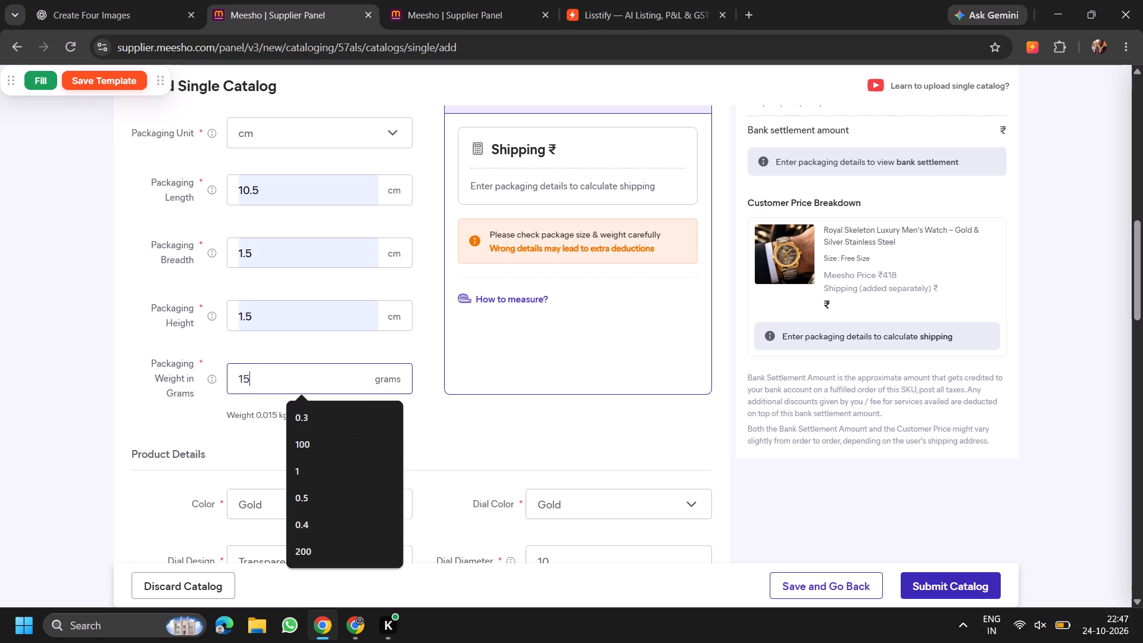
Submit the W69 gold watch catalog for quality check and proceed with the submission.
click(1012, 410)
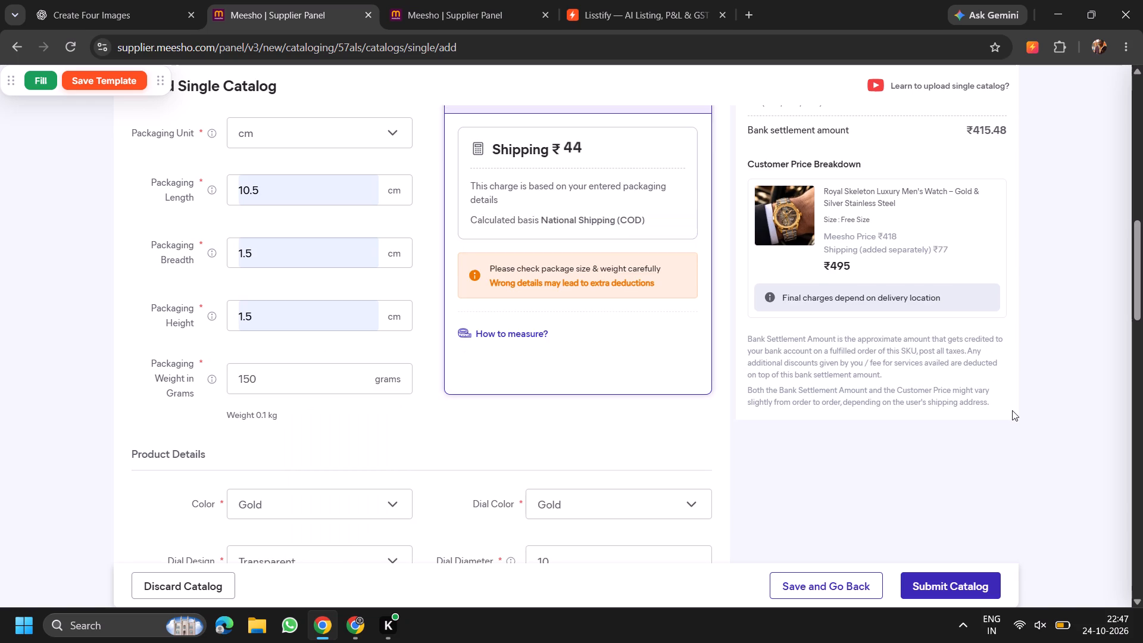
scroll(1012, 410, up, 2)
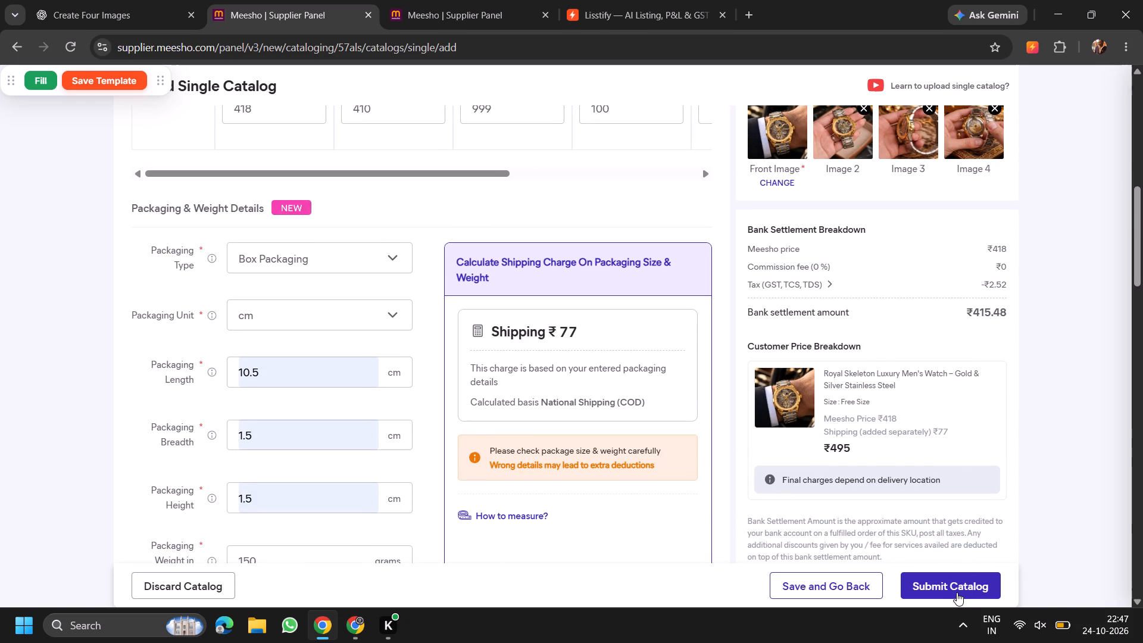
click(957, 592)
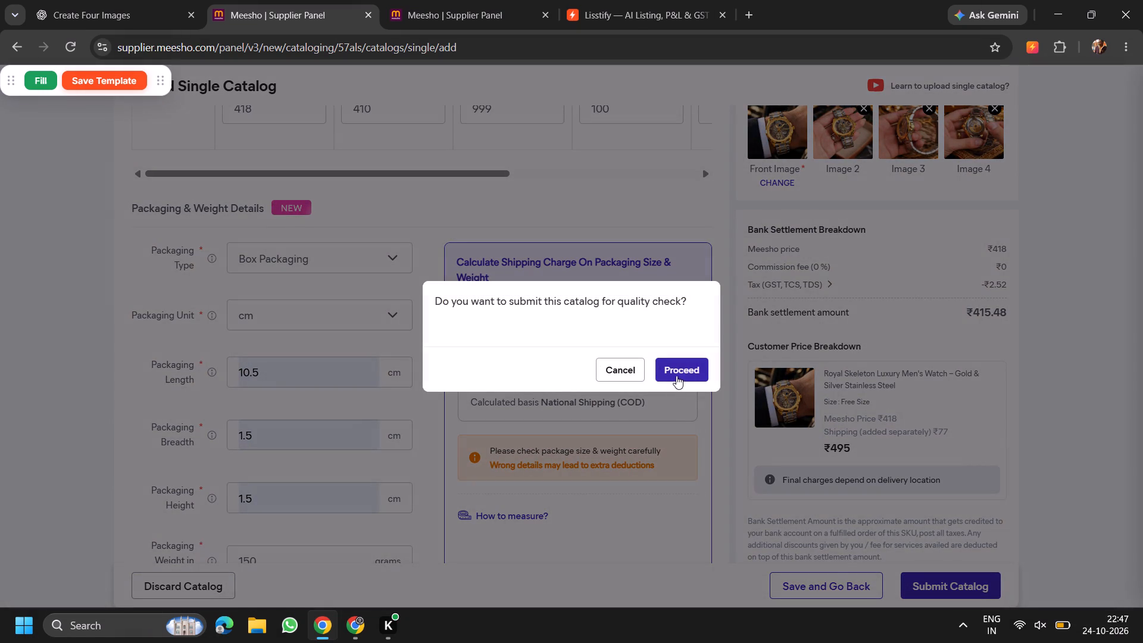
click(677, 375)
In the other Gyandeep supplier panel tab, go to the single catalog uploads and start a new single catalog, proceeding to upload.
click(381, 0)
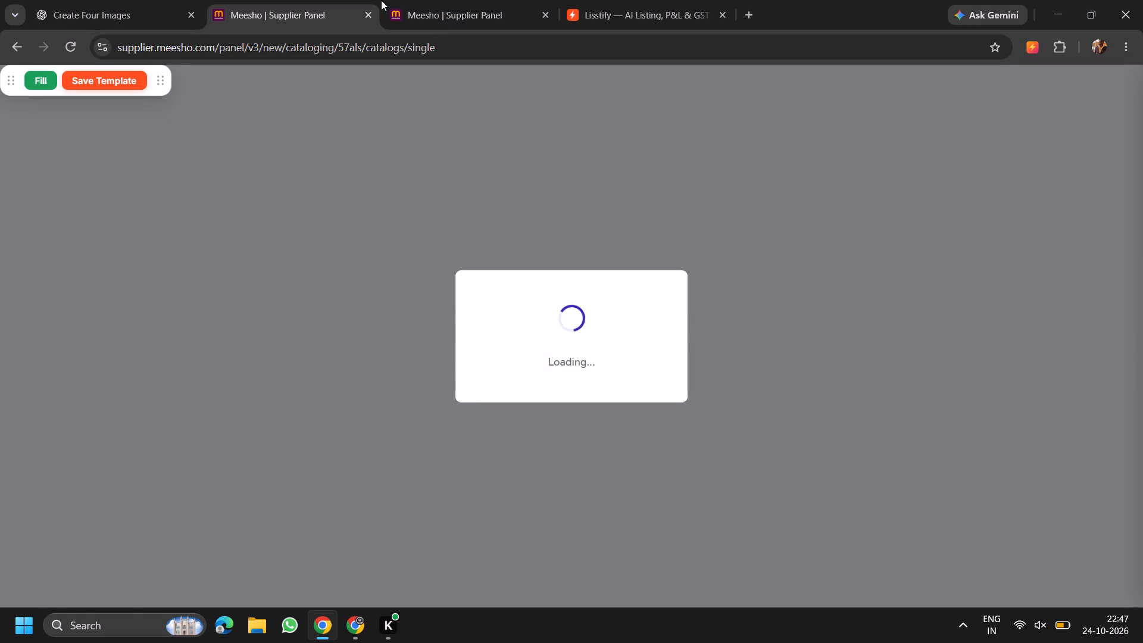
click(411, 1)
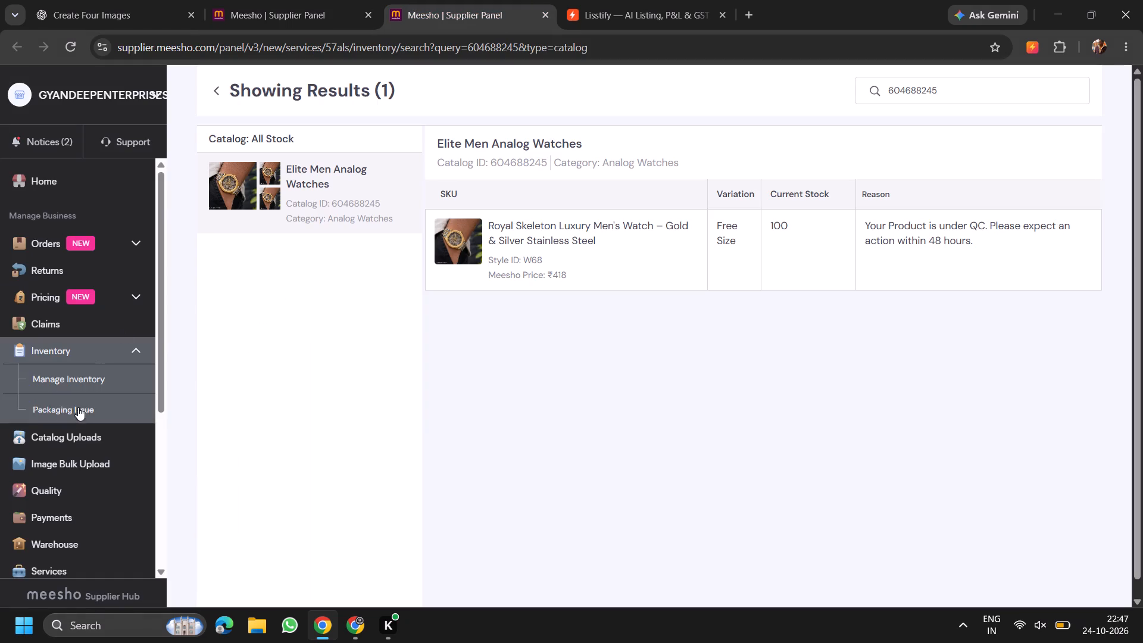
click(73, 424)
scroll(533, 304, down, 1)
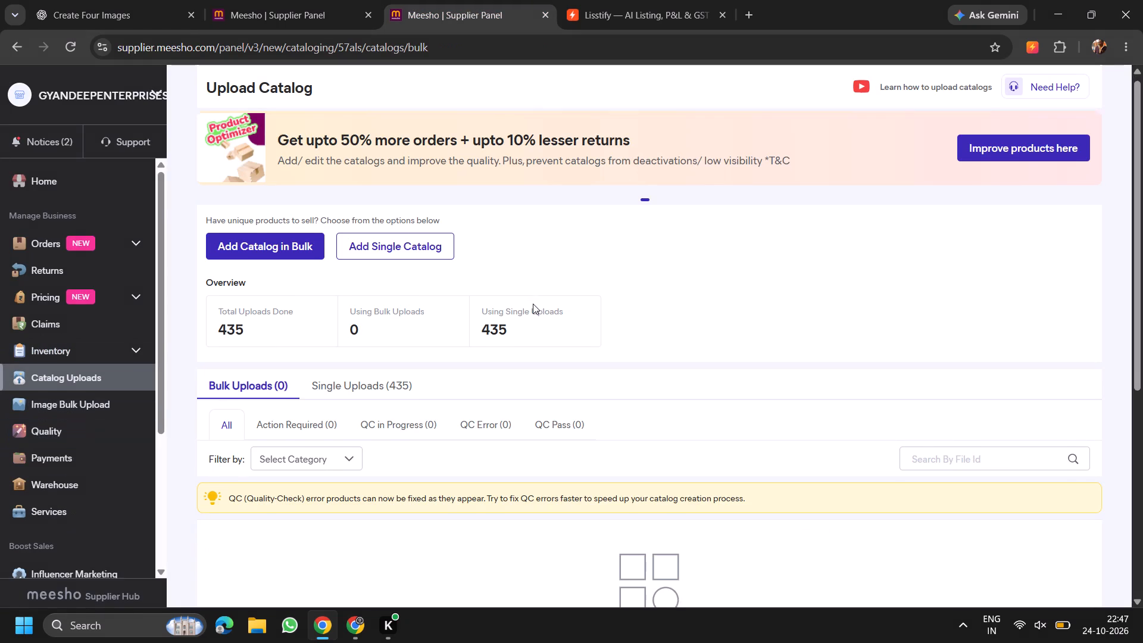
scroll(533, 304, down, 1)
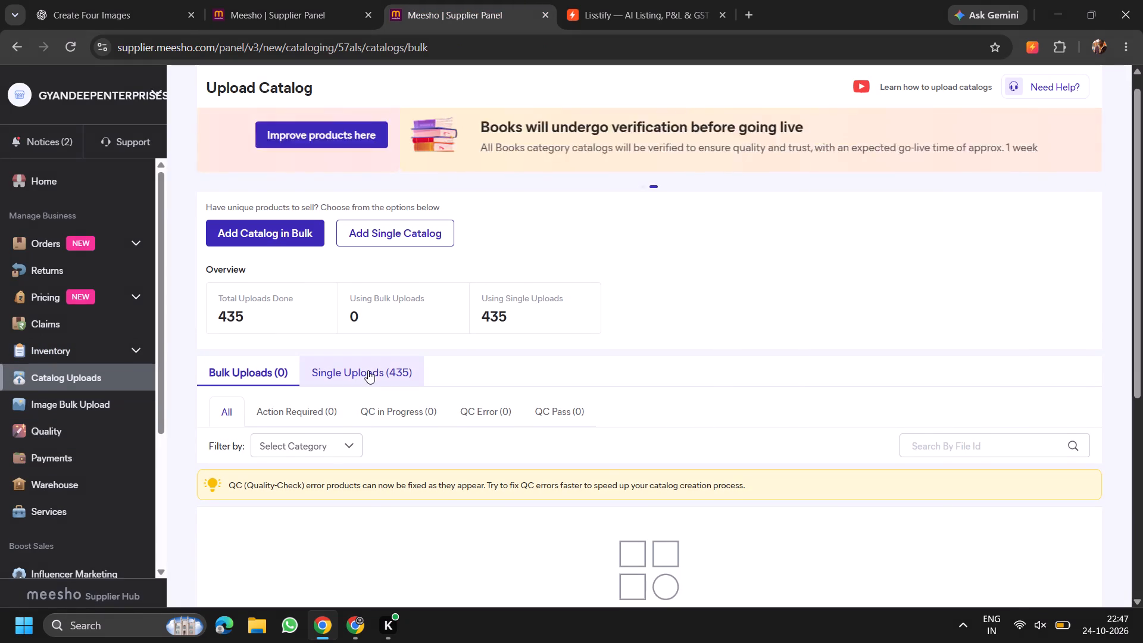
click(368, 370)
scroll(719, 348, down, 1)
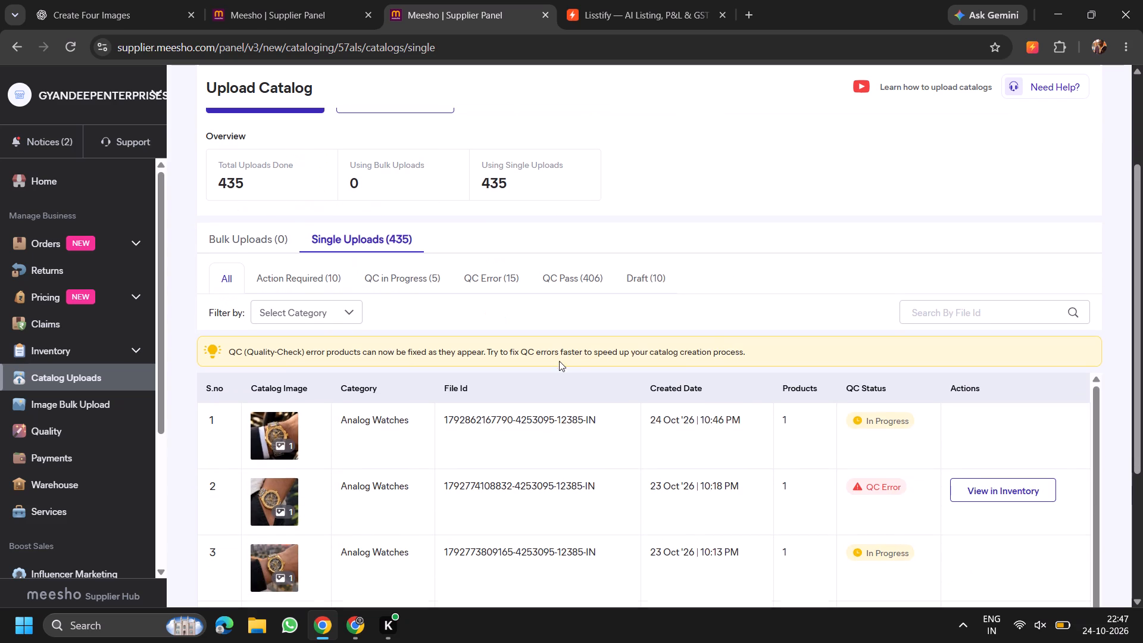
scroll(620, 382, right, 1)
scroll(436, 171, up, 2)
click(416, 243)
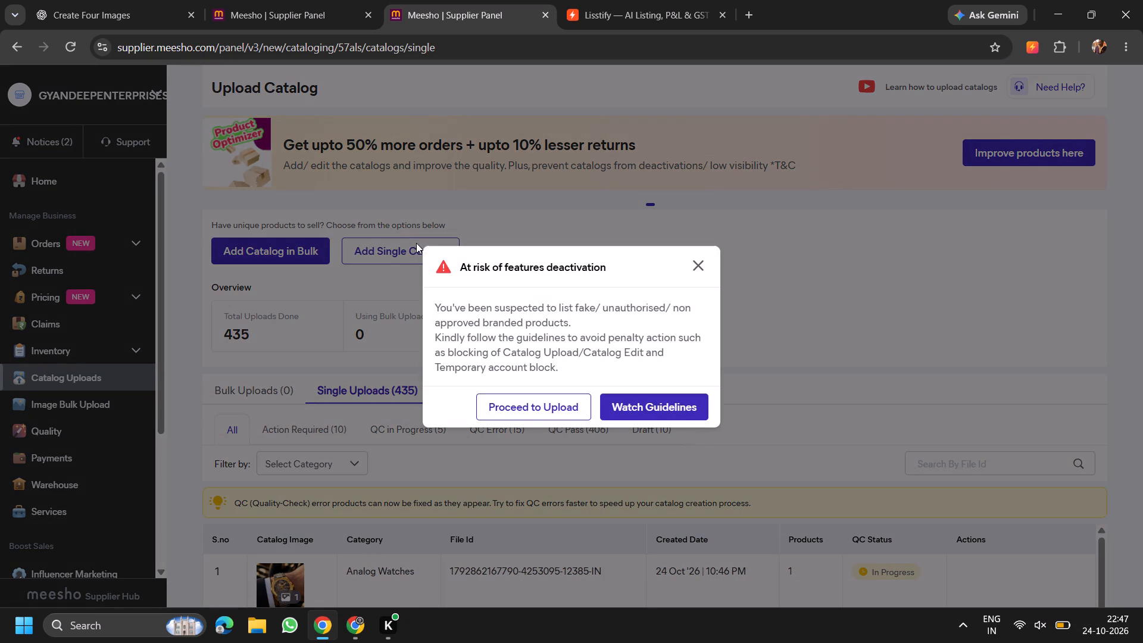
click(536, 402)
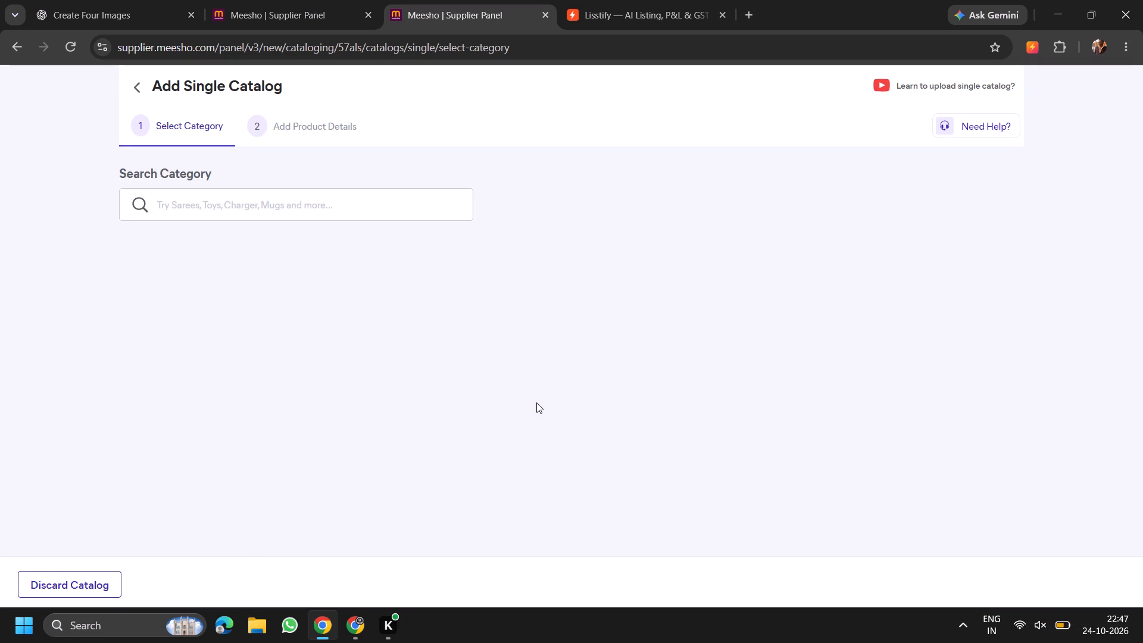
Under Men Fashion / Accessories / Watches / Analog Watches, add "Screenshot 2026-10-24 224207.png" from the Screenshots folder as front image and continue to product details.
click(383, 325)
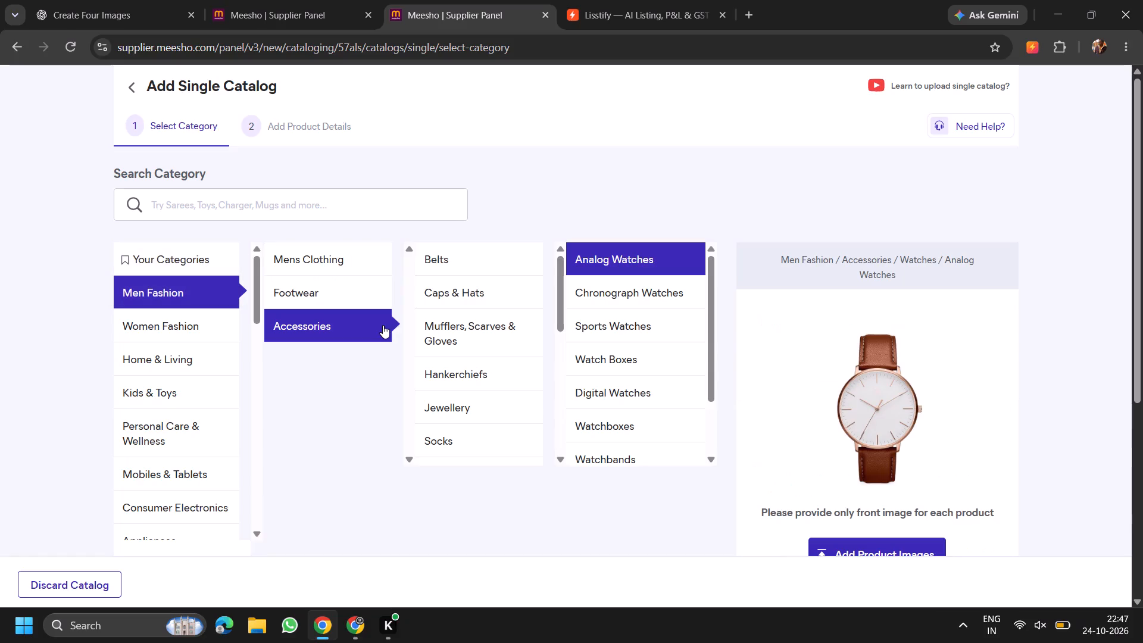
click(879, 553)
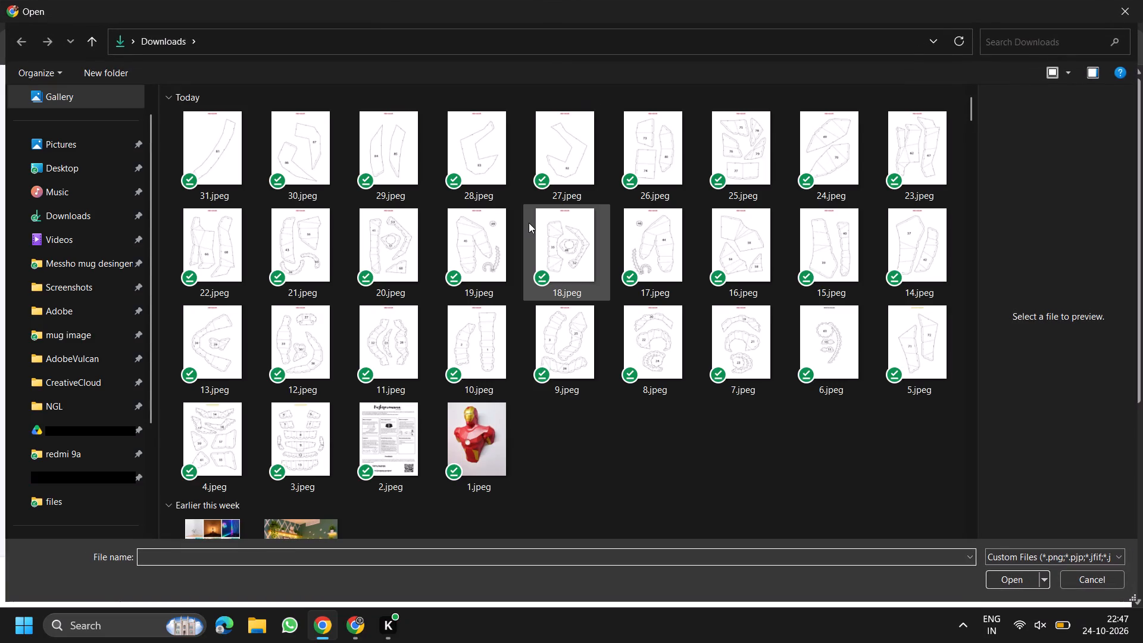
click(70, 295)
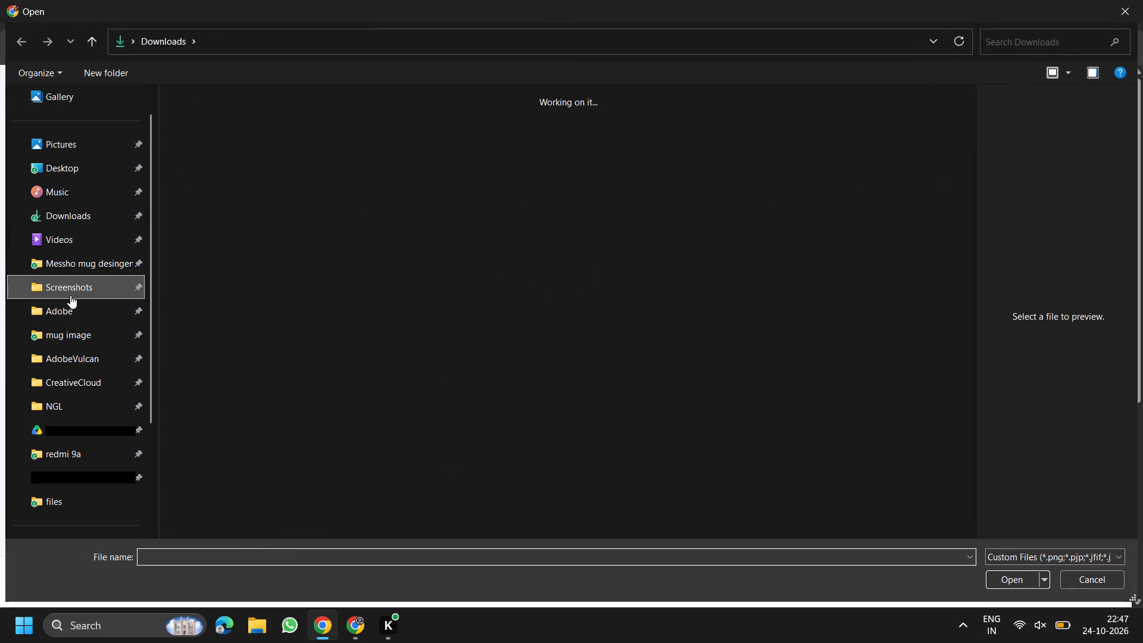
scroll(476, 341, down, 20)
scroll(476, 341, down, 20)
scroll(476, 341, down, 20)
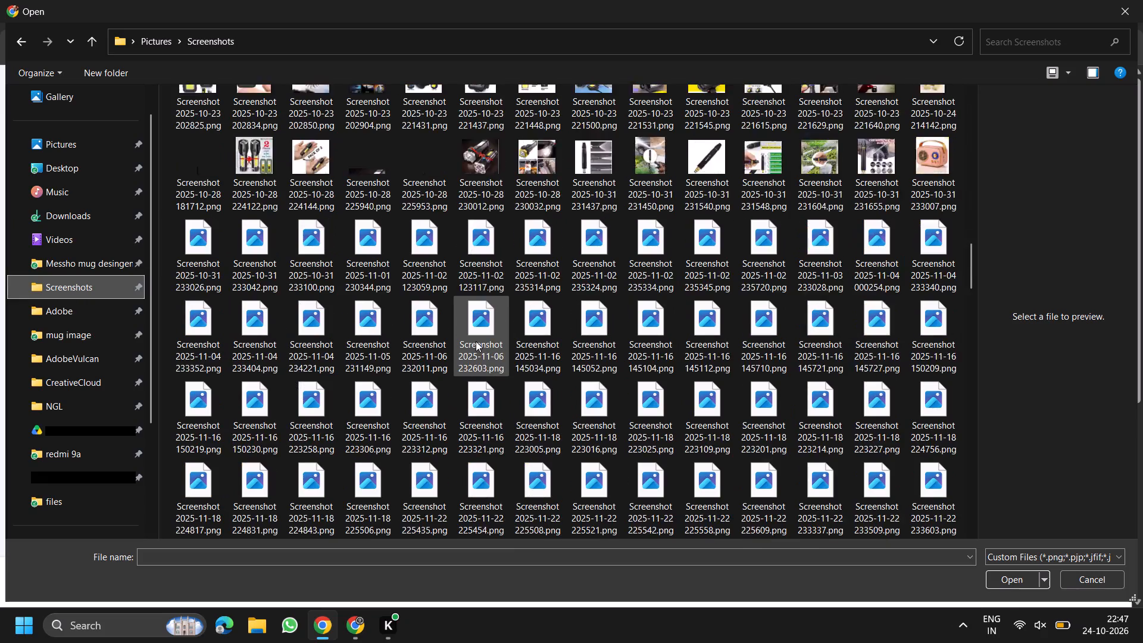
scroll(476, 341, down, 18)
scroll(476, 341, down, 20)
scroll(476, 341, down, 20)
scroll(476, 341, down, 20)
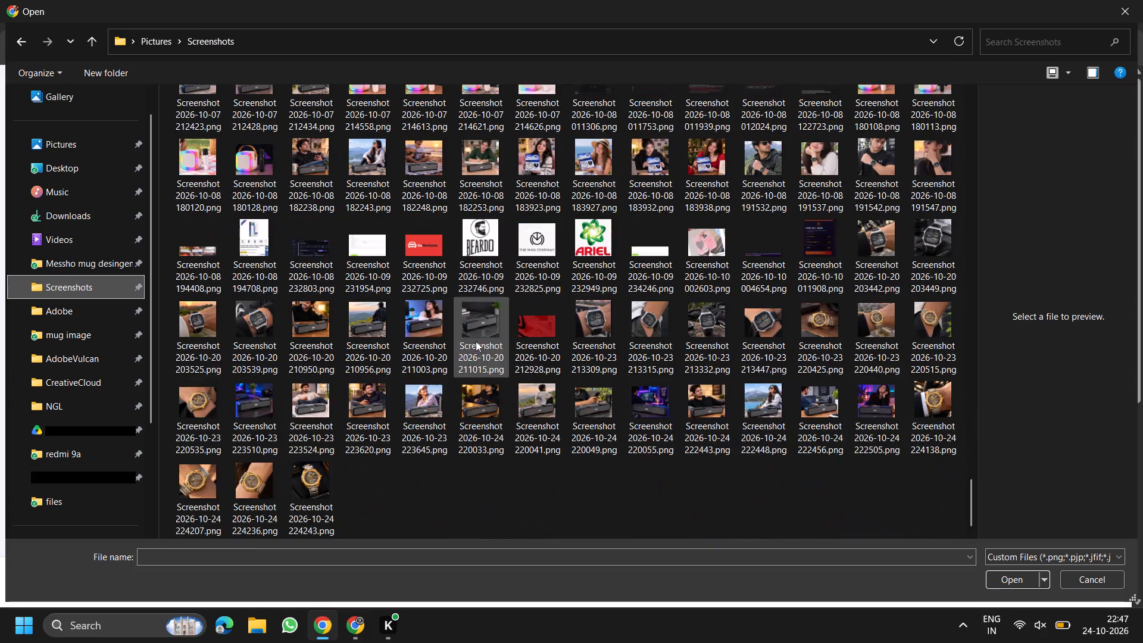
scroll(476, 341, down, 7)
double_click(218, 485)
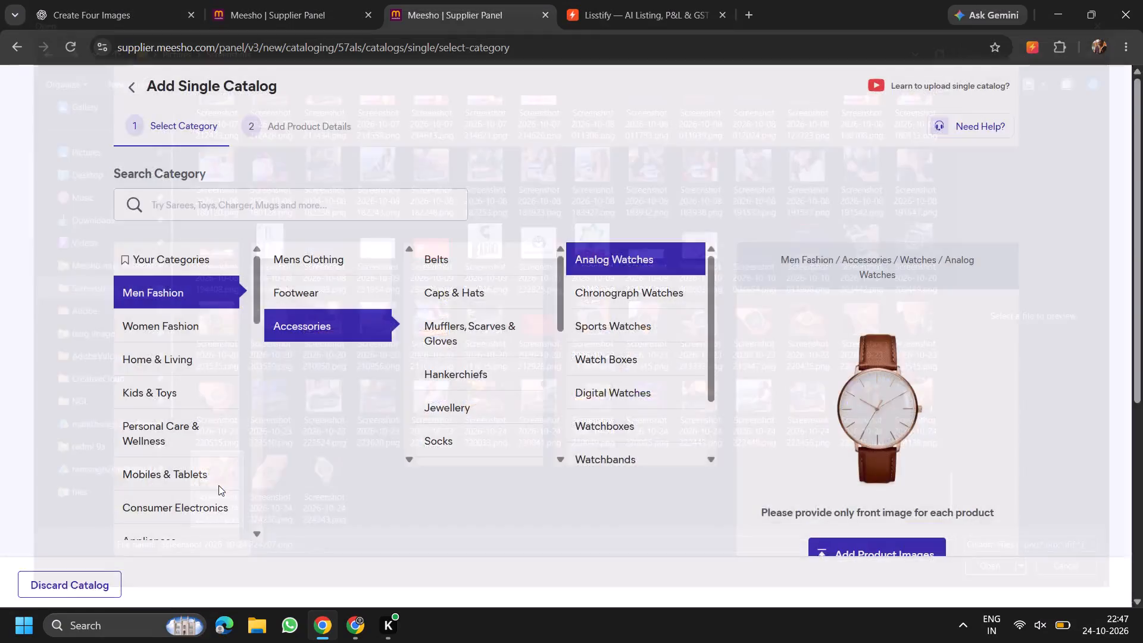
click(816, 530)
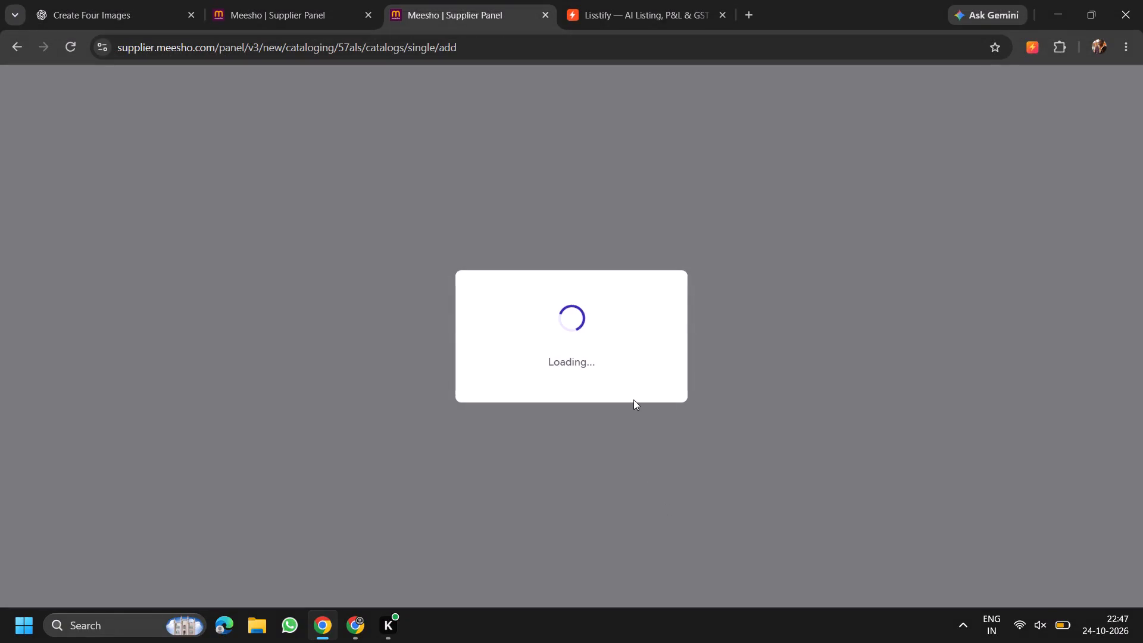
Fill the product details form with the Lisstify template "Gyandeep gold watch".
click(47, 84)
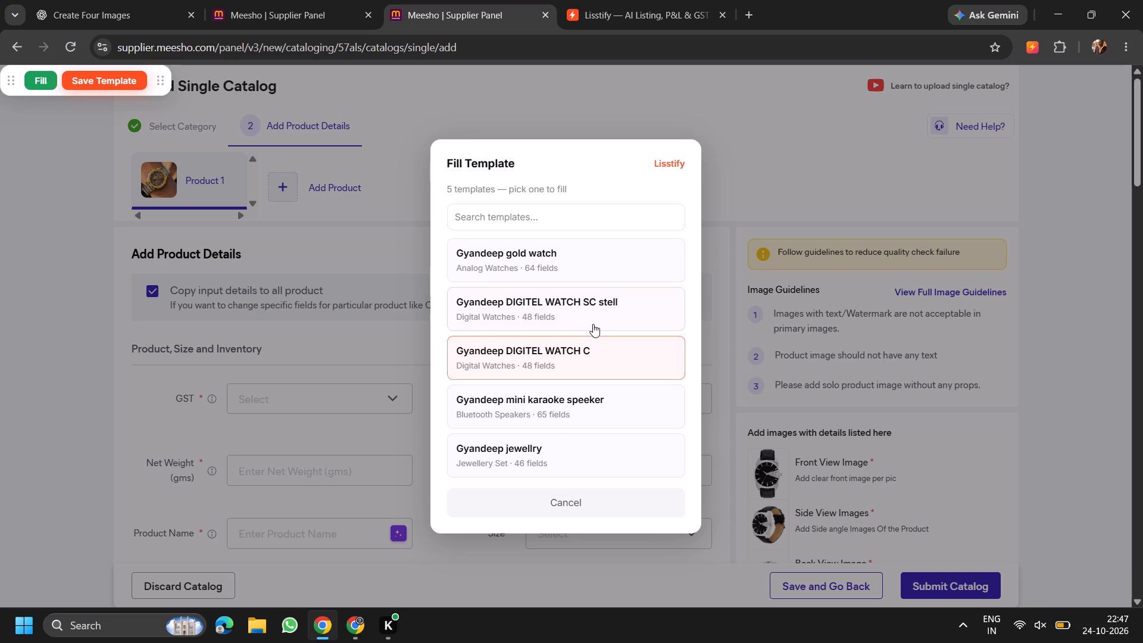
click(614, 245)
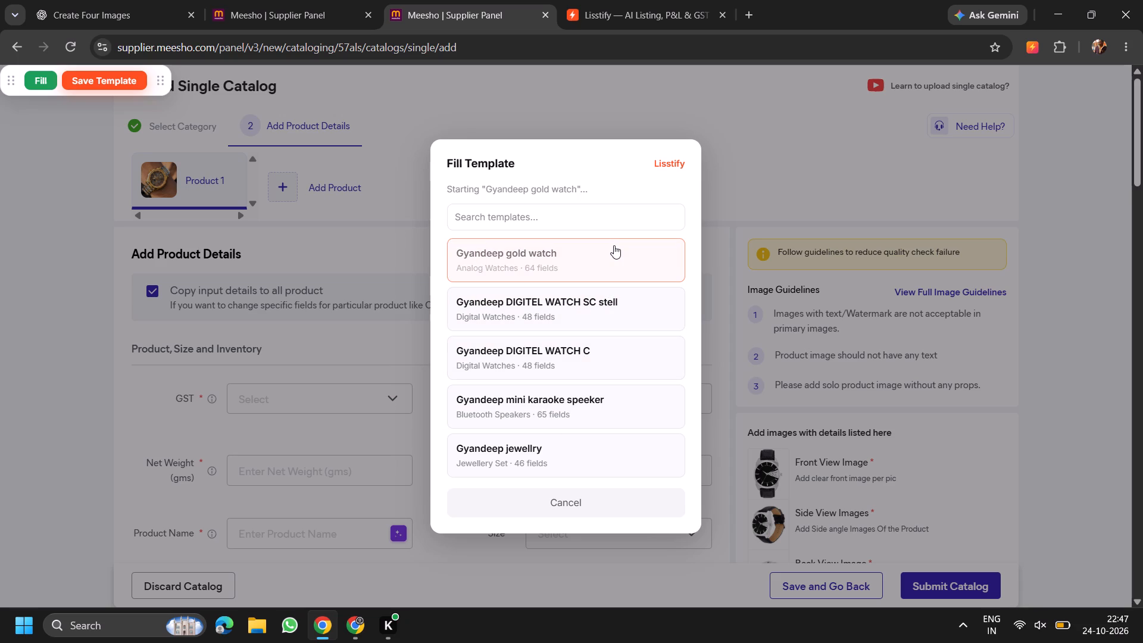
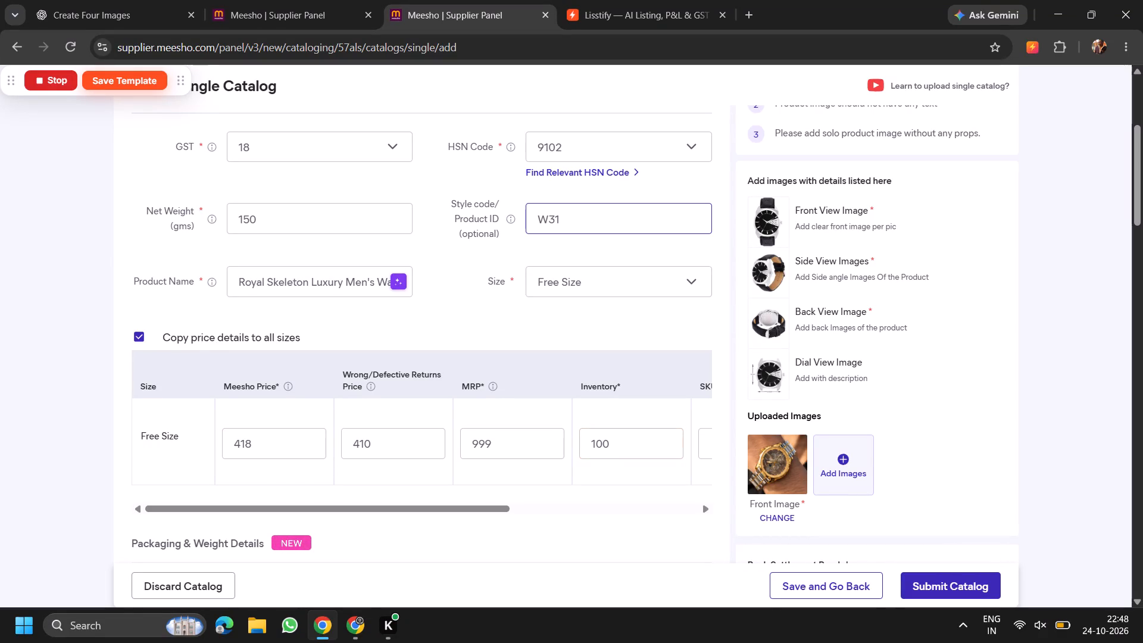
Set the style code / product ID of the new gold watch catalog to W70.
click(577, 226)
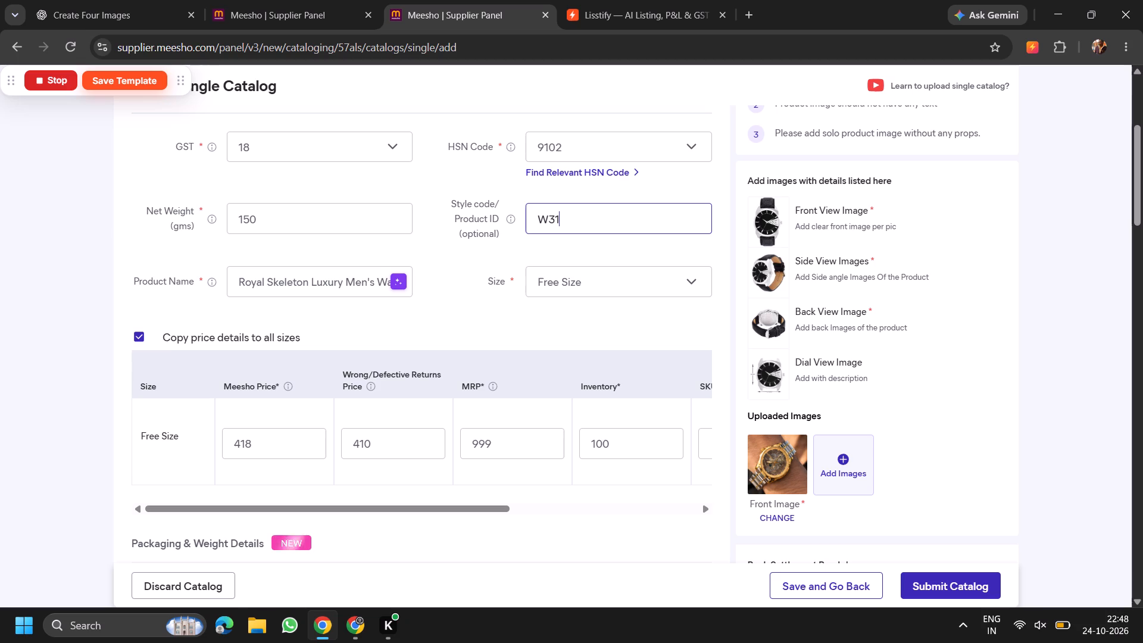
key(BackSpace)
key(BackSpace)
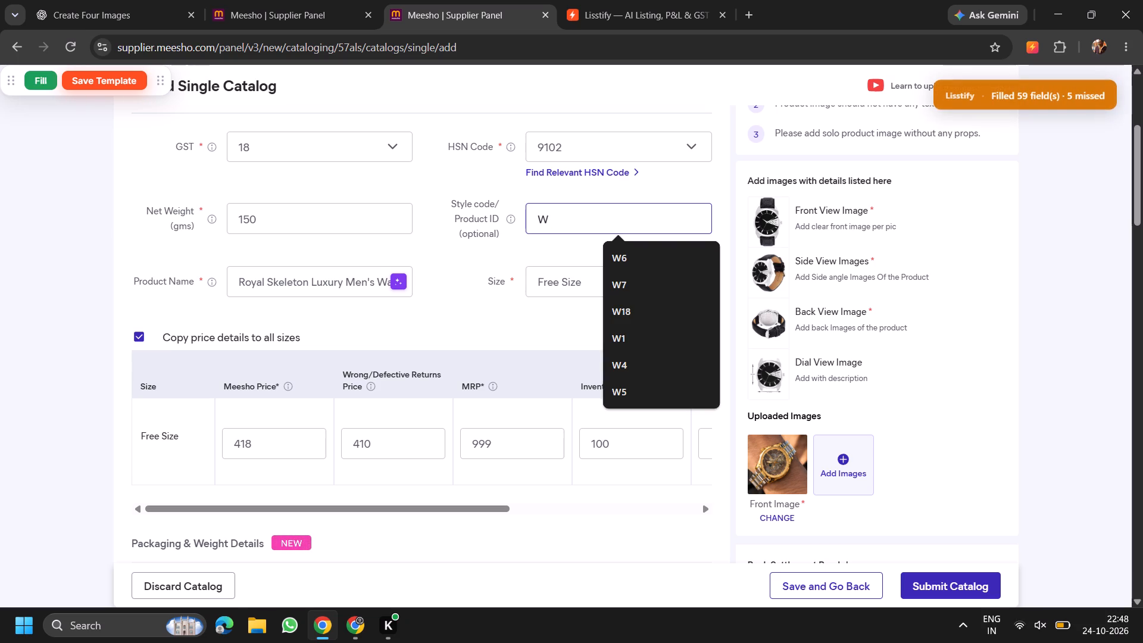
key(6)
key(BackSpace)
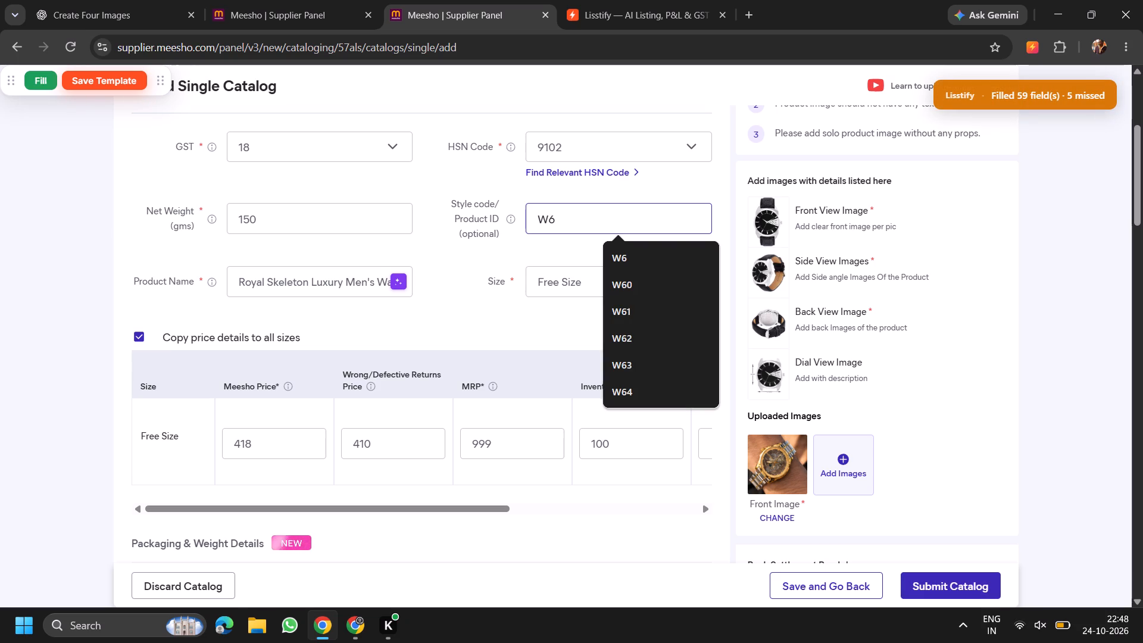
text(70)
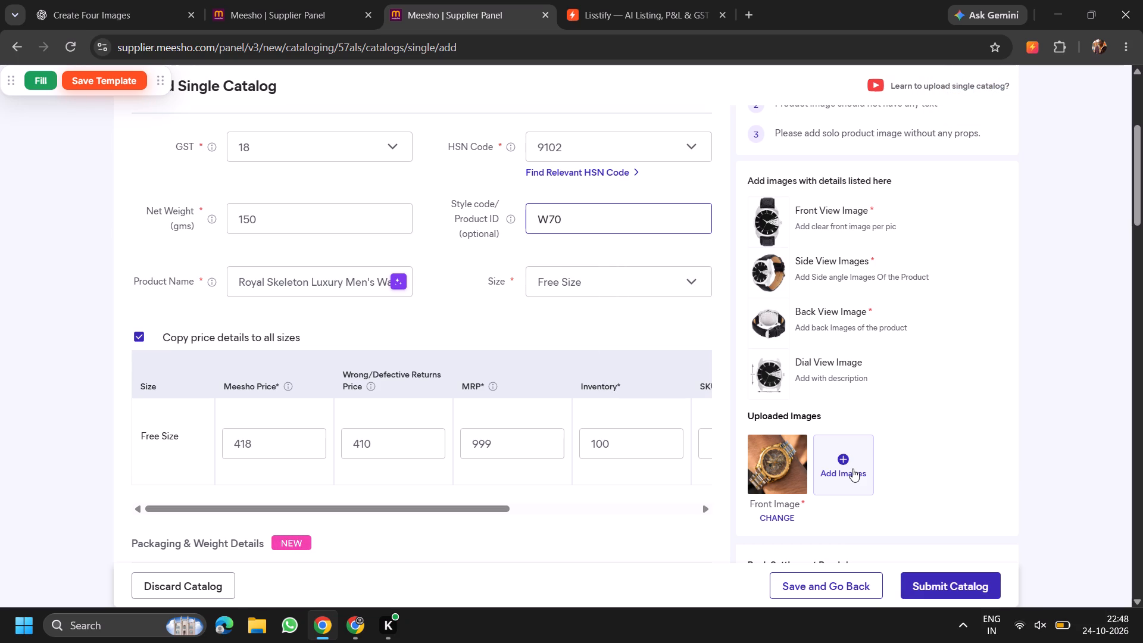
Add three gold watch images from Downloads: Gemini_Generated_Image_4qrev44qrev44qre.png, Gemini_Generated_Image_xey9omxey9omxey9.png and Gemini_Generated_Image_9co5hn9co5hn9co5.png.
click(852, 469)
scroll(664, 266, down, 11)
scroll(664, 266, down, 20)
scroll(664, 266, down, 20)
scroll(664, 266, down, 20)
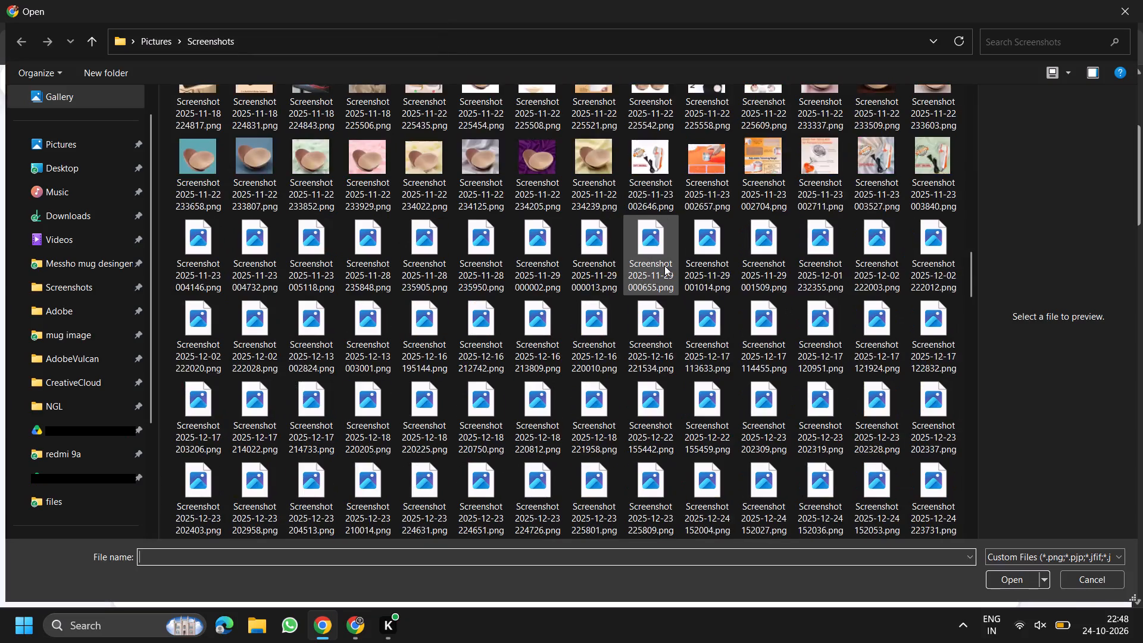
scroll(664, 266, down, 20)
scroll(664, 266, down, 20)
scroll(664, 266, down, 20)
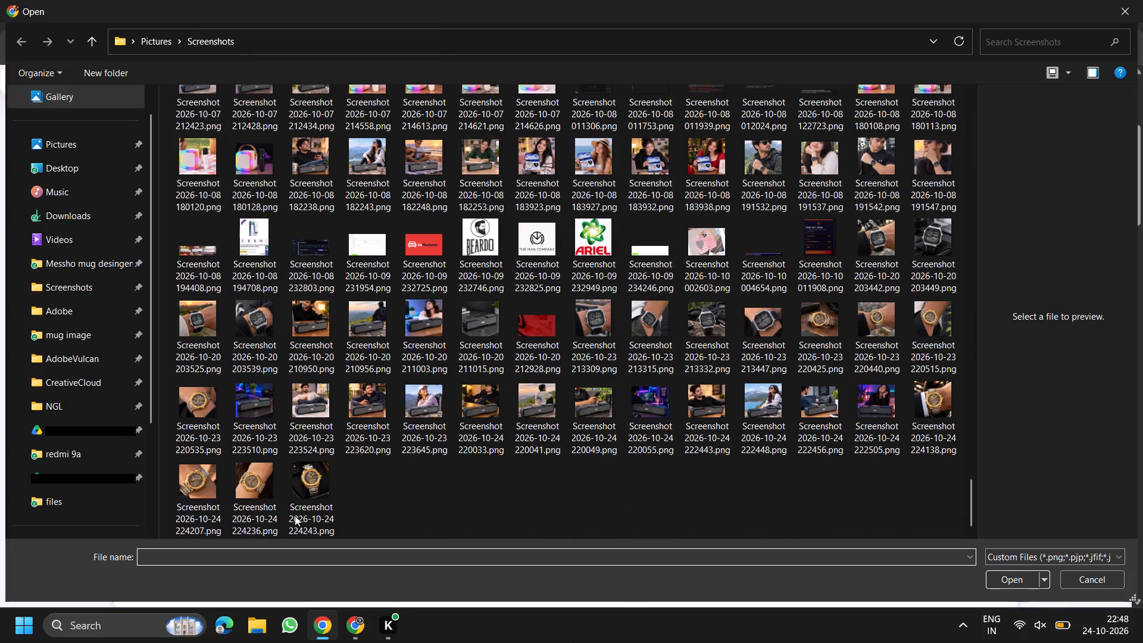
click(108, 217)
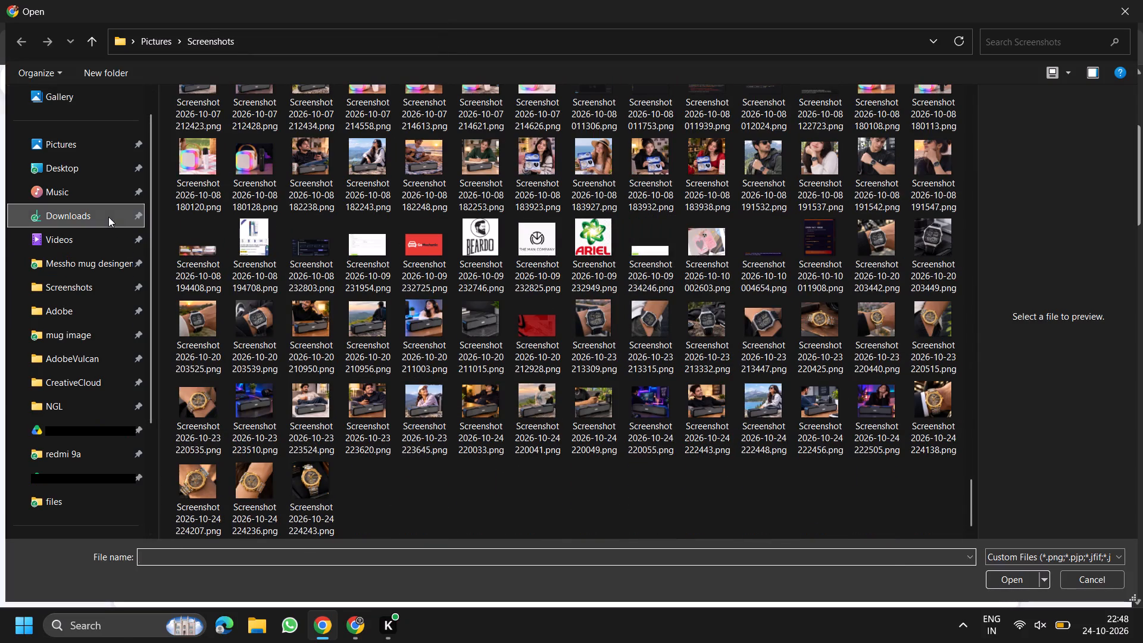
scroll(558, 274, down, 20)
scroll(558, 274, down, 20)
scroll(558, 274, down, 20)
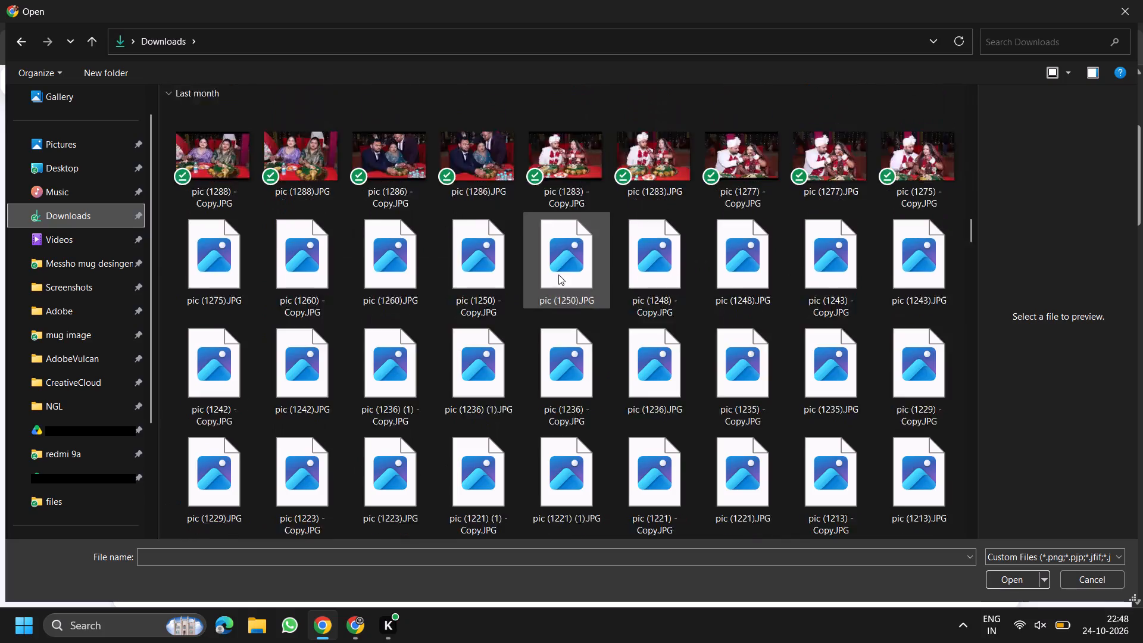
scroll(558, 274, down, 20)
scroll(558, 274, down, 20)
scroll(558, 274, down, 20)
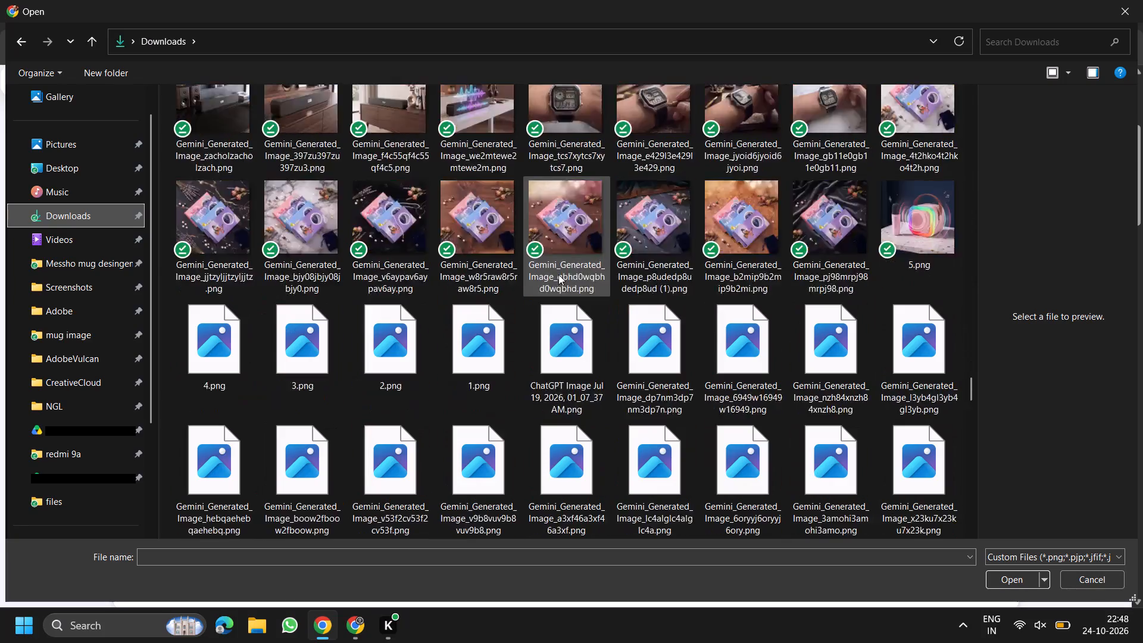
scroll(558, 274, down, 20)
scroll(558, 274, down, 20)
scroll(558, 274, down, 20)
scroll(558, 274, down, 20)
scroll(558, 274, down, 20)
scroll(558, 274, down, 20)
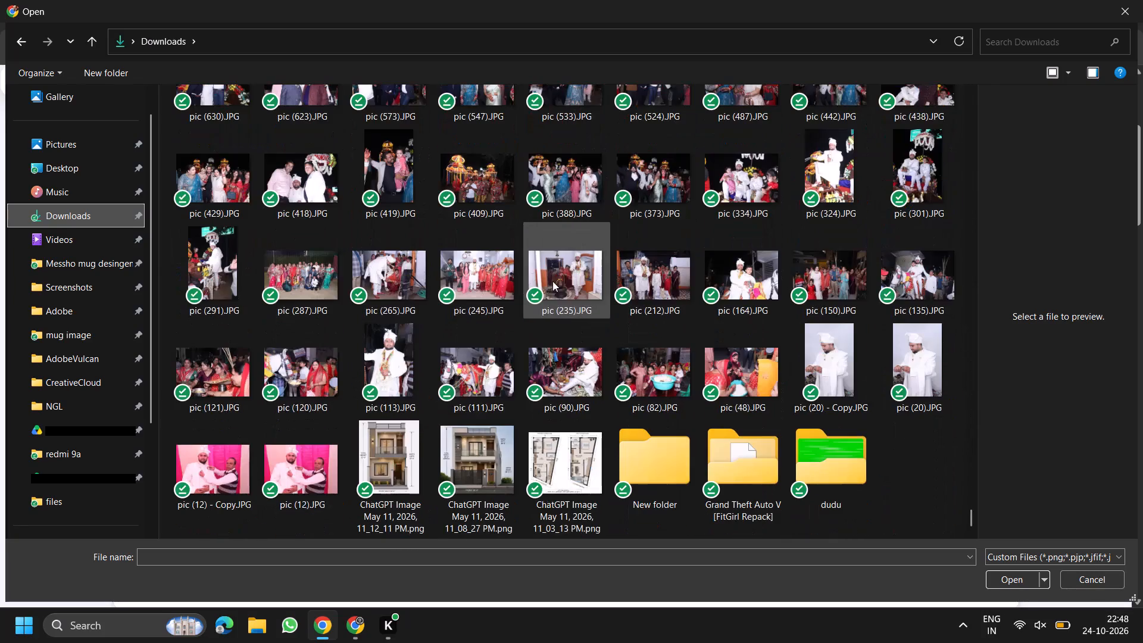
scroll(553, 380, up, 2)
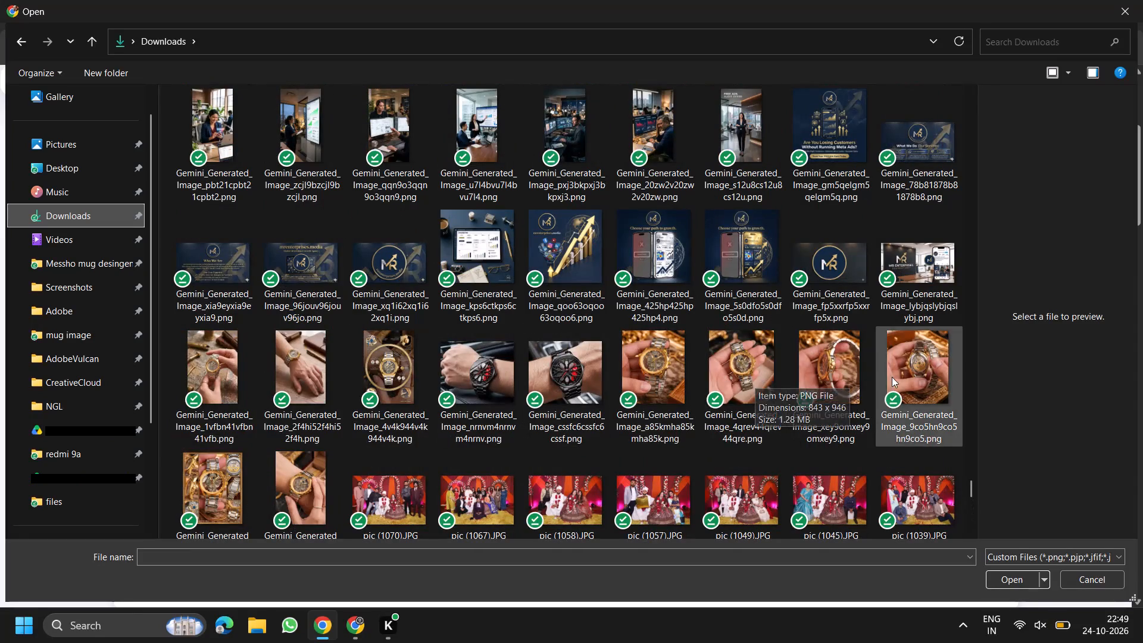
click(758, 383)
shift+click(906, 377)
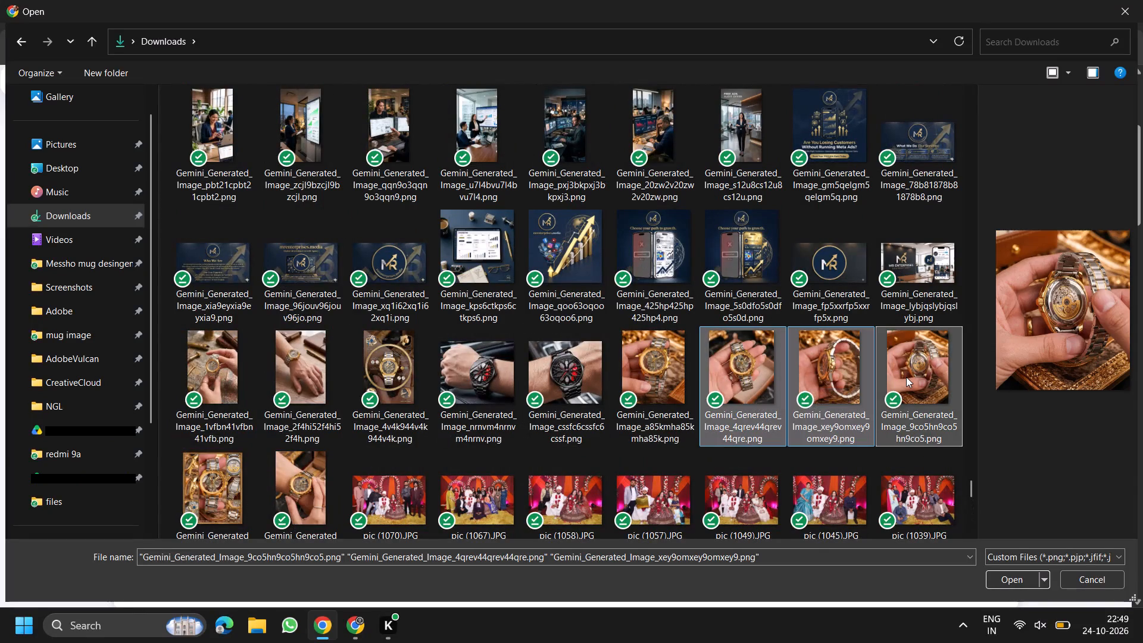
click(1025, 586)
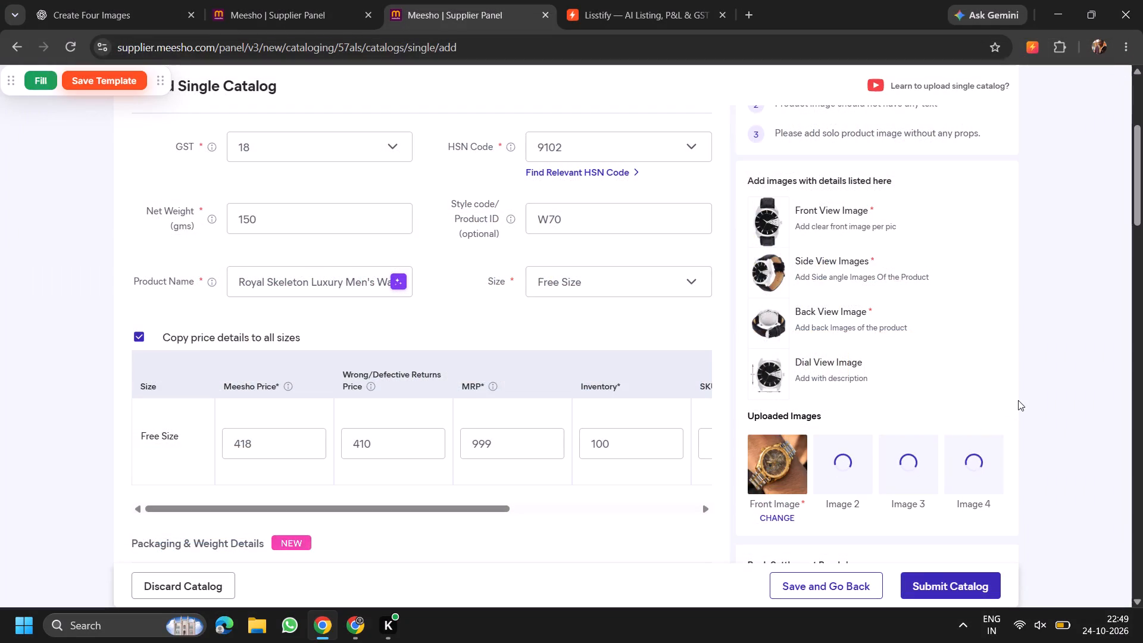
Fill in the packaging details: Box Packaging, unit cm, length 10.5, breadth 1.5, height 1.5 and weight 150 grams.
scroll(1018, 400, down, 2)
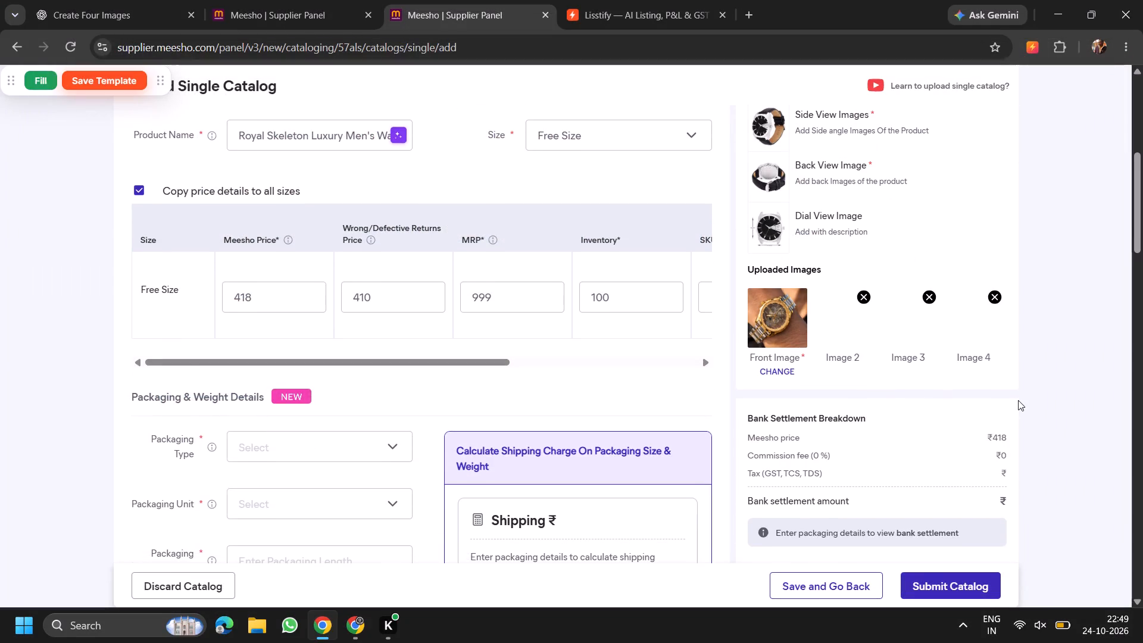
click(285, 444)
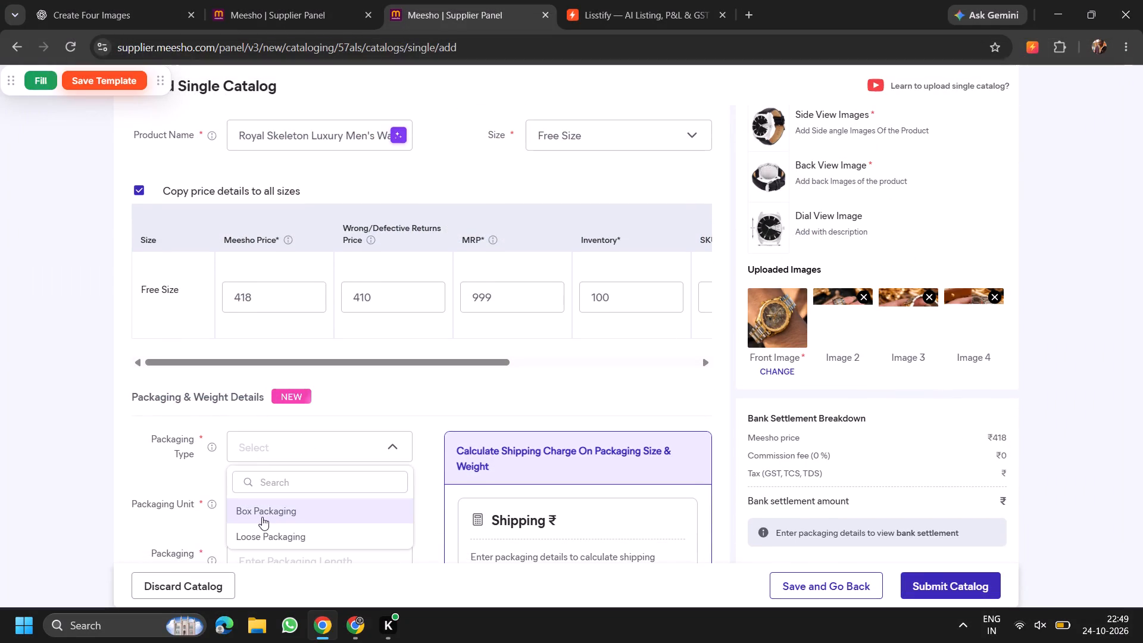
click(262, 517)
scroll(573, 283, down, 3)
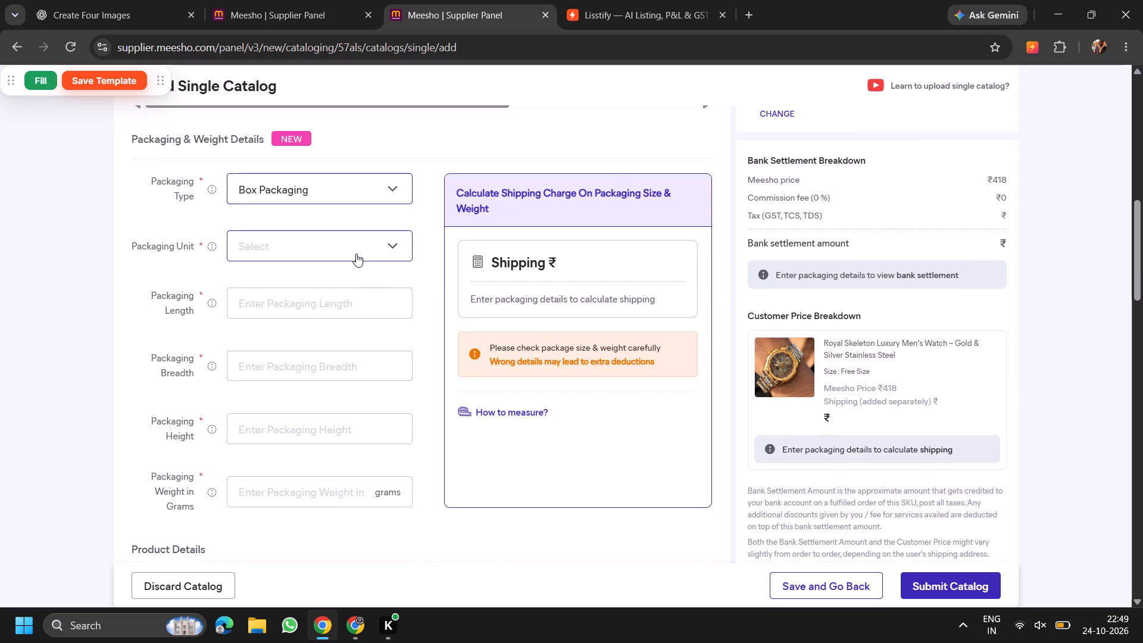
click(358, 249)
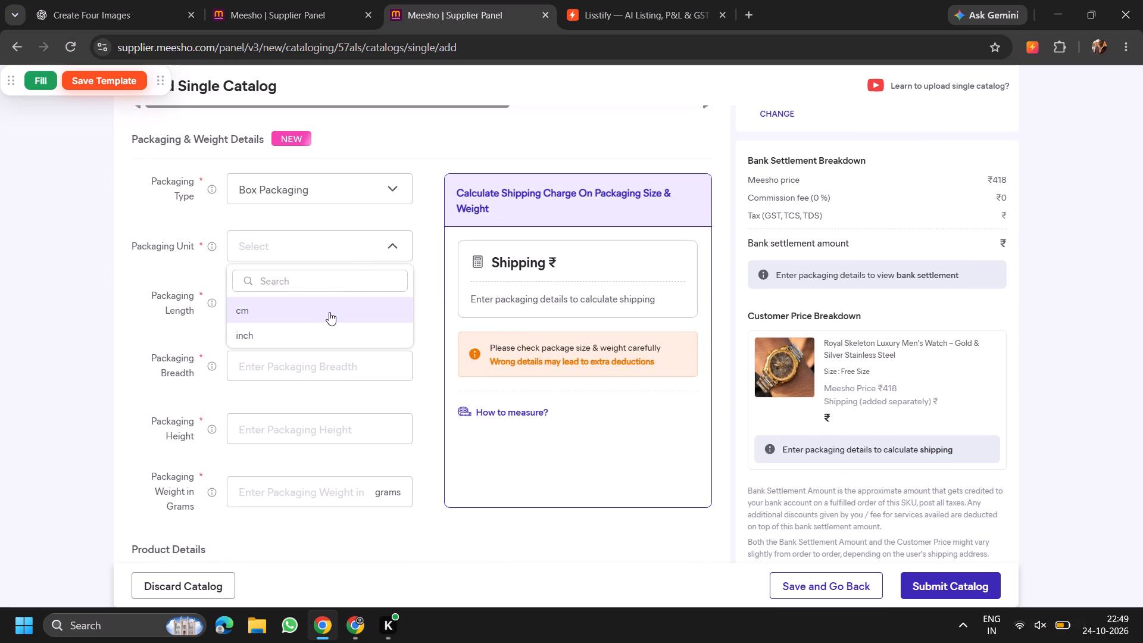
click(329, 312)
click(345, 304)
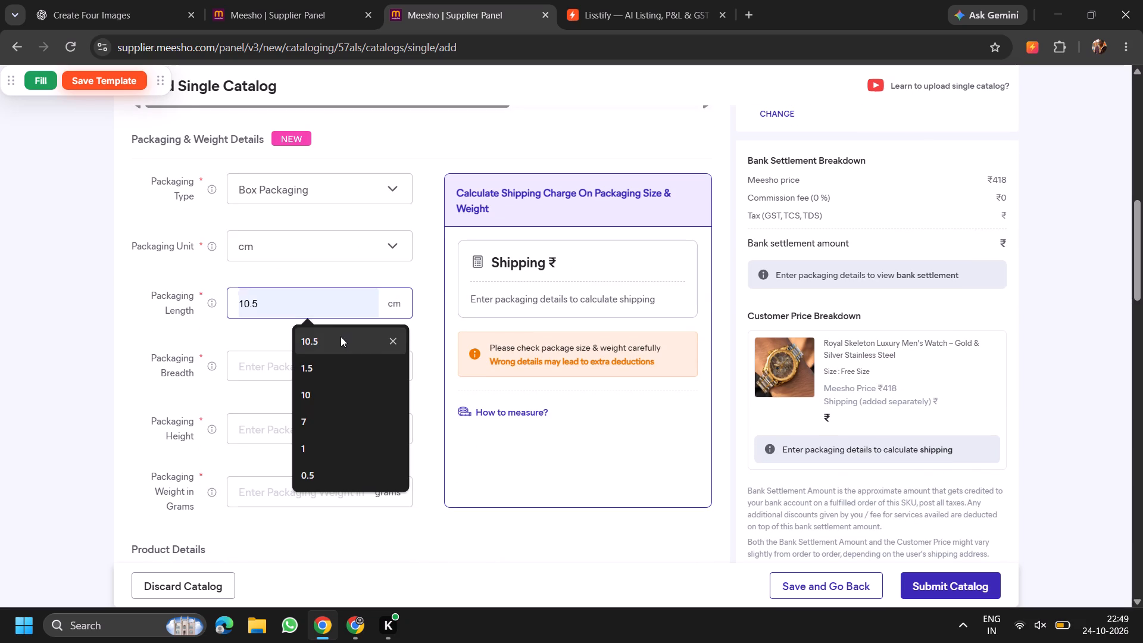
click(341, 336)
click(295, 372)
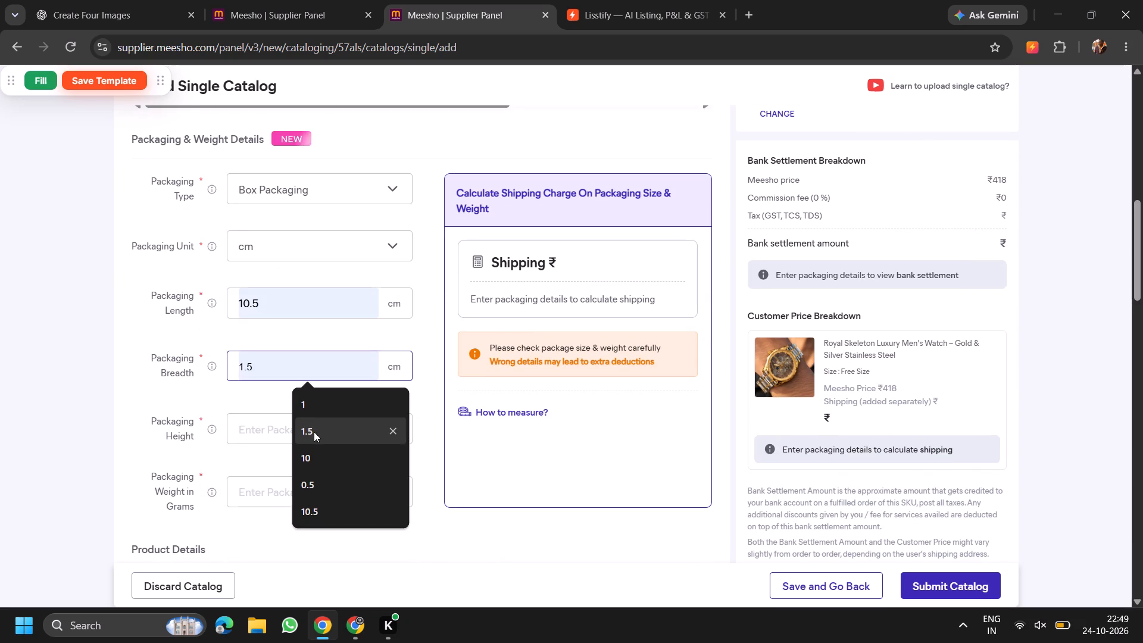
click(314, 432)
click(301, 427)
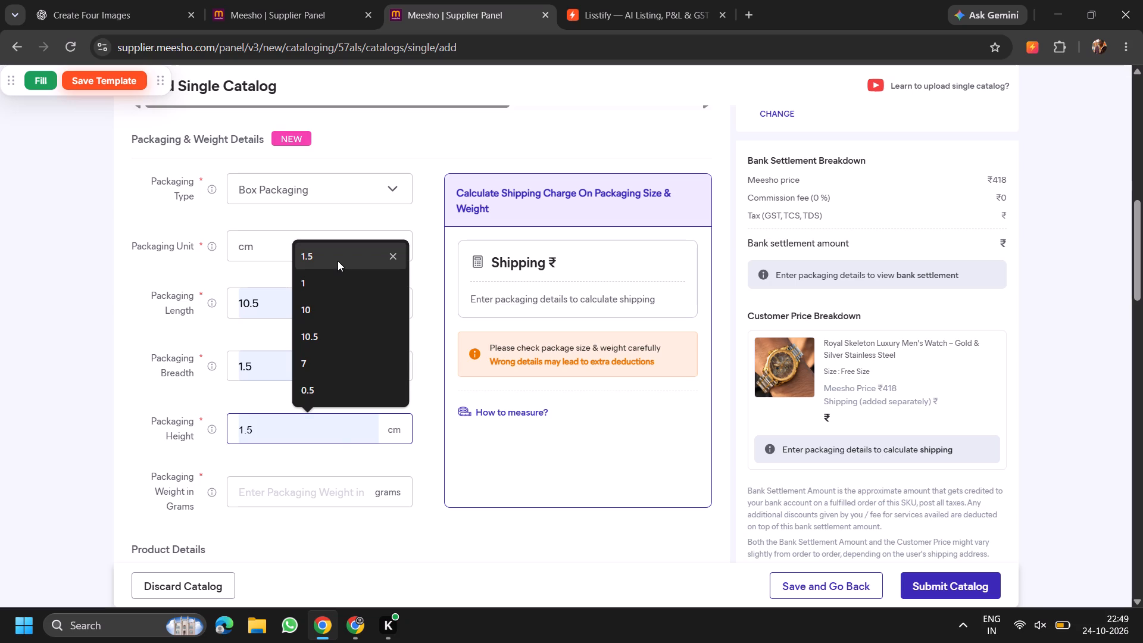
click(338, 261)
click(289, 488)
text(150)
click(811, 414)
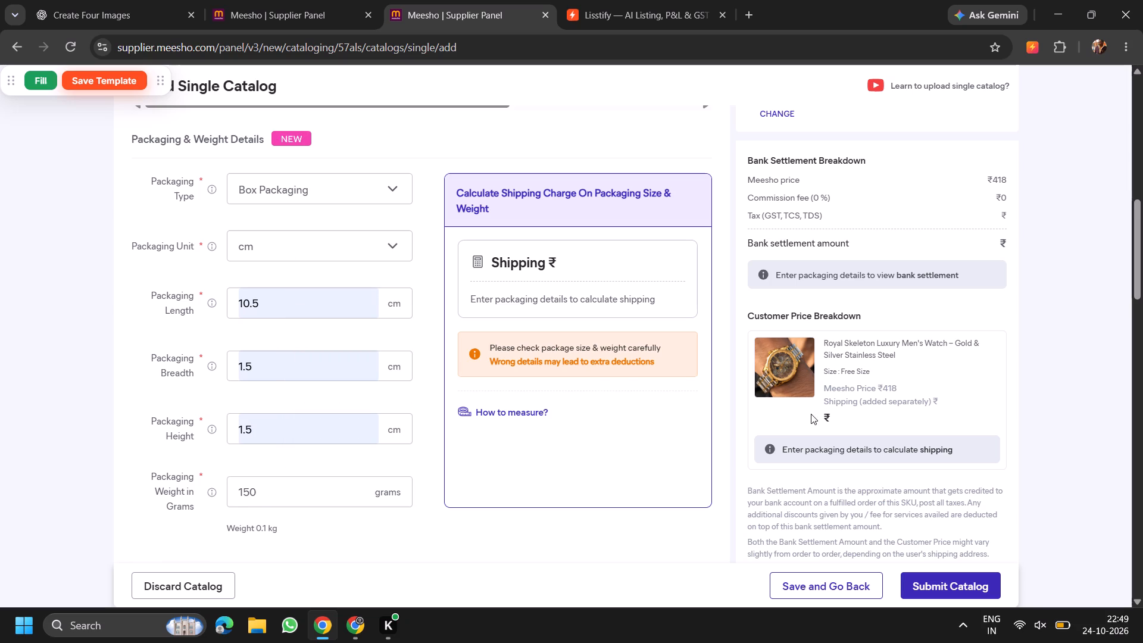
Check the W70 catalog's uploaded images and details, submit the catalog for quality check and proceed with the submission.
scroll(811, 414, up, 6)
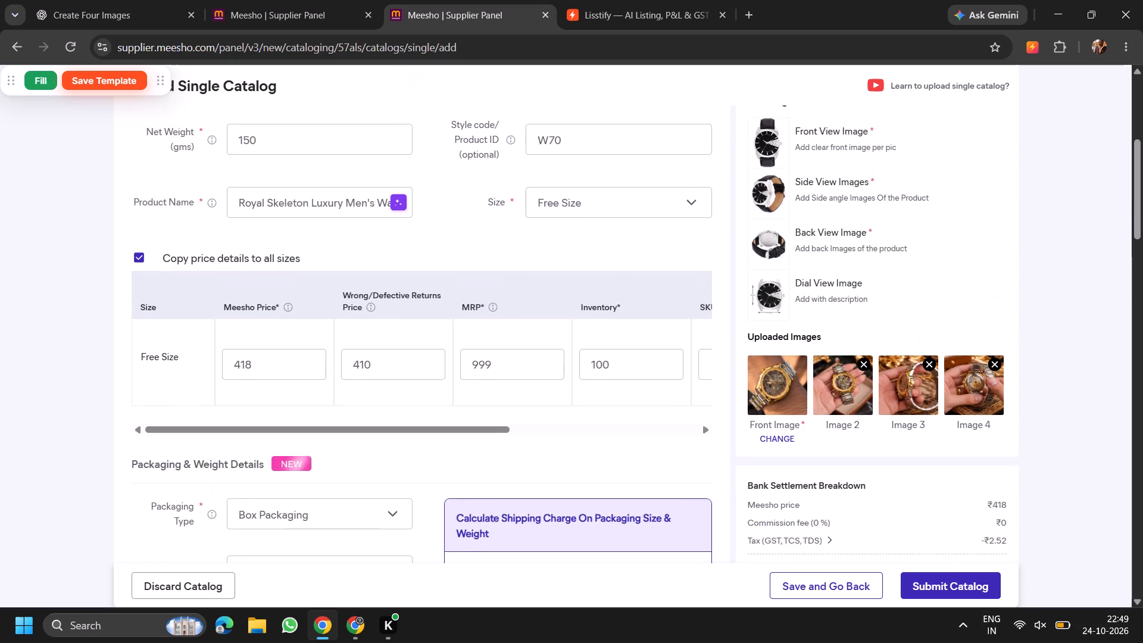
scroll(811, 414, up, 1)
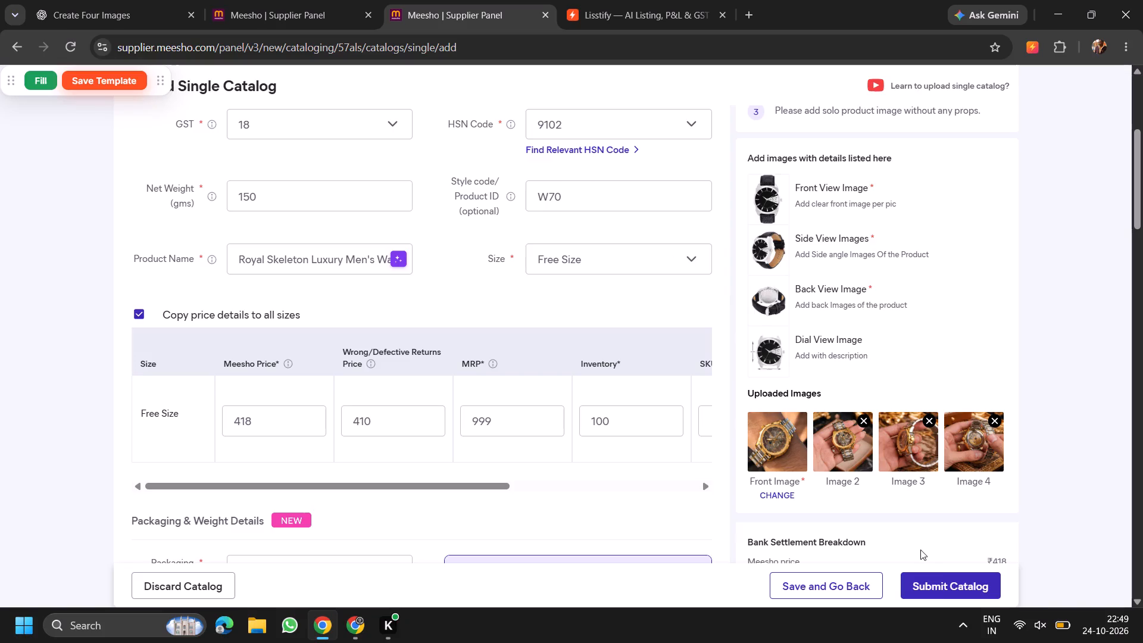
click(938, 579)
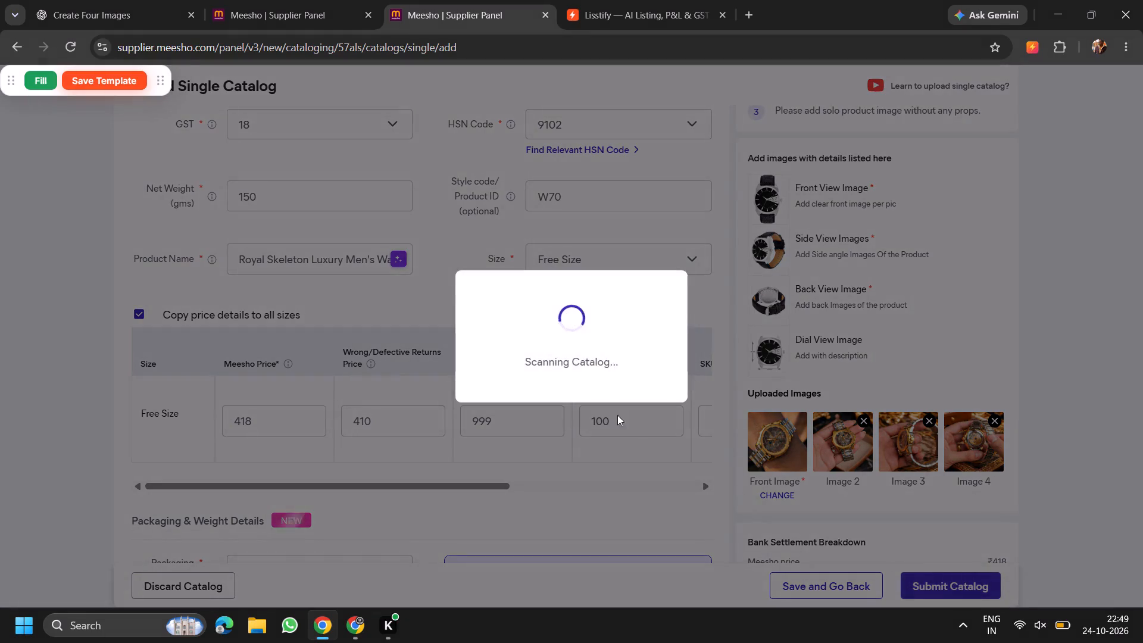
click(671, 363)
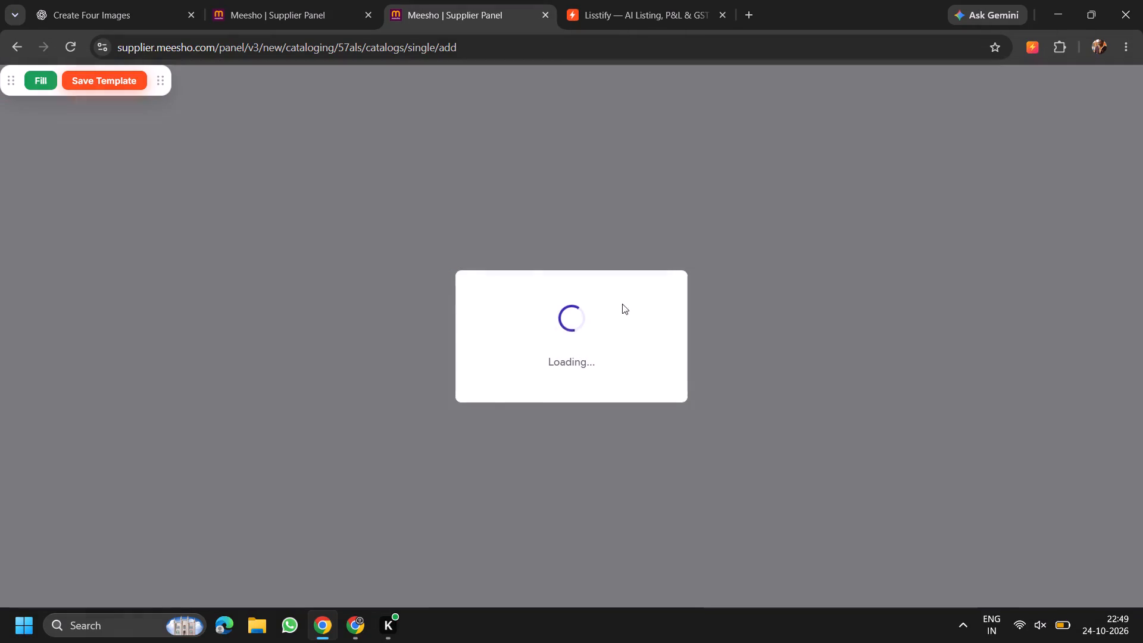
Open a new browser tab and start entering a Meesho address.
click(747, 15)
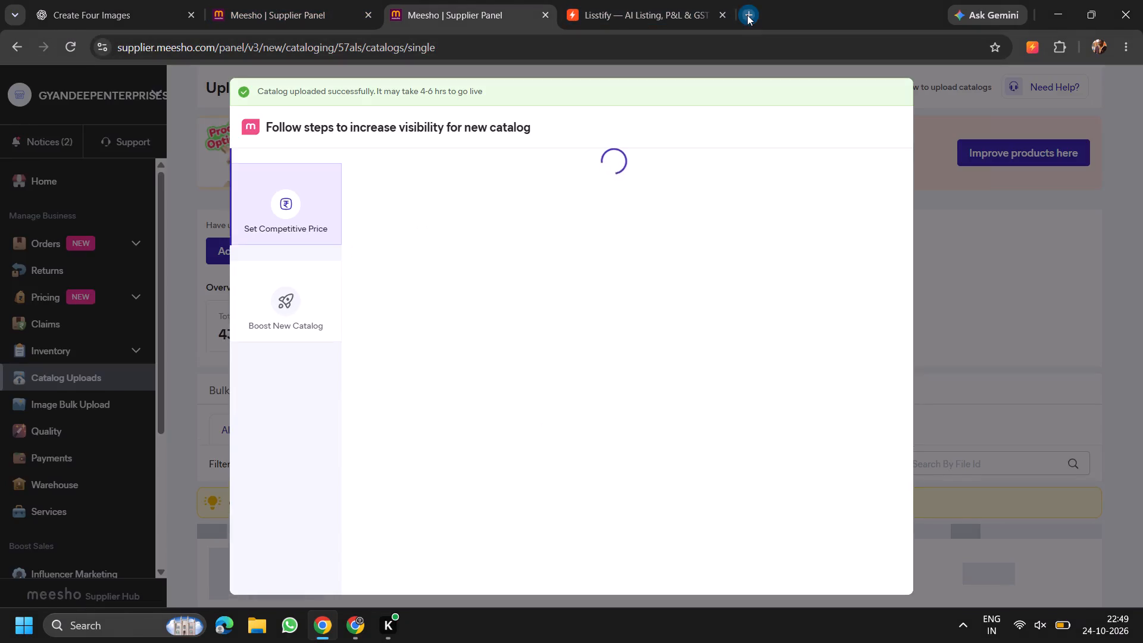
key(m)
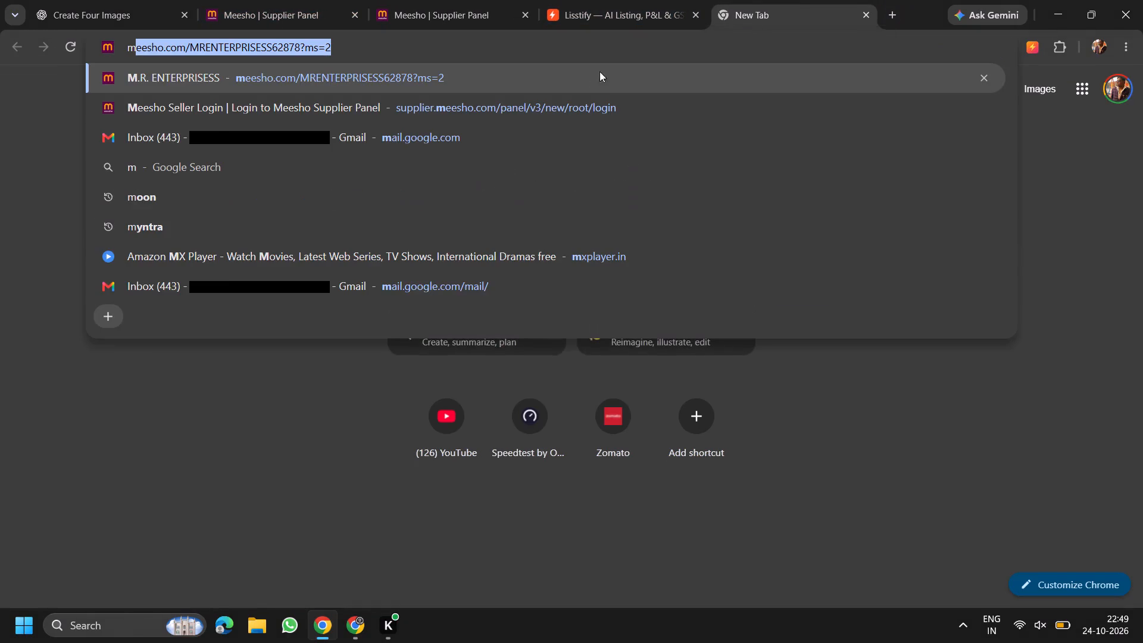
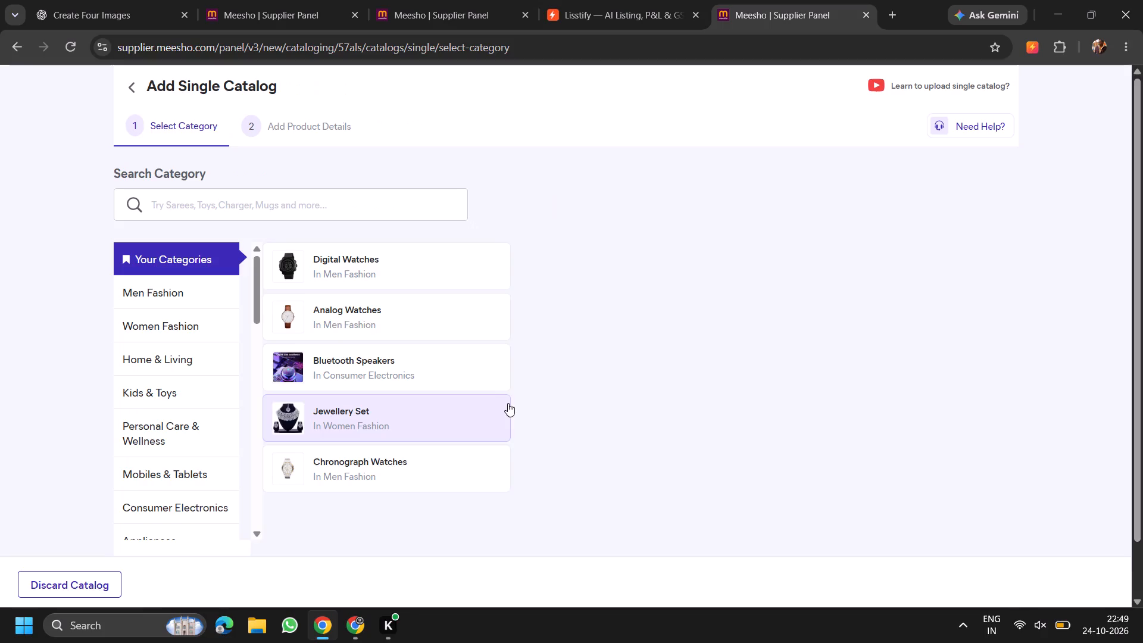
Start an Analog Watches catalog using Screenshot 2026-10-24 224236.png from the Screenshots folder as the product's front image.
click(390, 333)
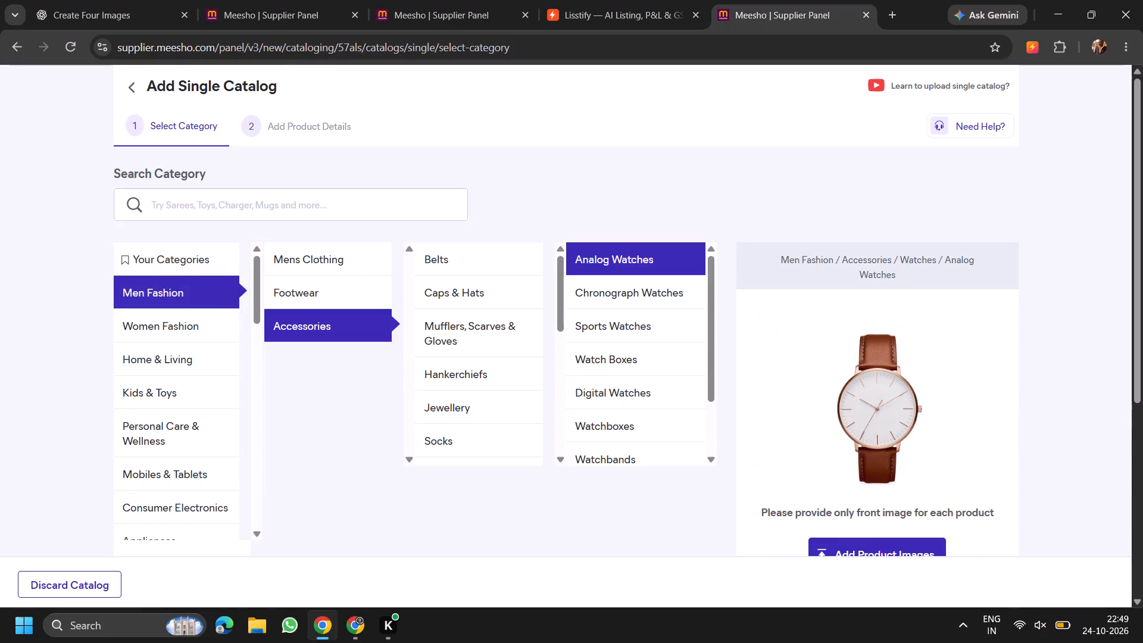
click(833, 550)
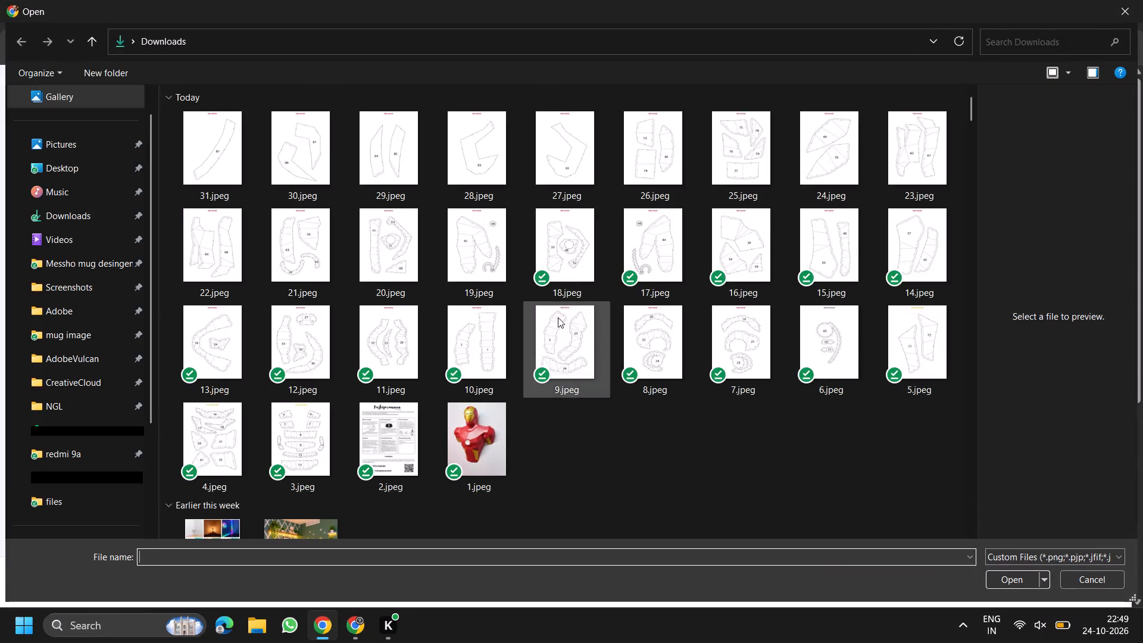
scroll(566, 297, down, 2)
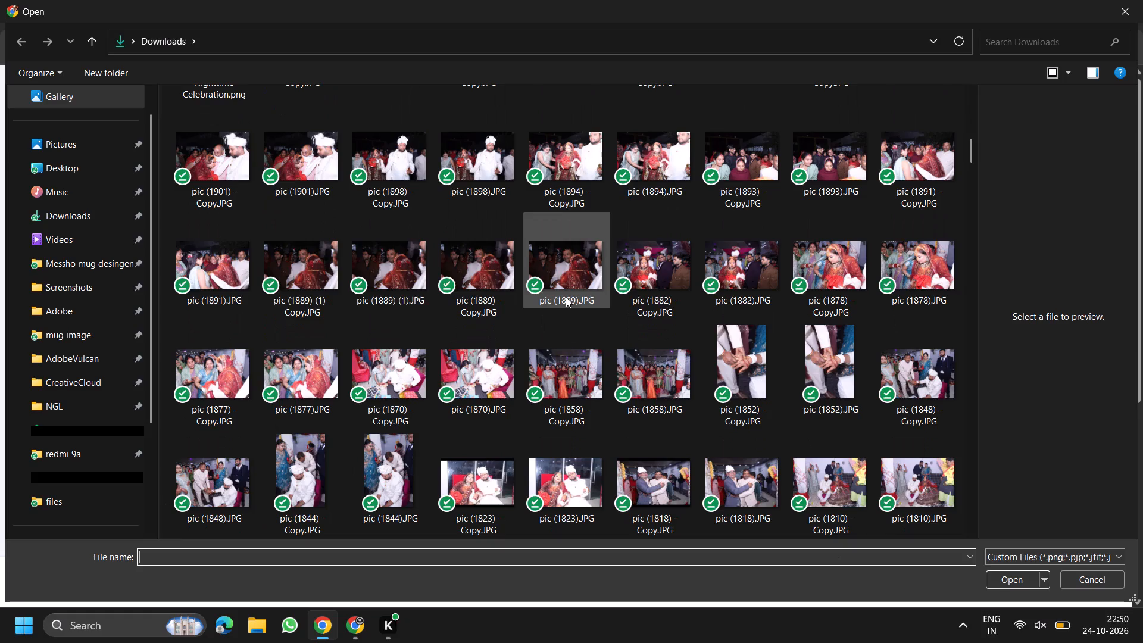
scroll(566, 297, up, 1)
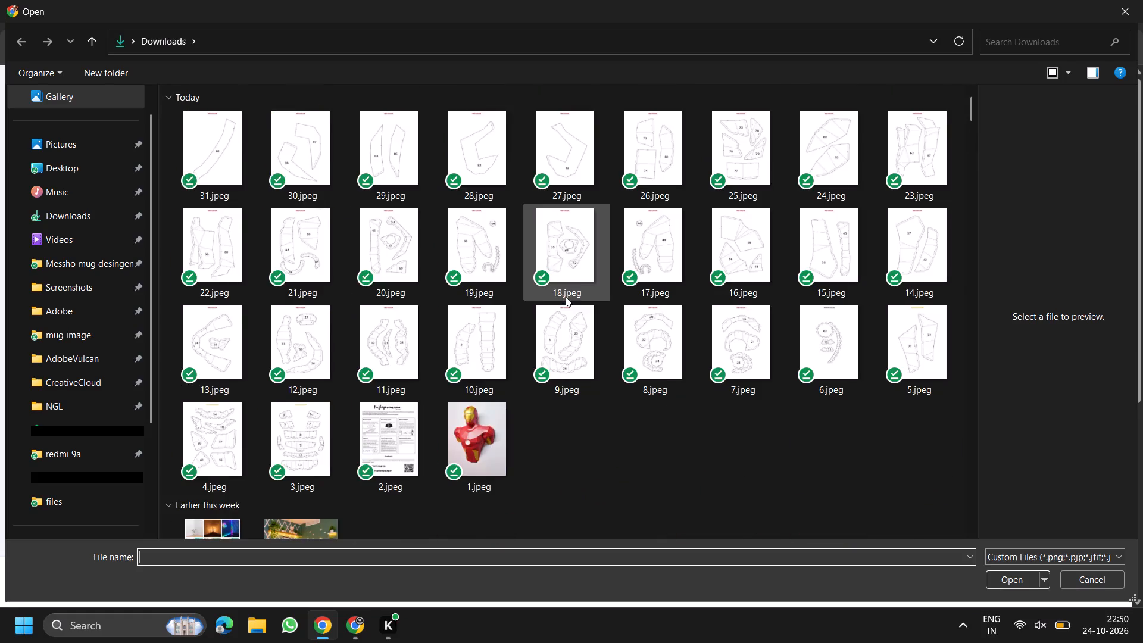
scroll(566, 297, up, 2)
click(133, 295)
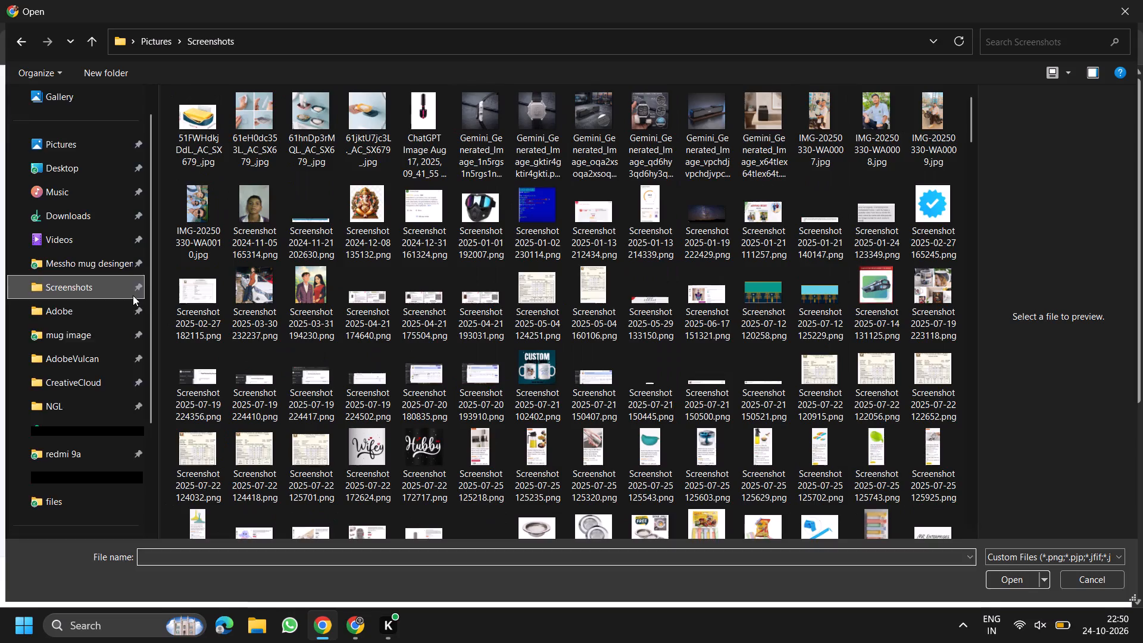
scroll(133, 295, down, 4)
scroll(554, 354, down, 19)
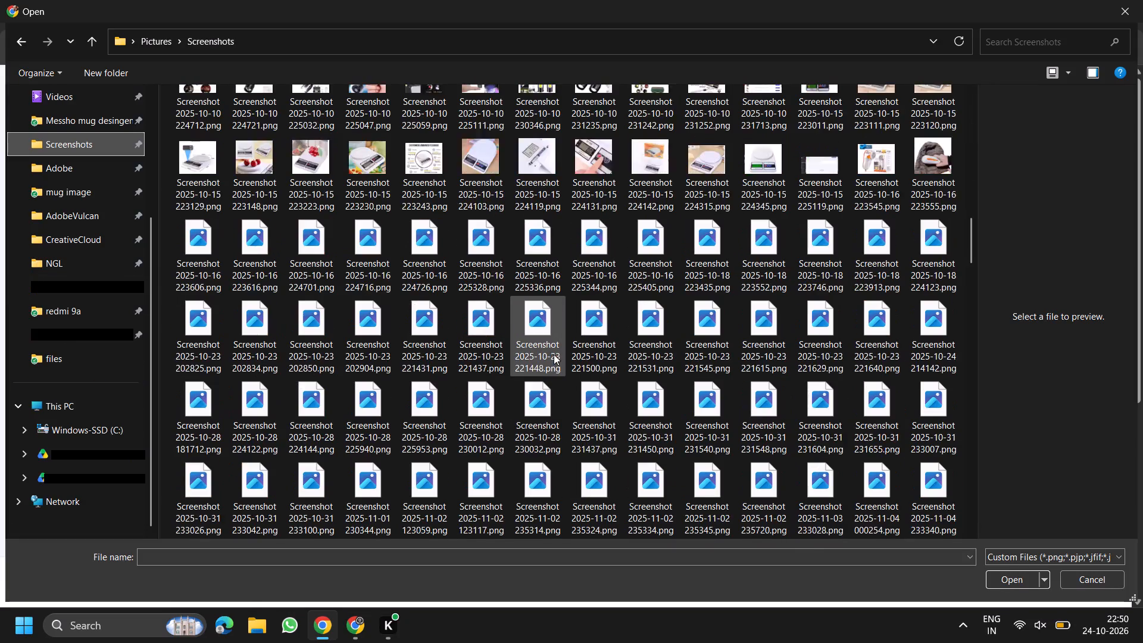
scroll(554, 354, down, 20)
scroll(554, 354, down, 4)
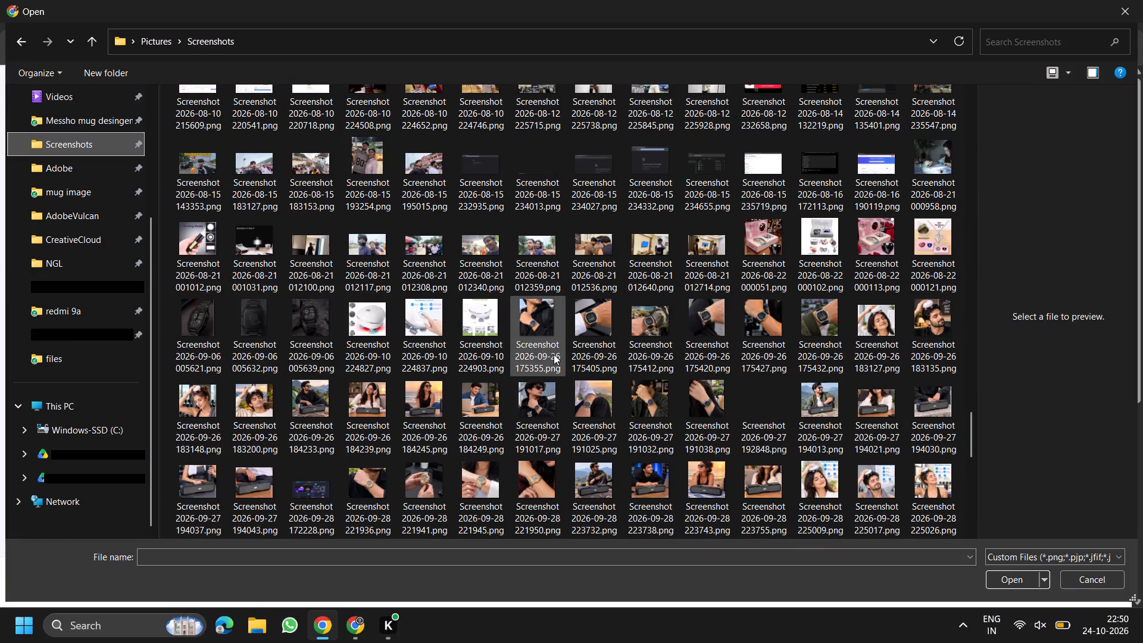
scroll(554, 354, down, 20)
scroll(554, 354, down, 3)
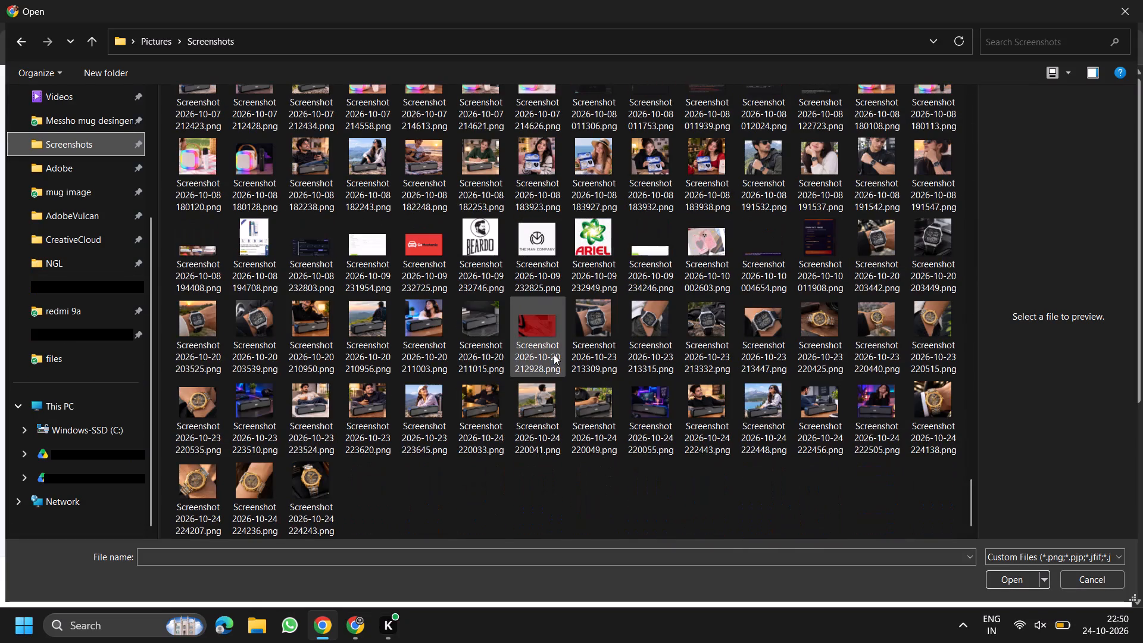
scroll(554, 354, down, 12)
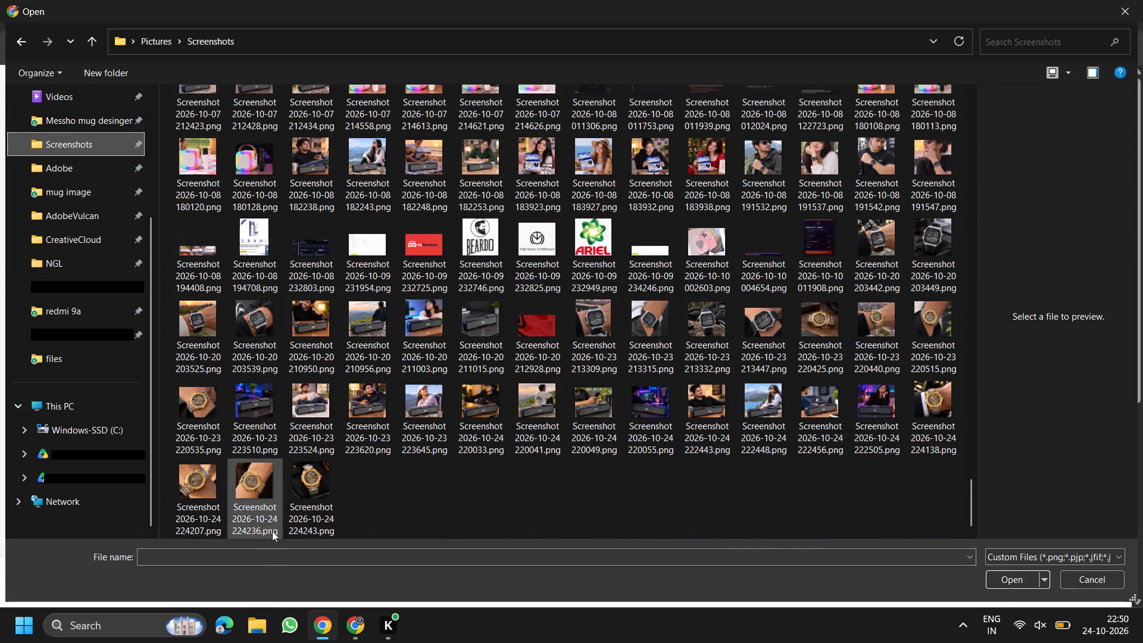
double_click(266, 496)
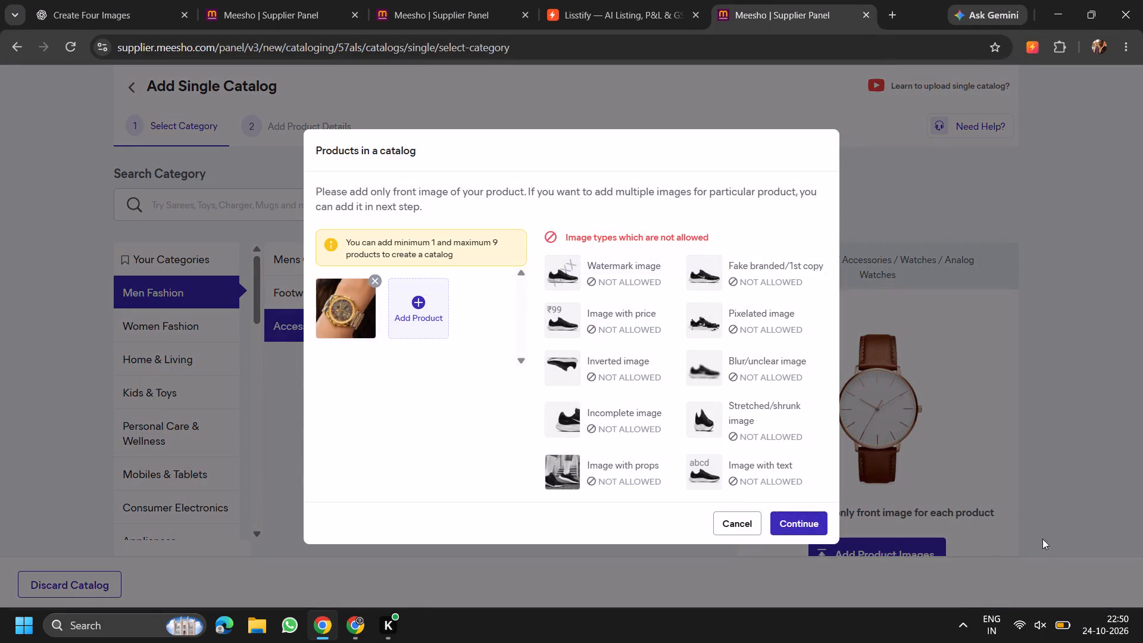
click(786, 517)
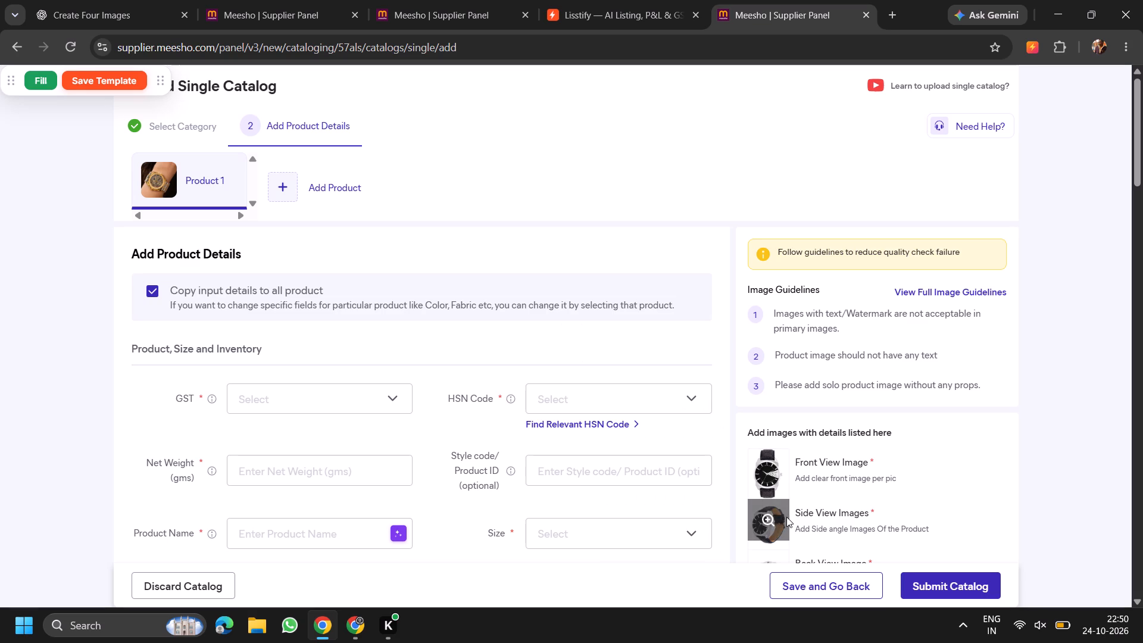
Fill the product details with the Lisstify template Gyandeep gold watch.
click(51, 84)
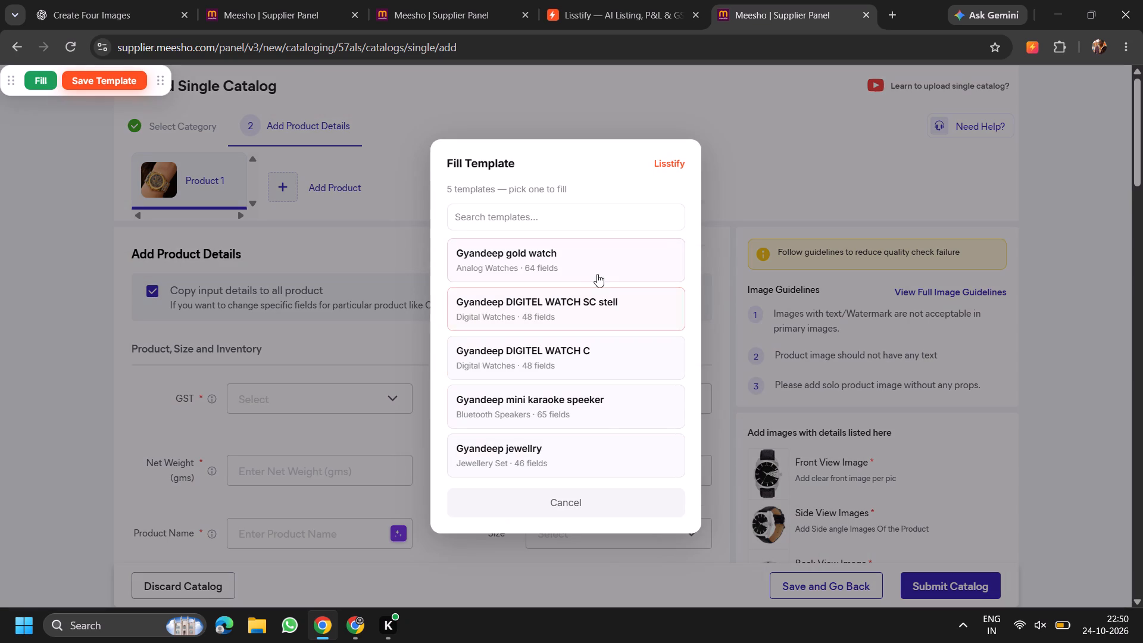
click(587, 257)
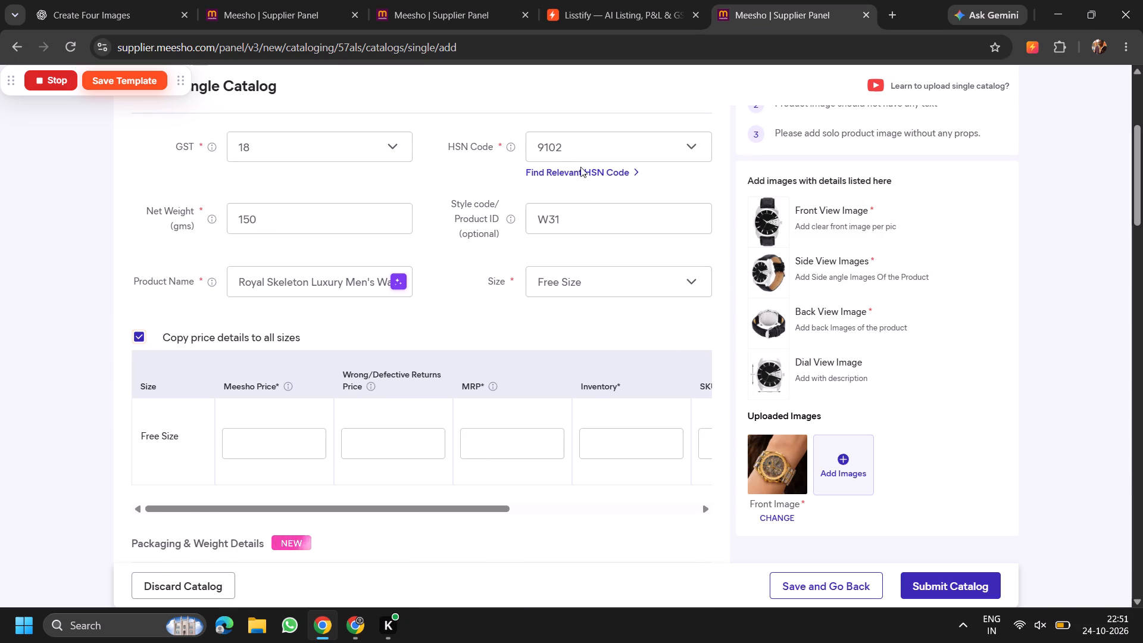
Set the style code/product ID to W71.
click(552, 218)
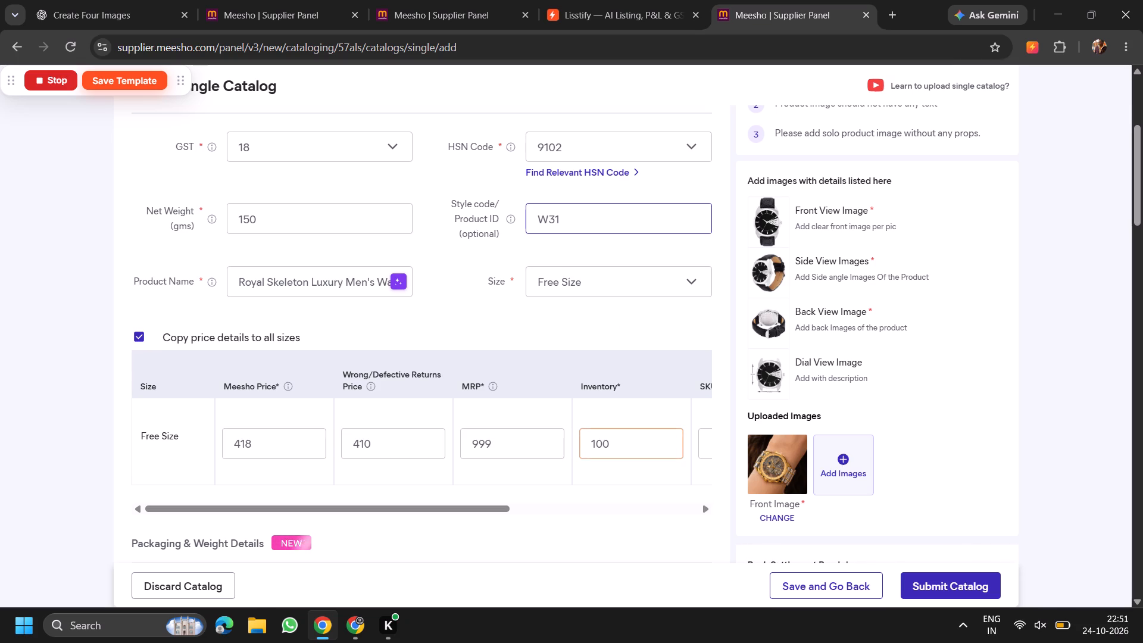
click(554, 219)
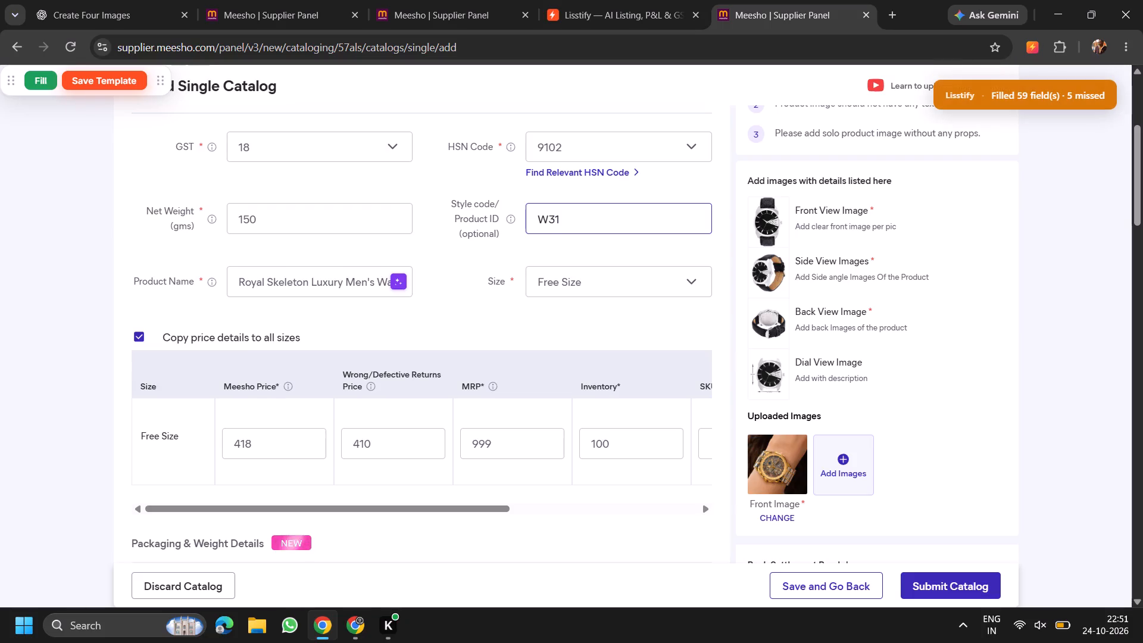
key(BackSpace)
key(7)
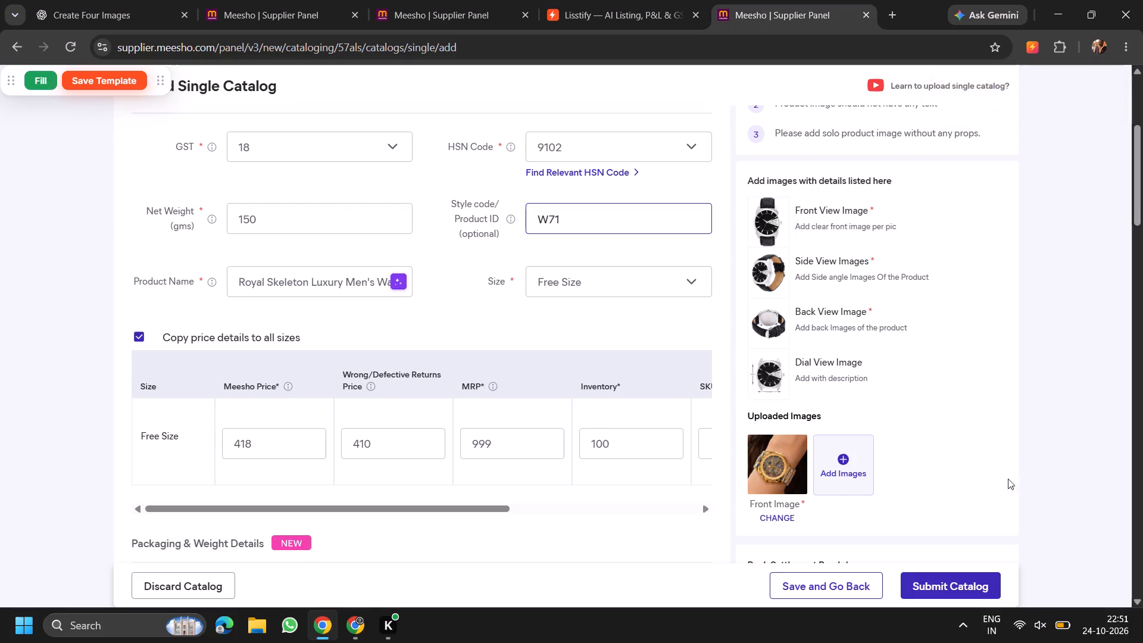
Add three gold watch images from Downloads: Gemini_Generated_Image_4qrev44qrev44qre.png, Gemini_Generated_Image_xey9omxey9omxey9.png and Gemini_Generated_Image_9co5hn9co5hn9co5.png.
click(827, 483)
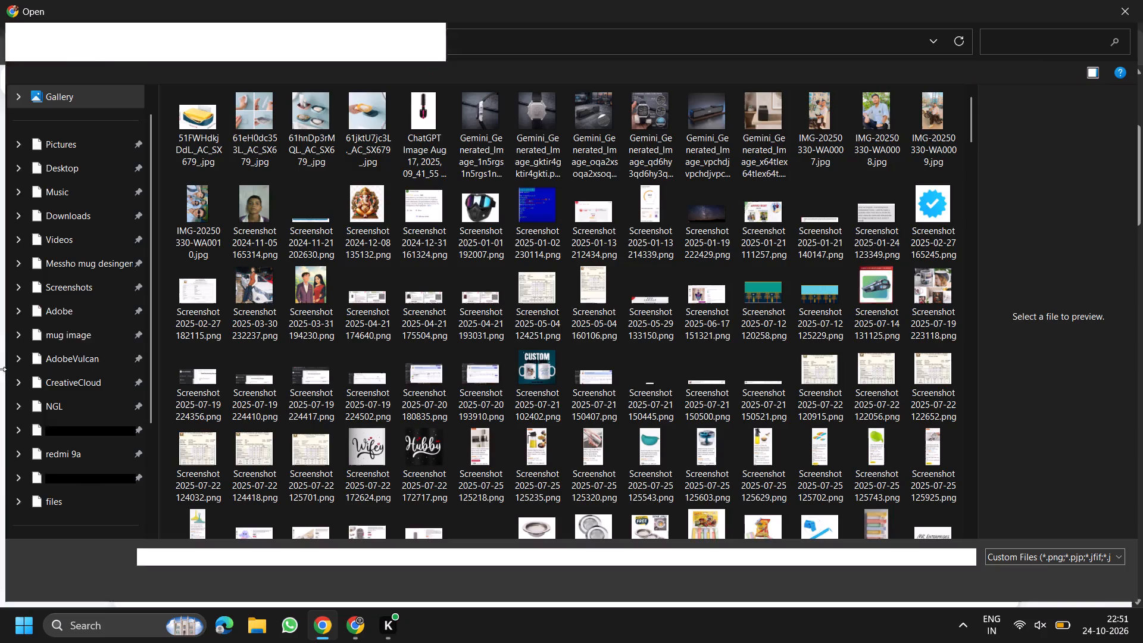
click(85, 213)
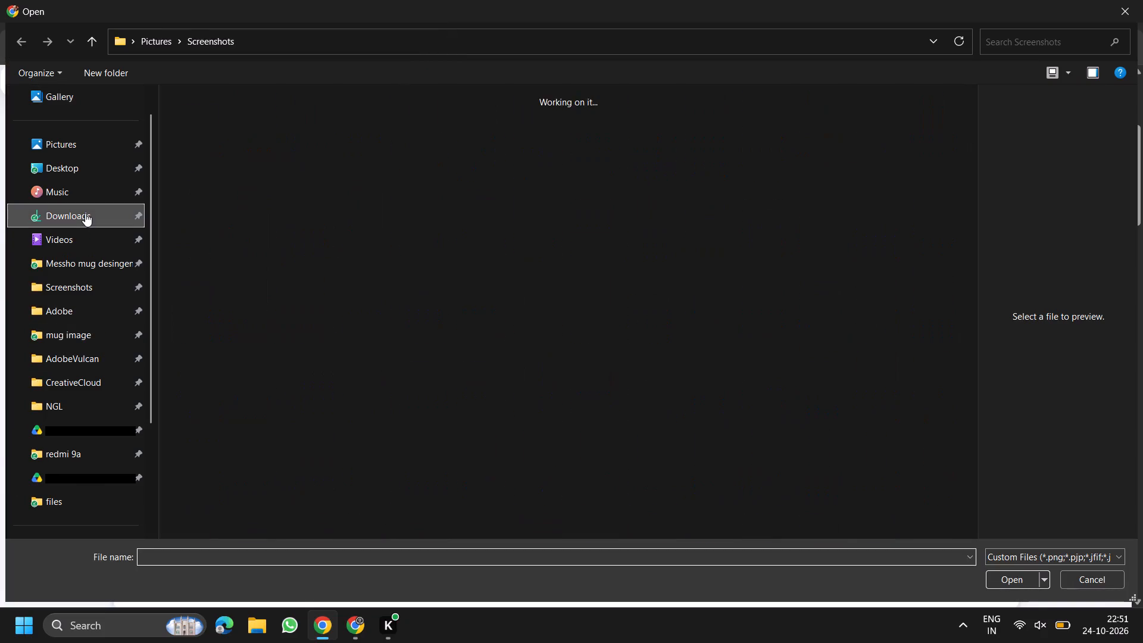
scroll(558, 376, down, 20)
scroll(558, 376, down, 20)
scroll(558, 376, down, 20)
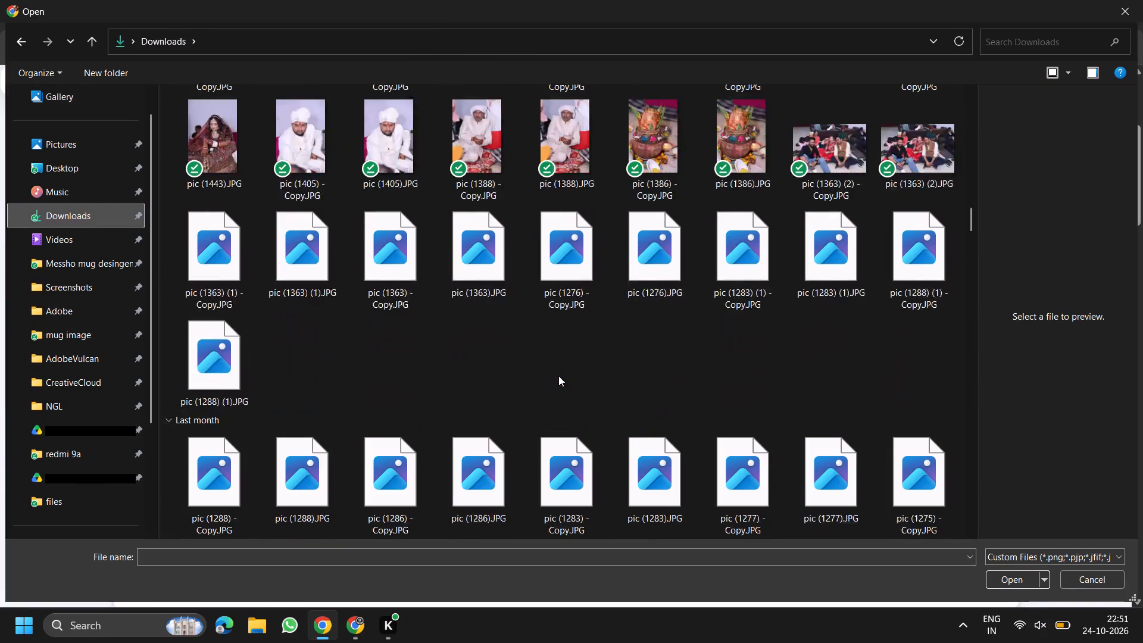
scroll(558, 376, down, 20)
scroll(558, 376, down, 20)
scroll(558, 376, down, 20)
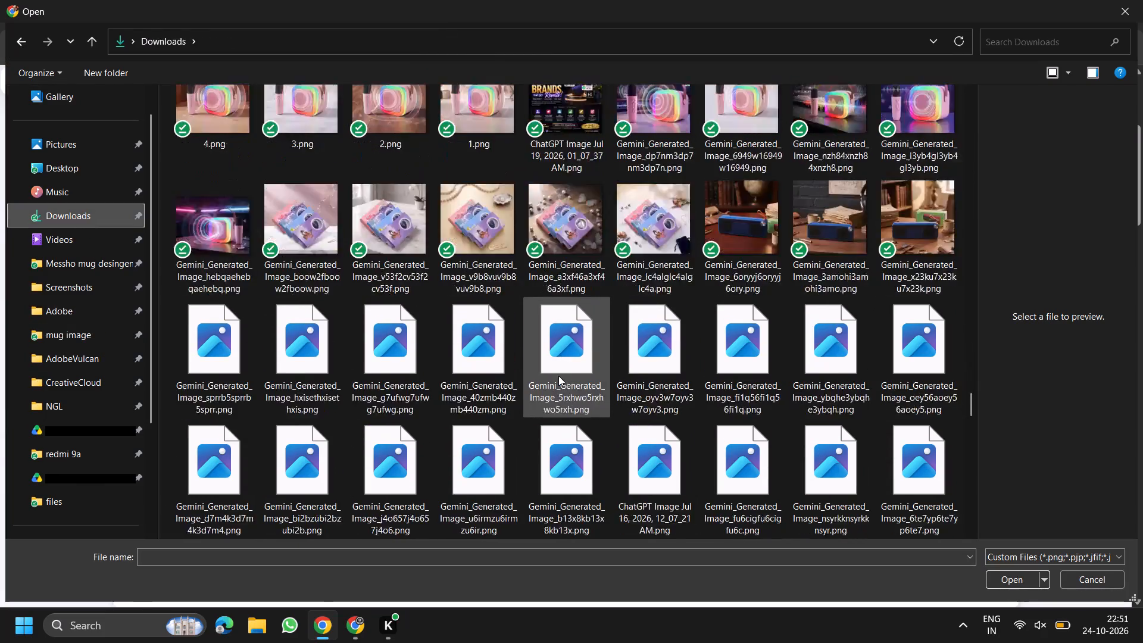
scroll(558, 376, down, 20)
scroll(558, 376, down, 20)
scroll(558, 376, down, 20)
scroll(558, 376, left, 9)
scroll(558, 376, down, 20)
scroll(558, 376, down, 20)
scroll(558, 376, down, 20)
scroll(558, 376, left, 2)
scroll(558, 376, down, 18)
scroll(558, 376, left, 1)
scroll(558, 376, down, 18)
scroll(558, 376, left, 1)
scroll(558, 376, down, 9)
scroll(558, 376, left, 1)
scroll(558, 376, down, 5)
scroll(558, 376, left, 1)
scroll(558, 376, down, 3)
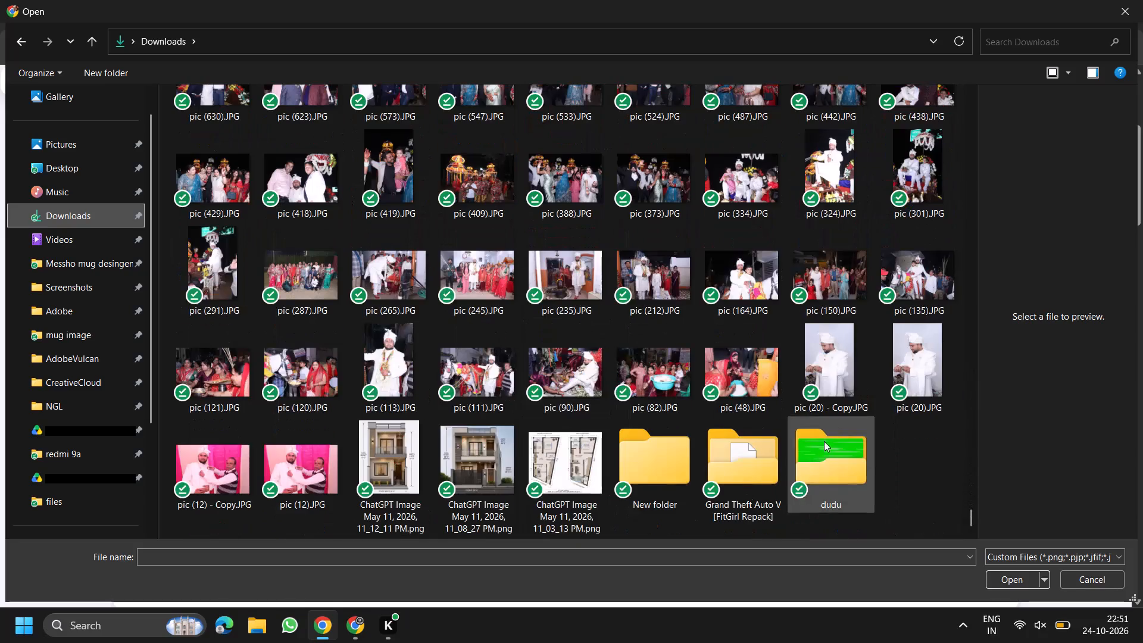
scroll(827, 333, up, 1)
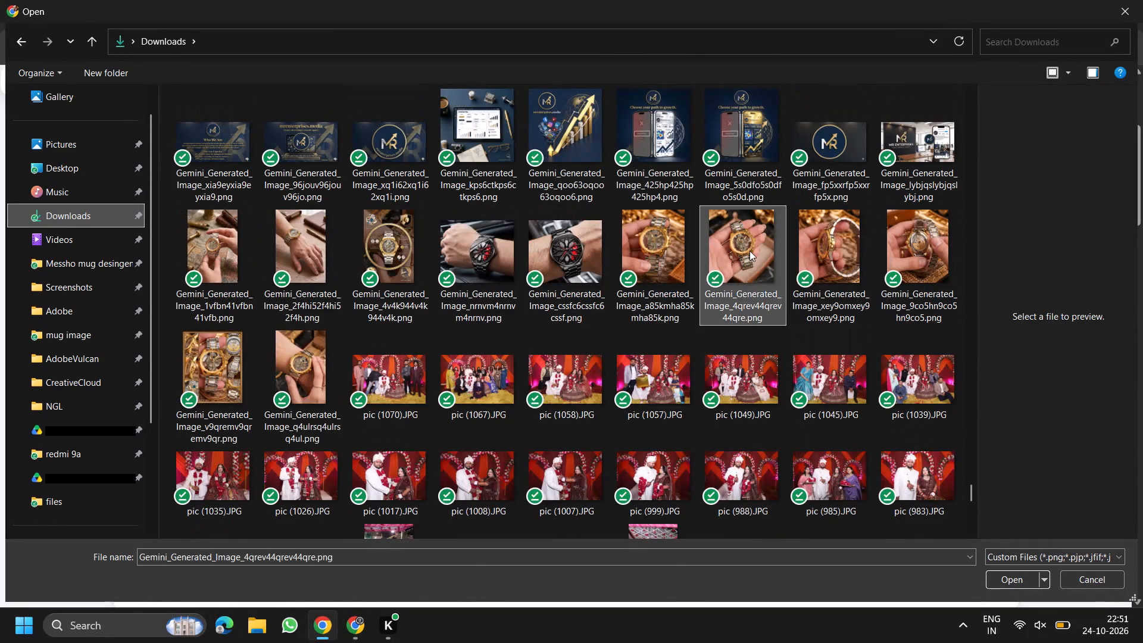
click(749, 251)
shift+click(897, 244)
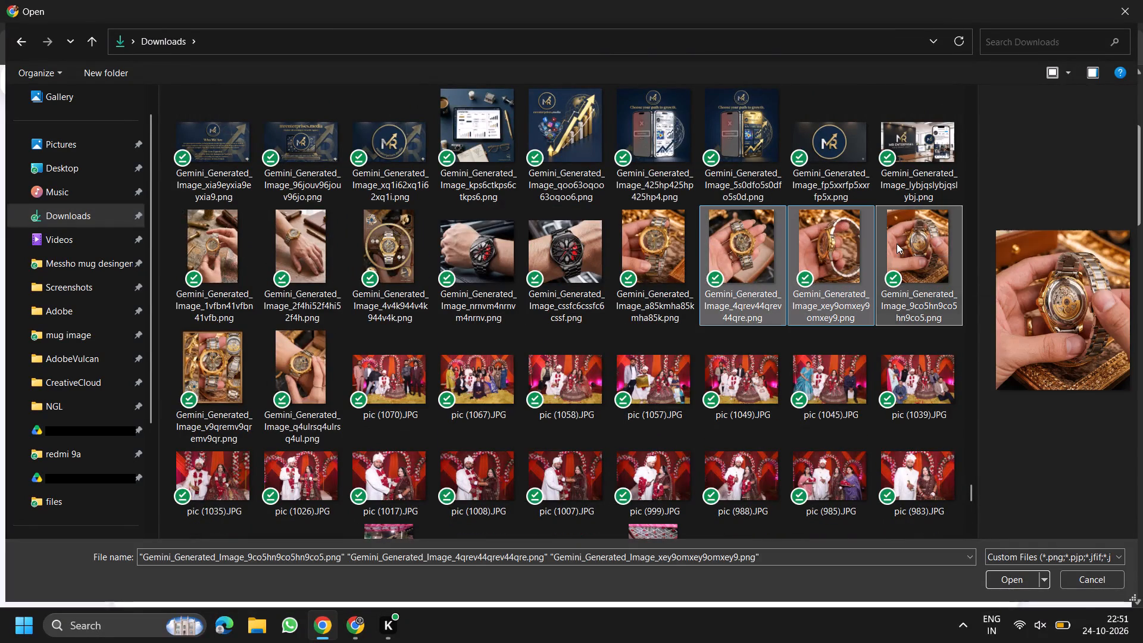
click(1026, 573)
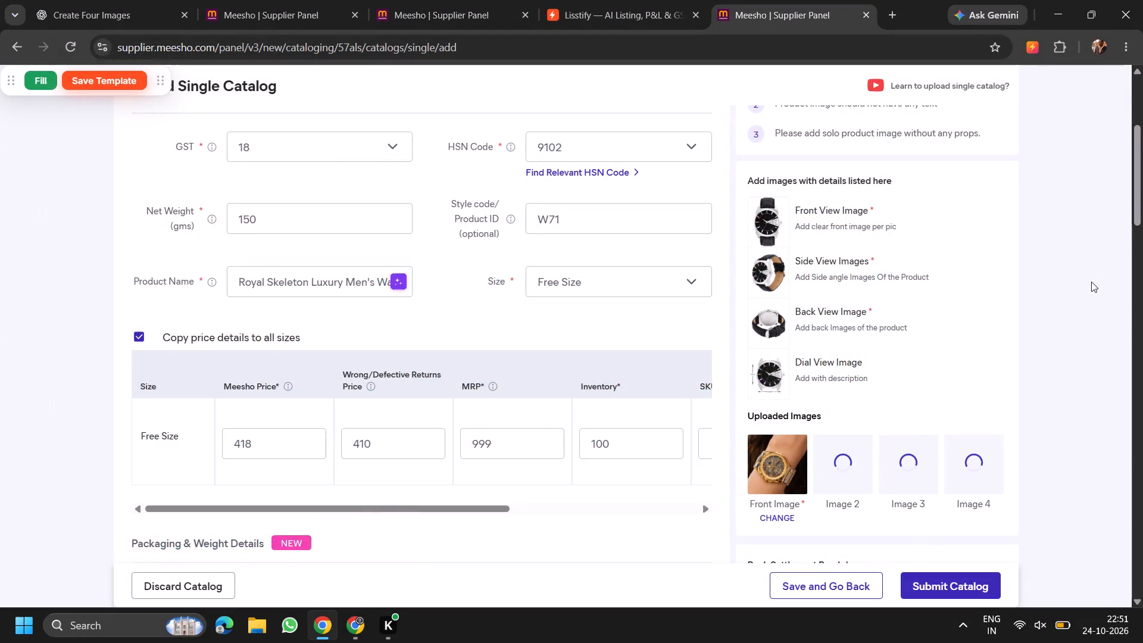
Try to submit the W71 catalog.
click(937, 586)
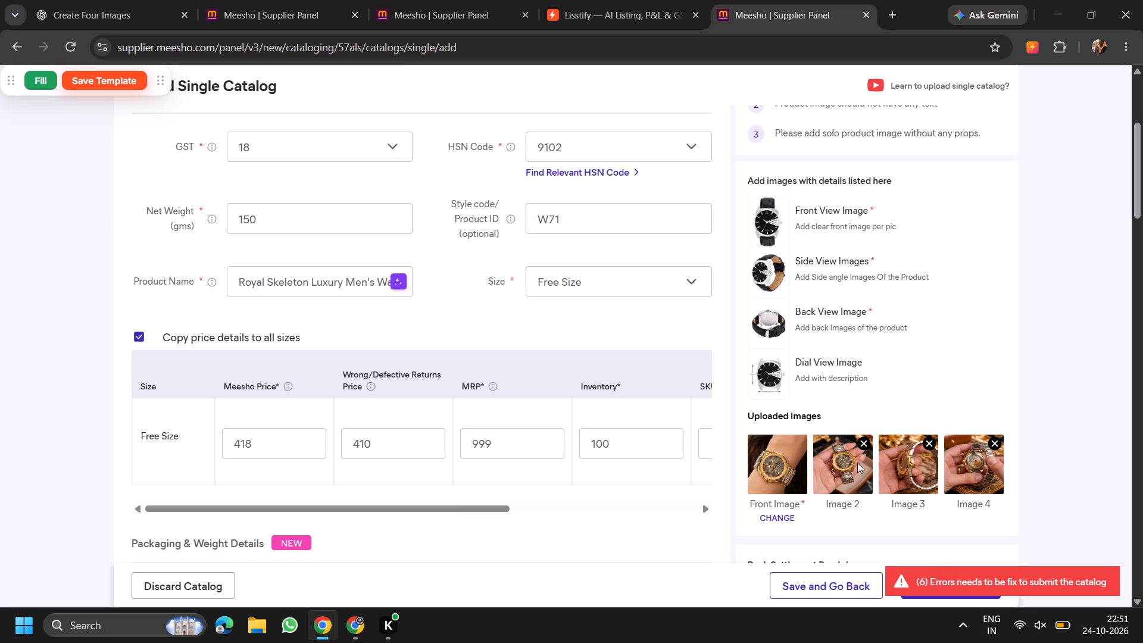
Fill in the packaging details: packaging type, unit cm, length 10.5, breadth 1.5, height 1.5 and weight 150 grams.
scroll(914, 495, down, 2)
click(368, 429)
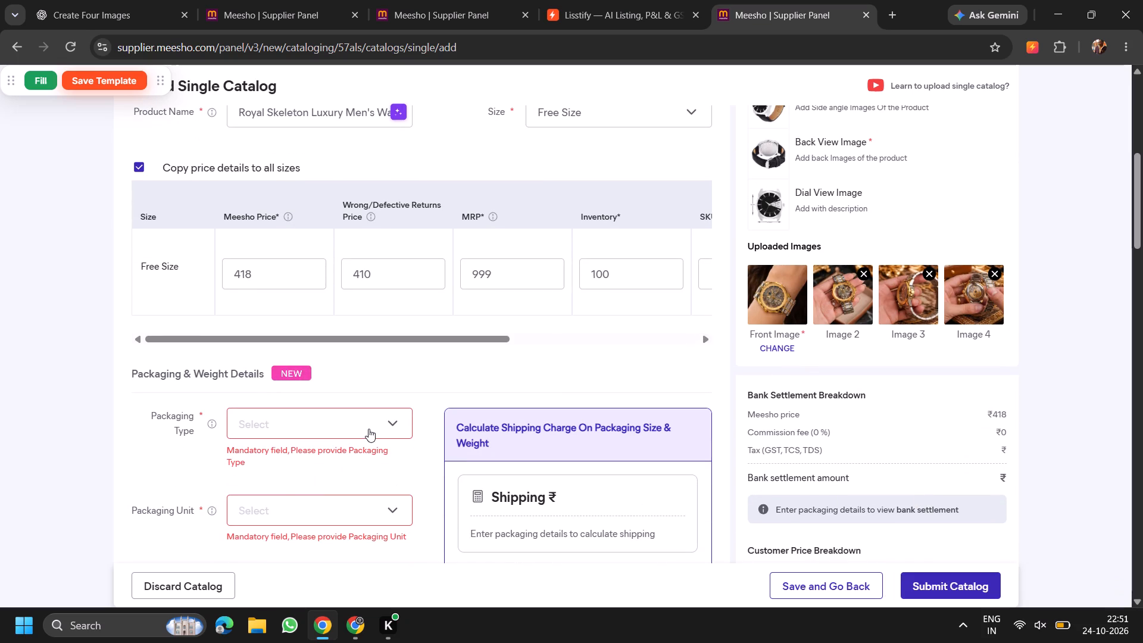
click(308, 518)
scroll(692, 288, down, 3)
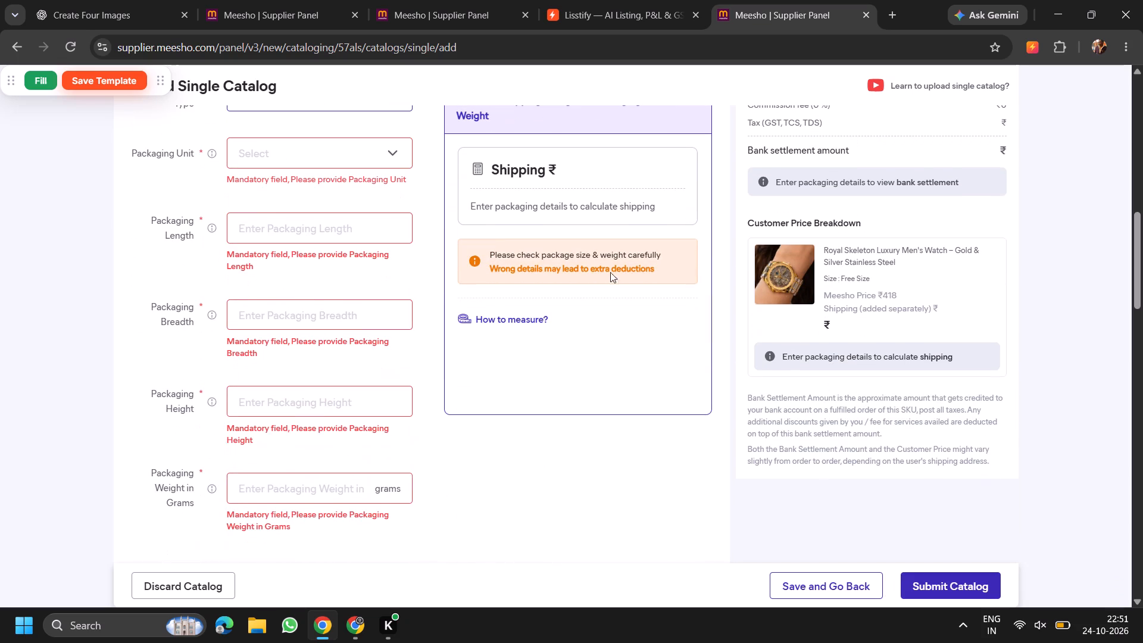
click(364, 160)
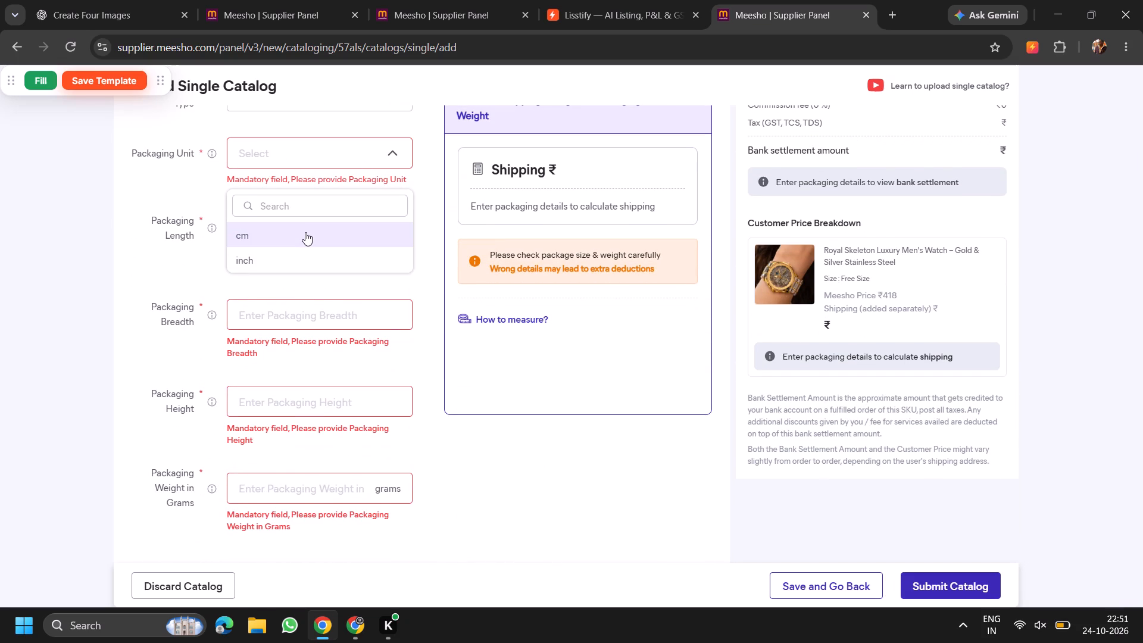
click(305, 232)
click(305, 207)
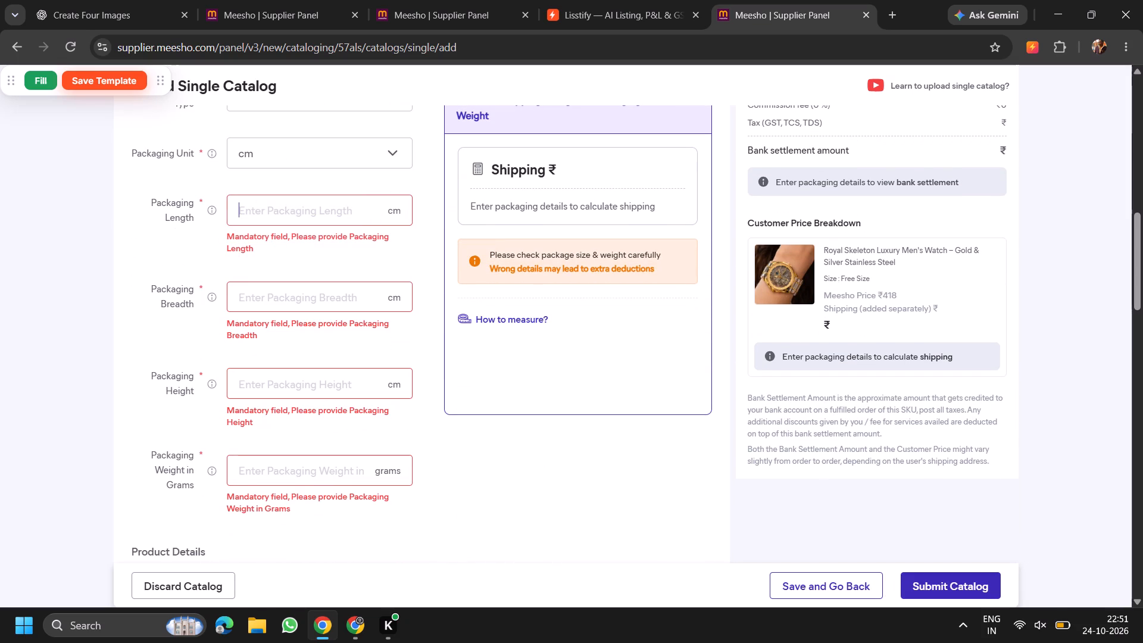
click(321, 252)
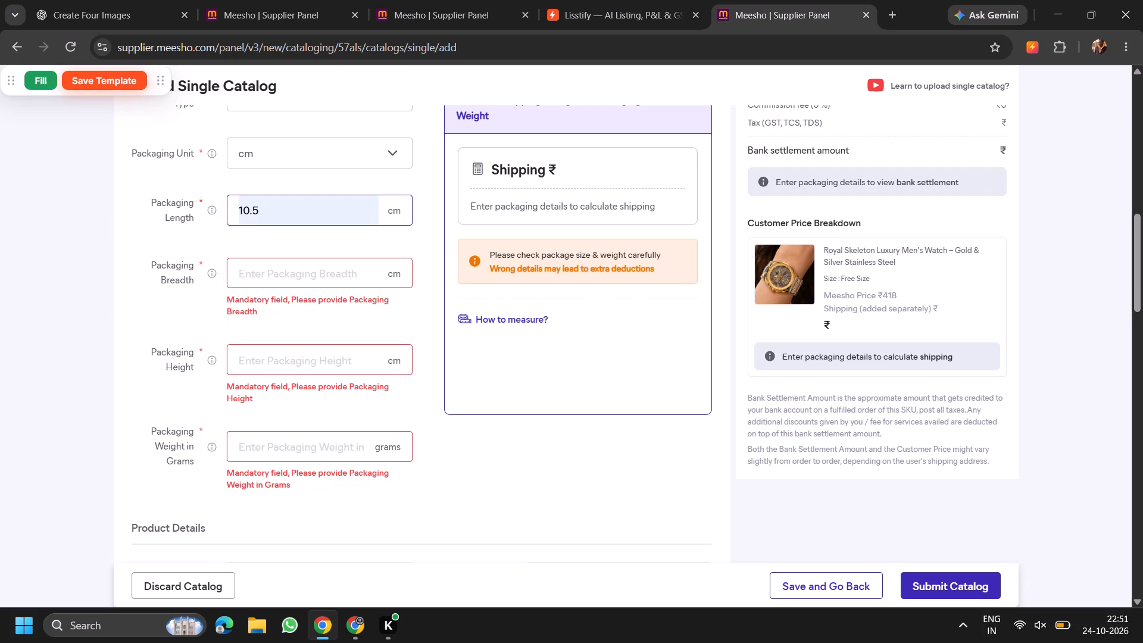
click(289, 280)
click(316, 320)
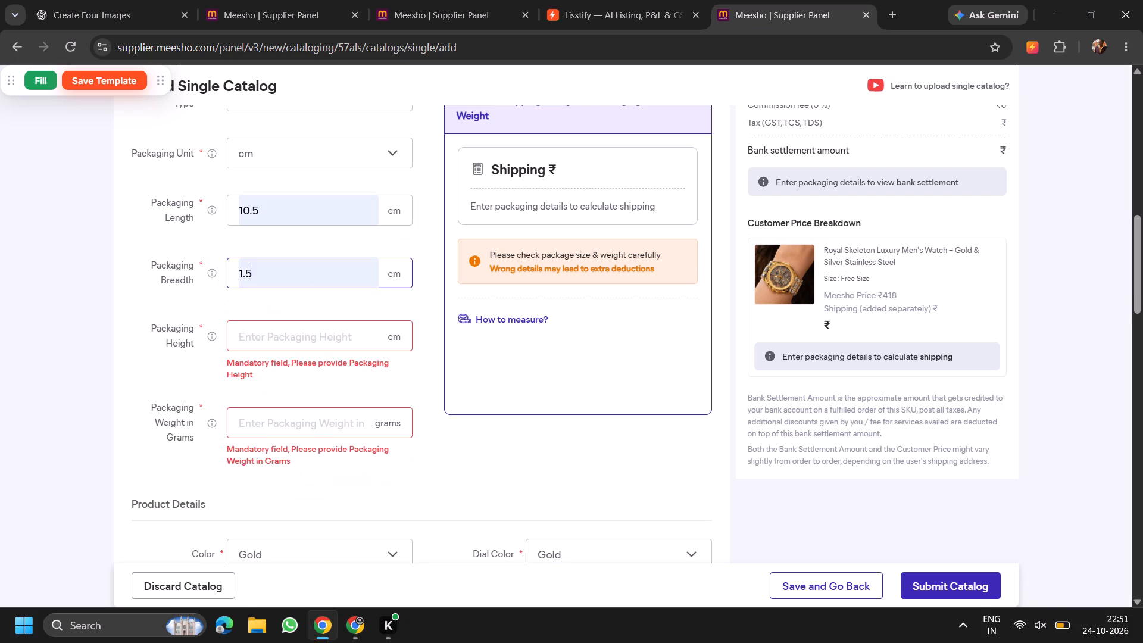
click(297, 338)
click(304, 377)
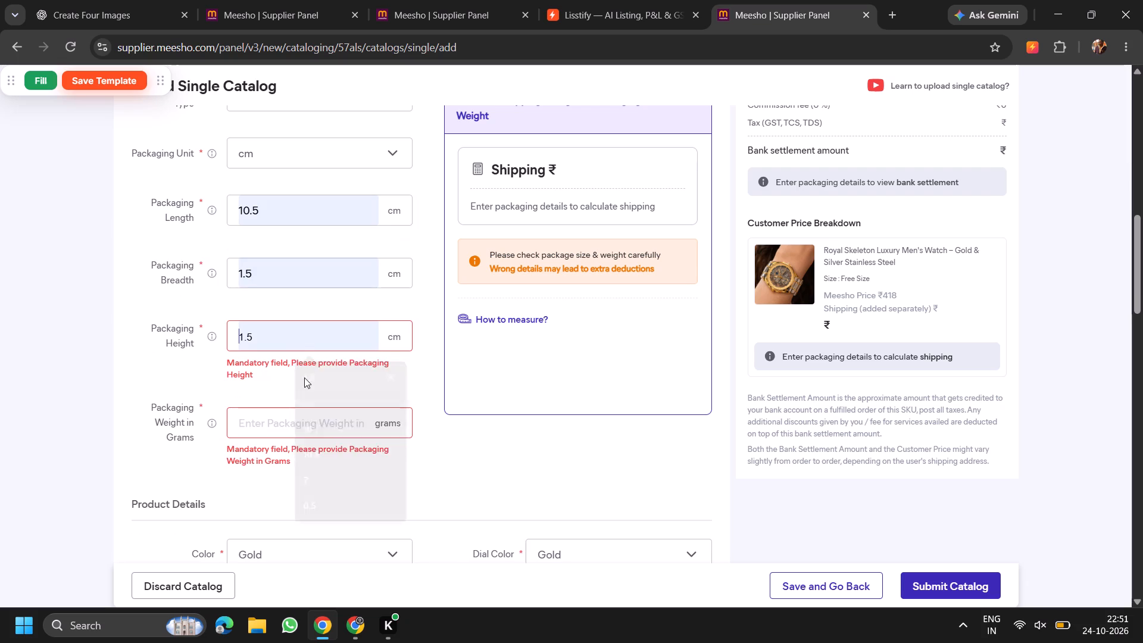
click(288, 393)
text(150)
click(911, 400)
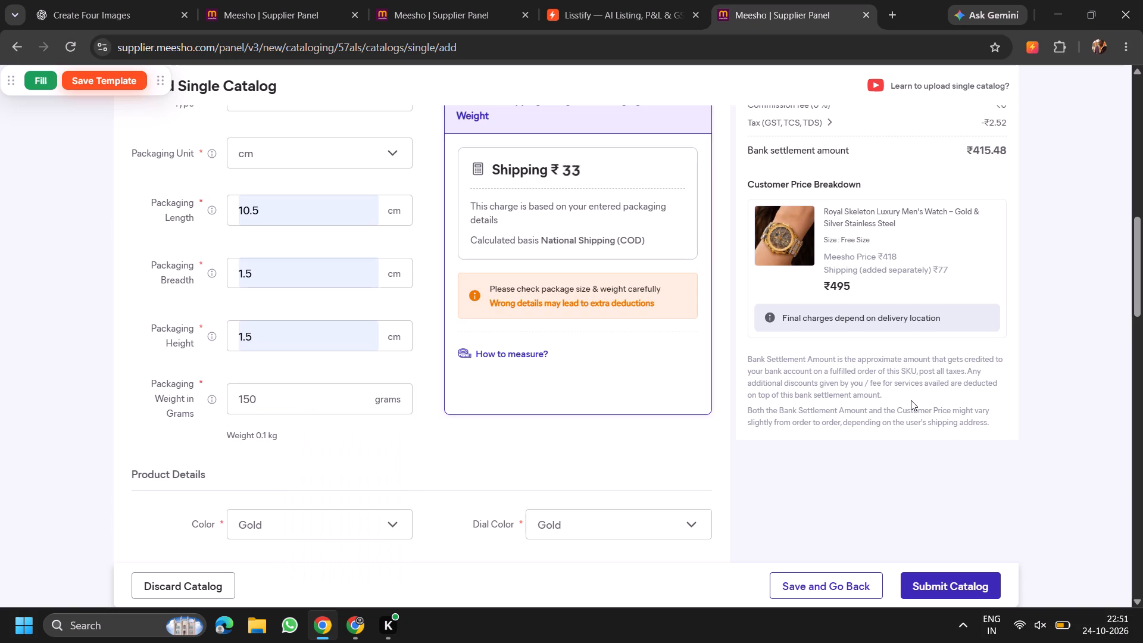
Submit the W71 catalog for quality check and proceed with the submission.
click(950, 587)
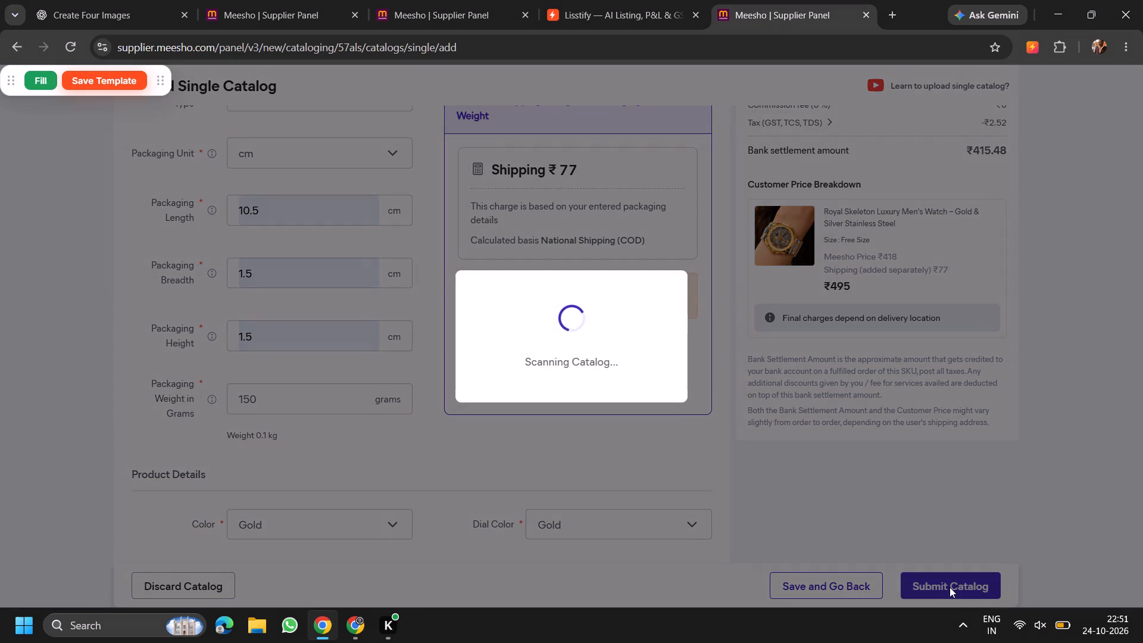
click(678, 369)
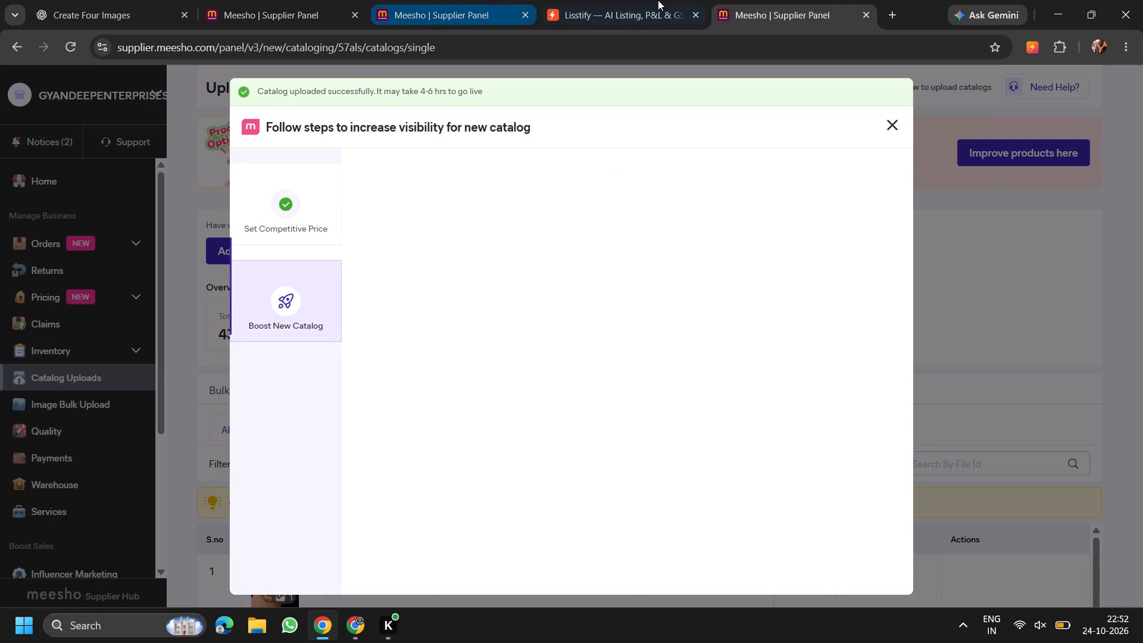
Open the Meesho supplier panel in a new tab and start a new single catalog upload, proceeding to upload.
click(895, 14)
key(m)
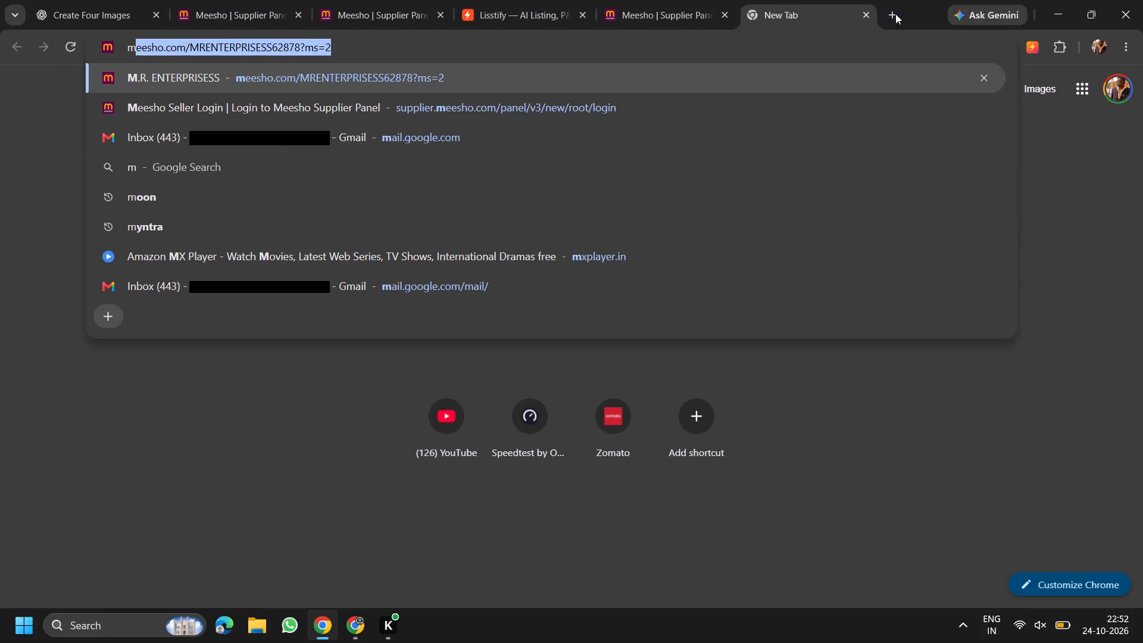
click(787, 100)
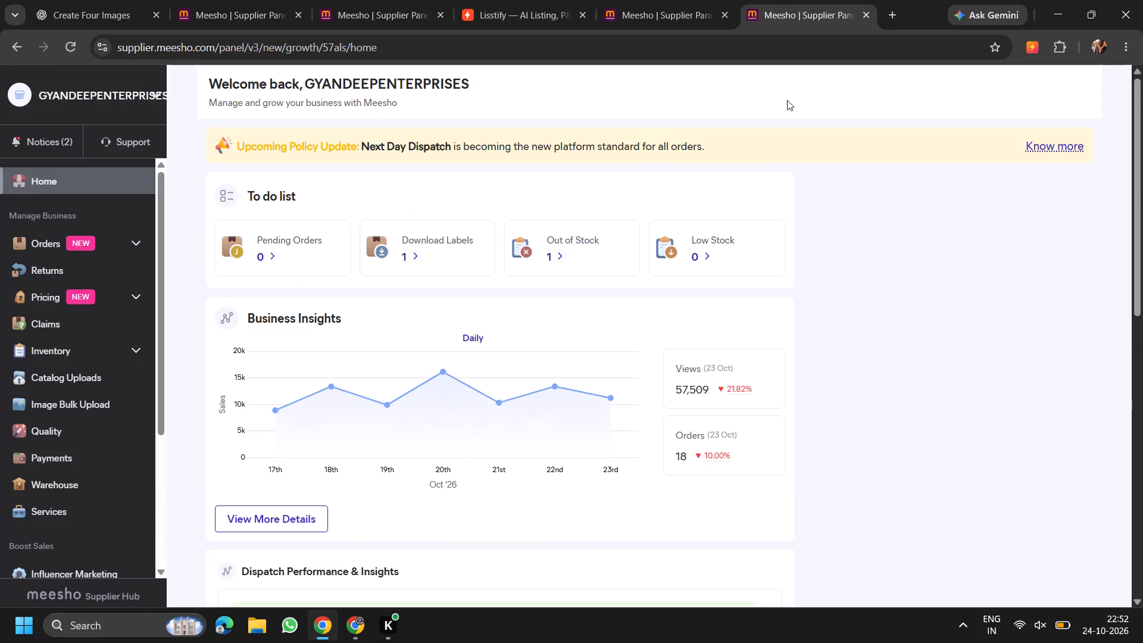
click(71, 381)
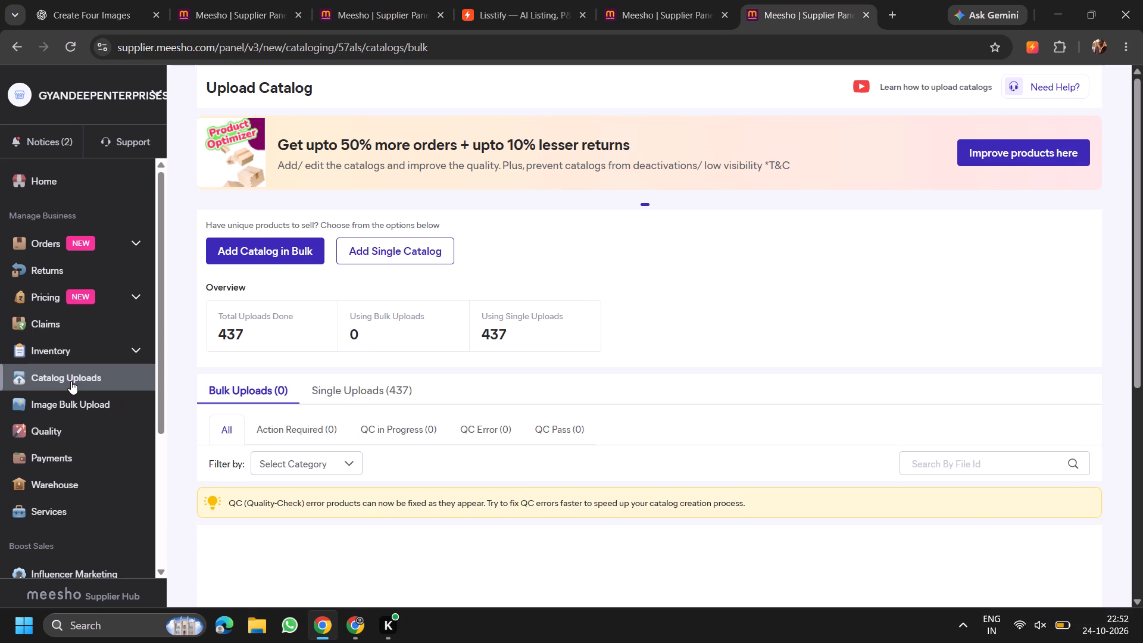
scroll(71, 381, up, 1)
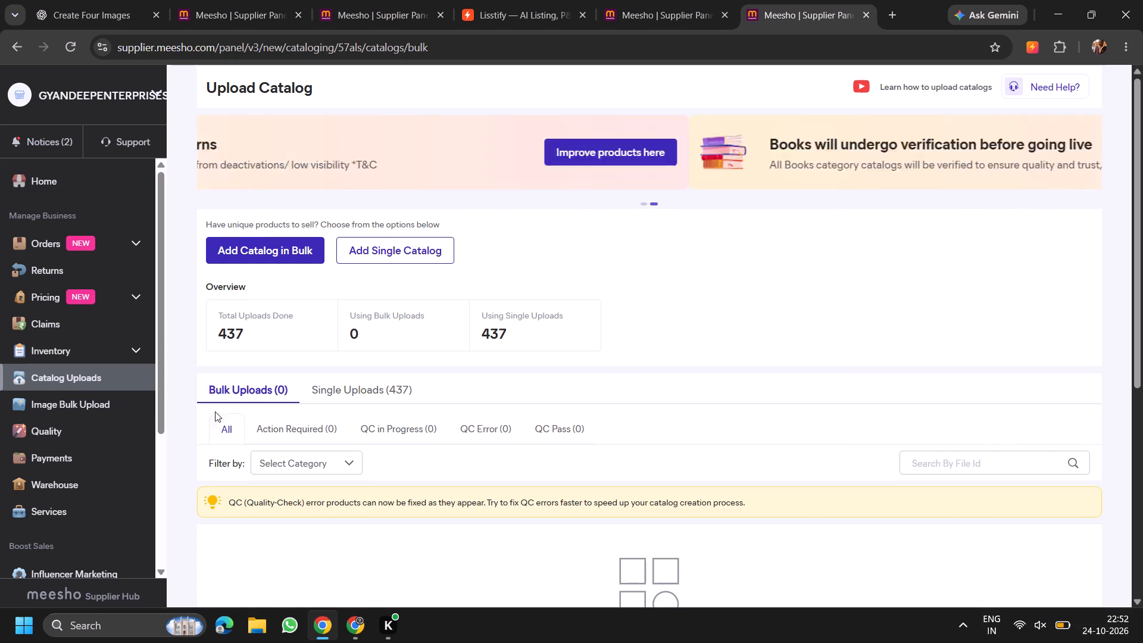
click(405, 237)
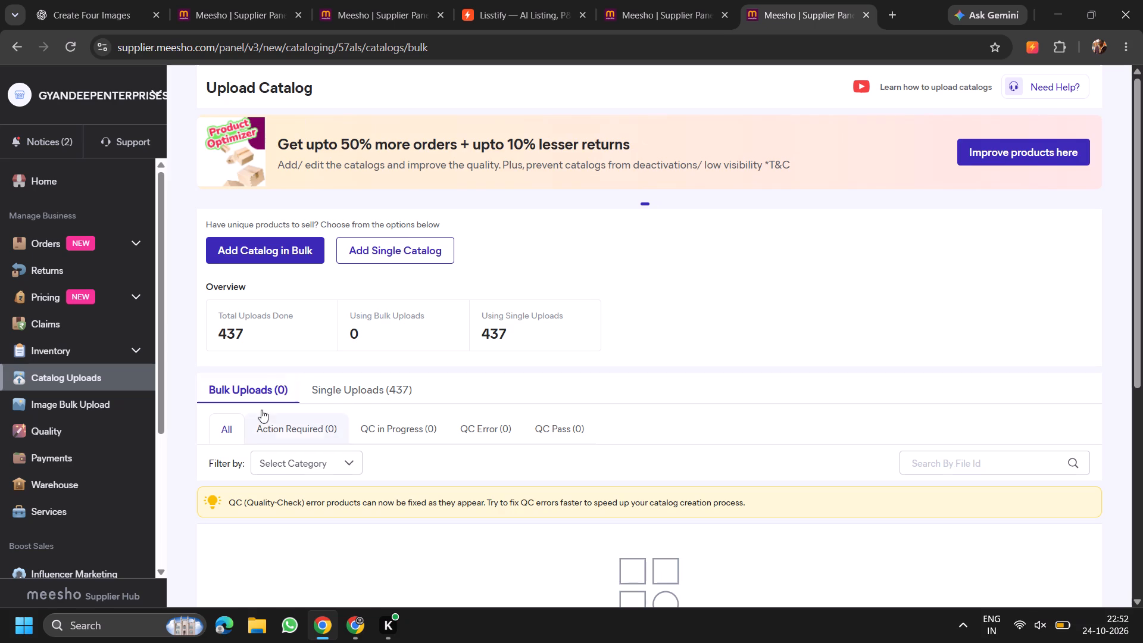
click(403, 256)
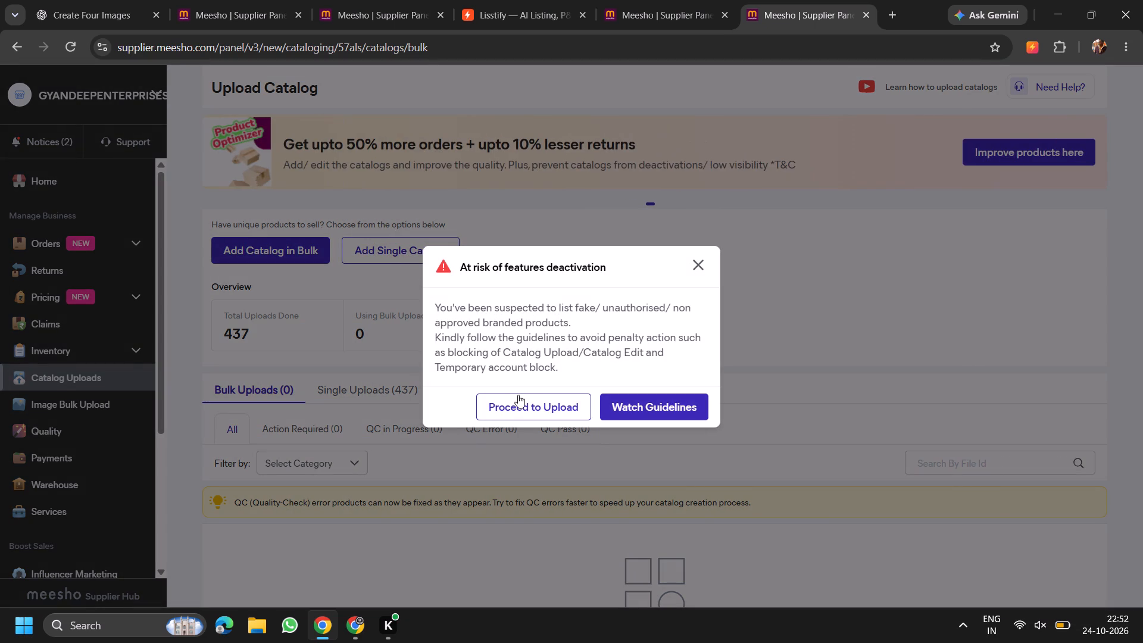
click(522, 398)
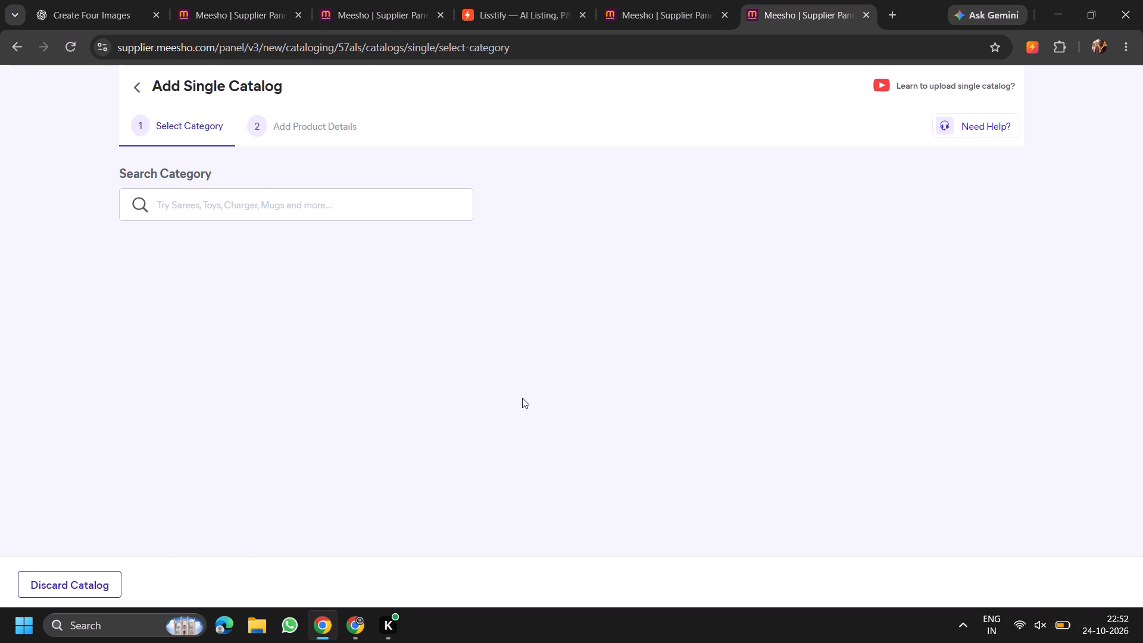
Choose the Analog Watches category and add Screenshot 2026-10-24 224243.png from the Screenshots folder as the product's front image.
click(418, 295)
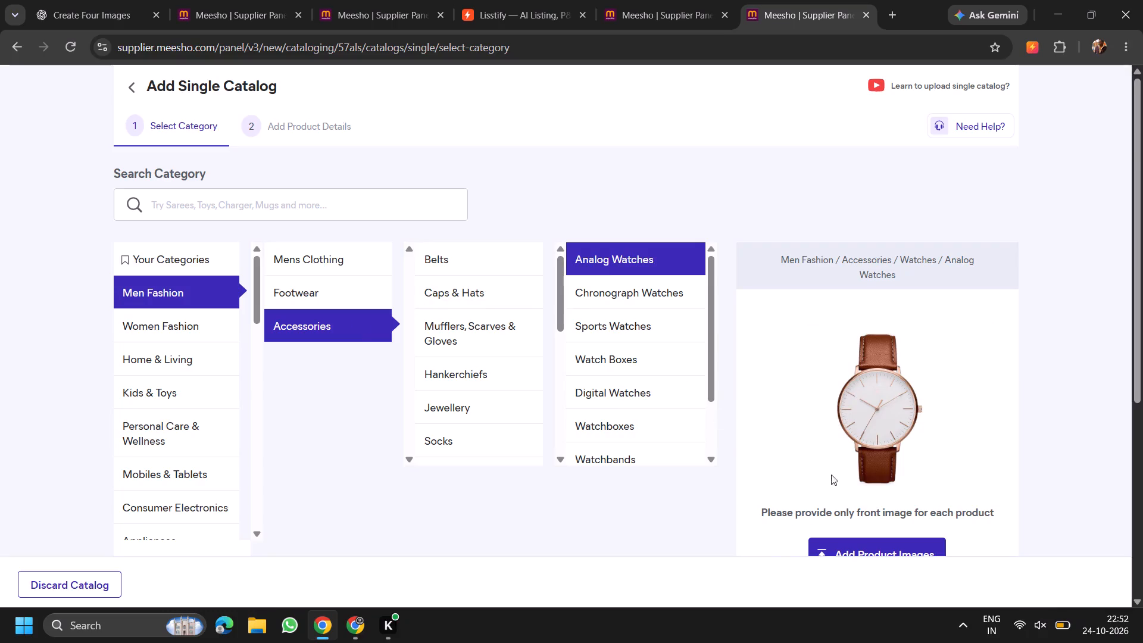
scroll(838, 489, down, 1)
click(869, 406)
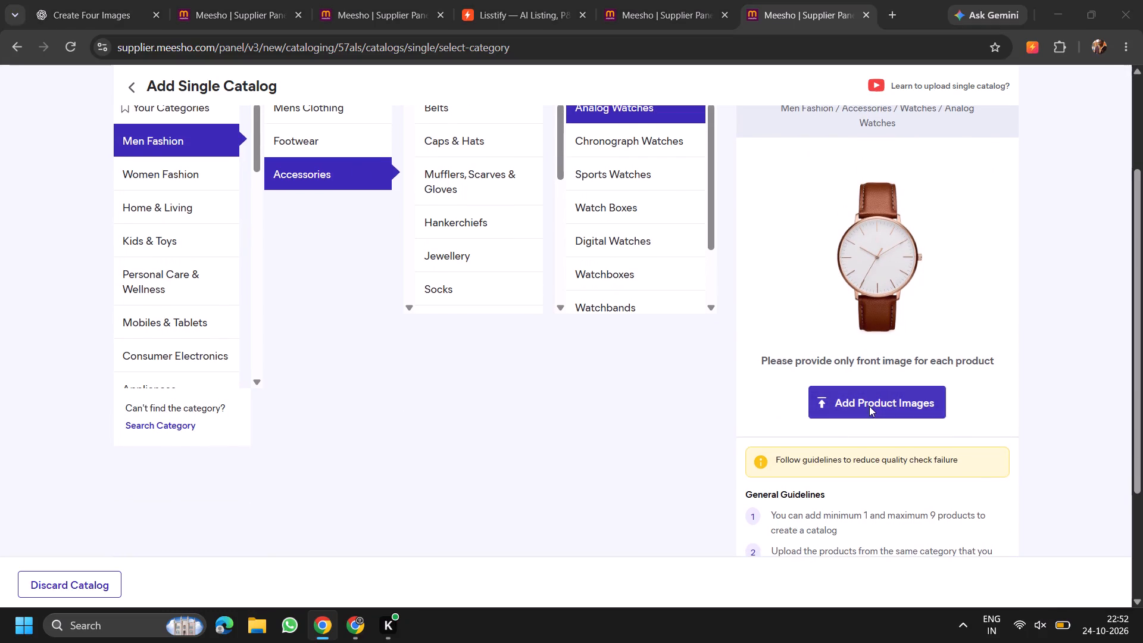
scroll(421, 389, down, 2)
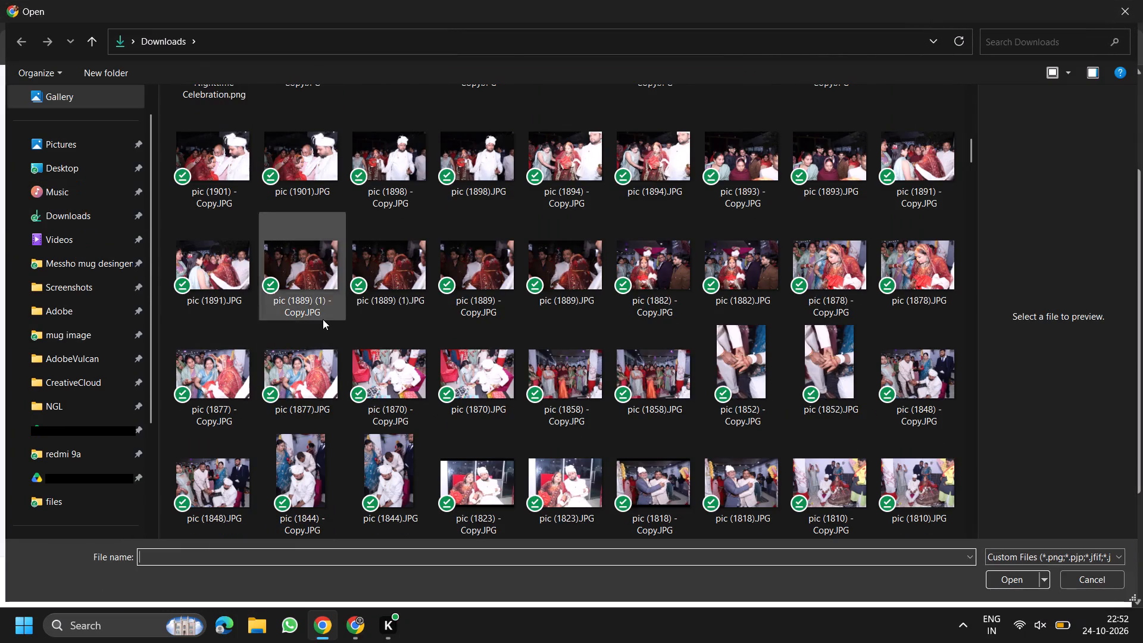
scroll(323, 319, down, 11)
click(101, 297)
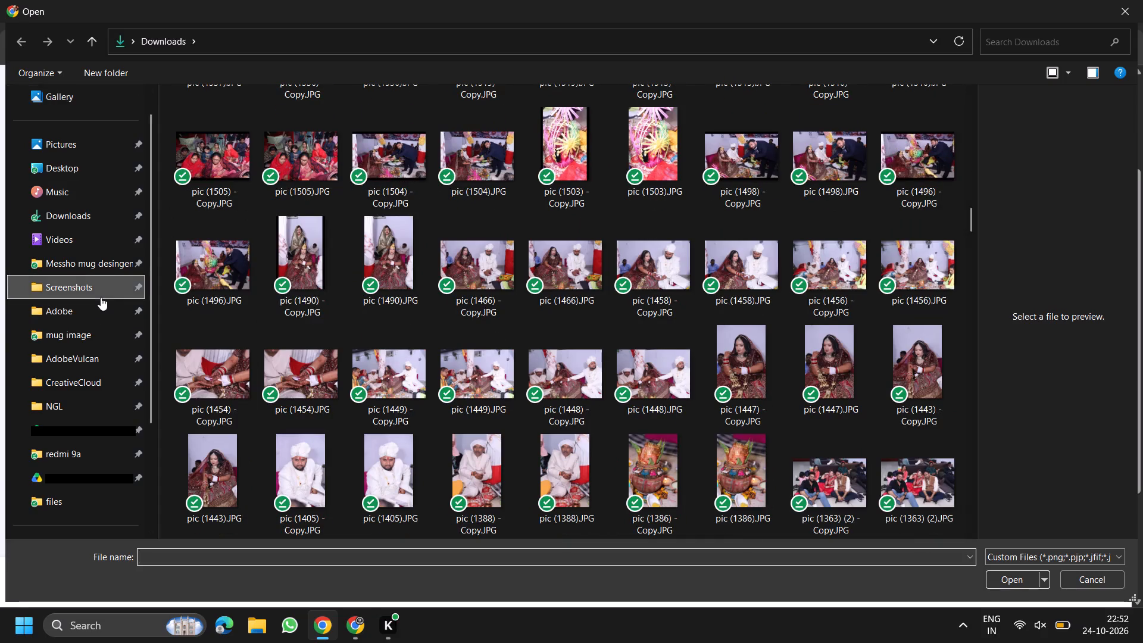
scroll(707, 354, down, 20)
scroll(707, 354, down, 20)
scroll(707, 354, down, 20)
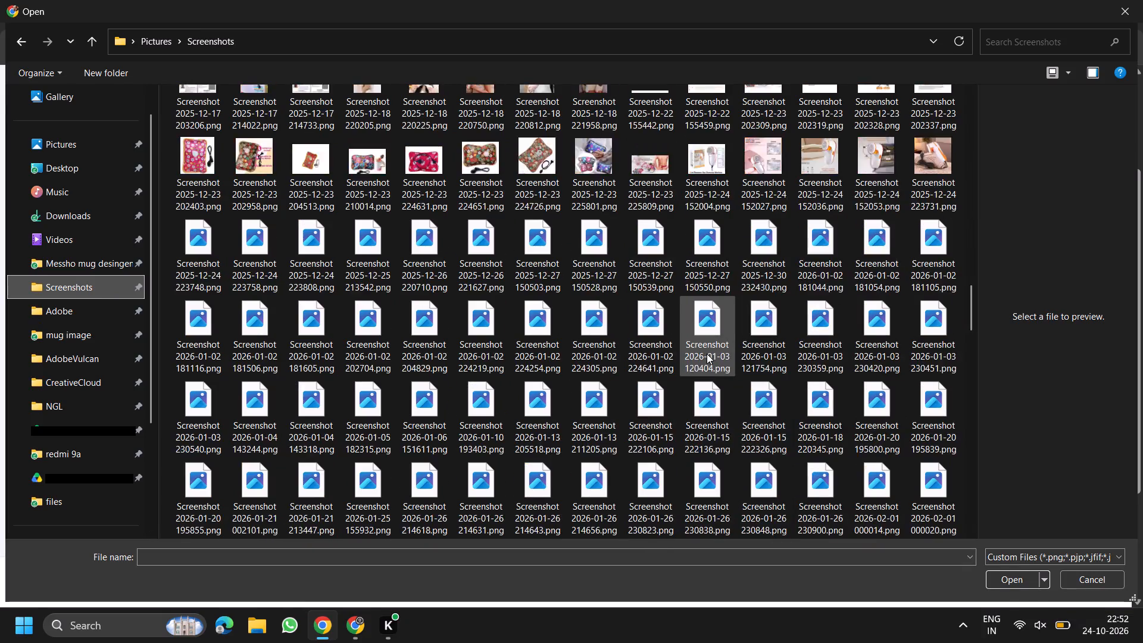
scroll(707, 354, down, 20)
scroll(707, 354, down, 20)
scroll(707, 354, down, 20)
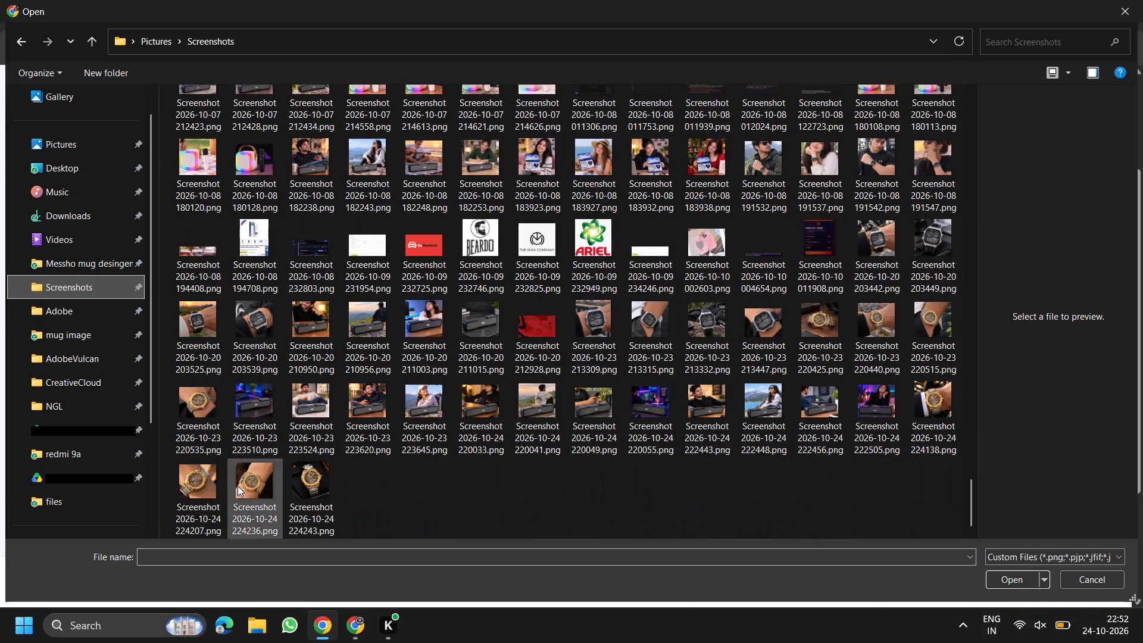
double_click(307, 486)
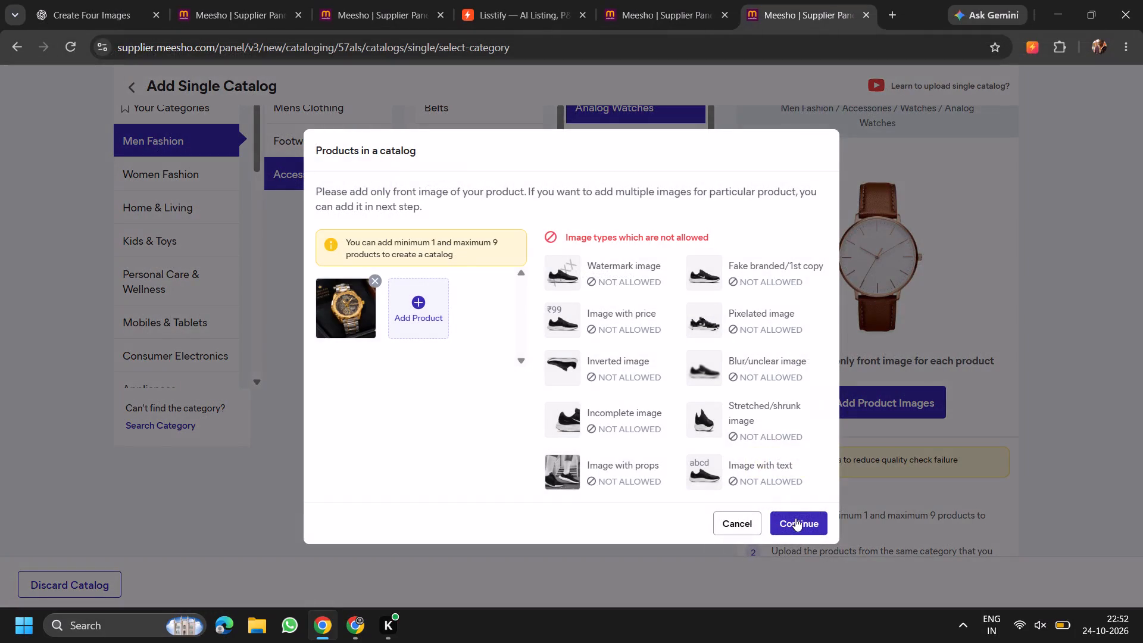
click(795, 518)
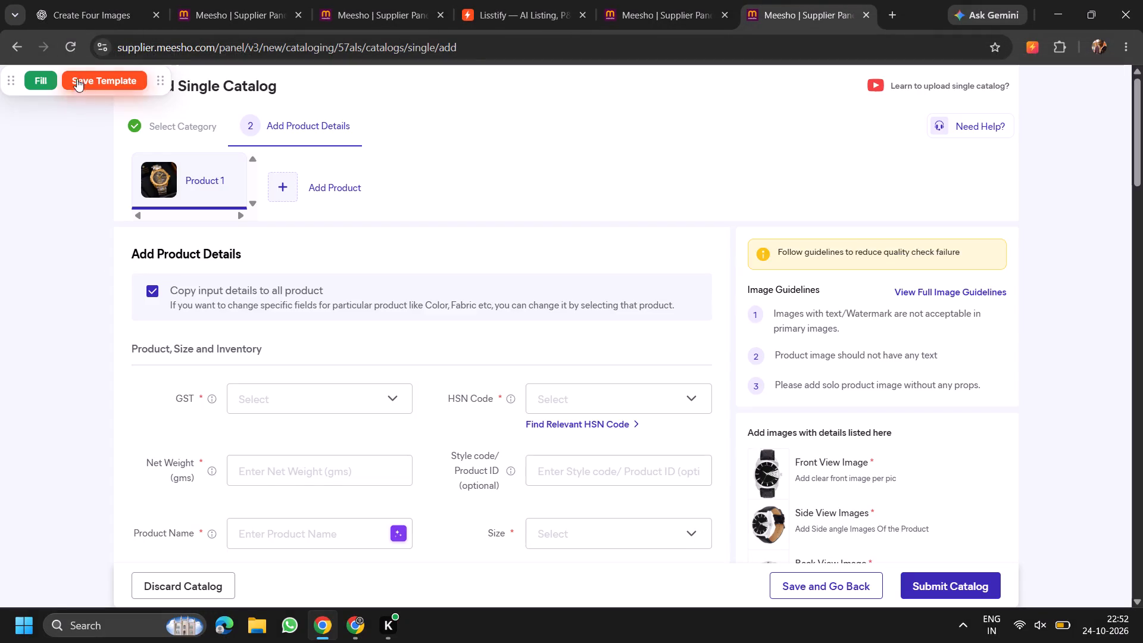
Fill the product details with the Lisstify template "Gyandeep gold watch".
click(42, 83)
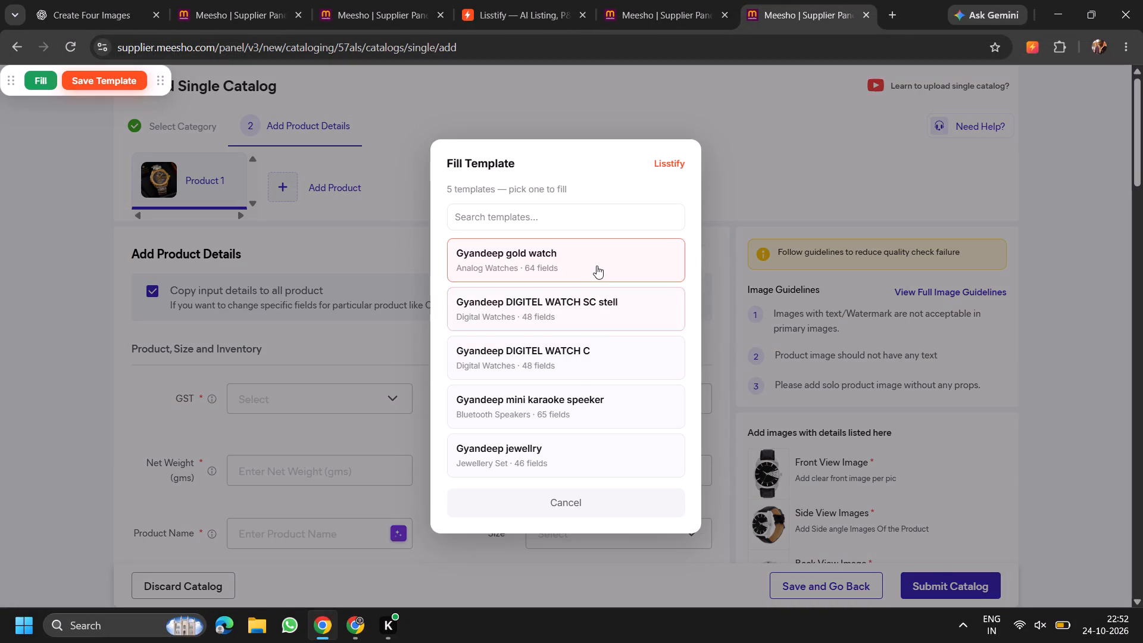
click(597, 263)
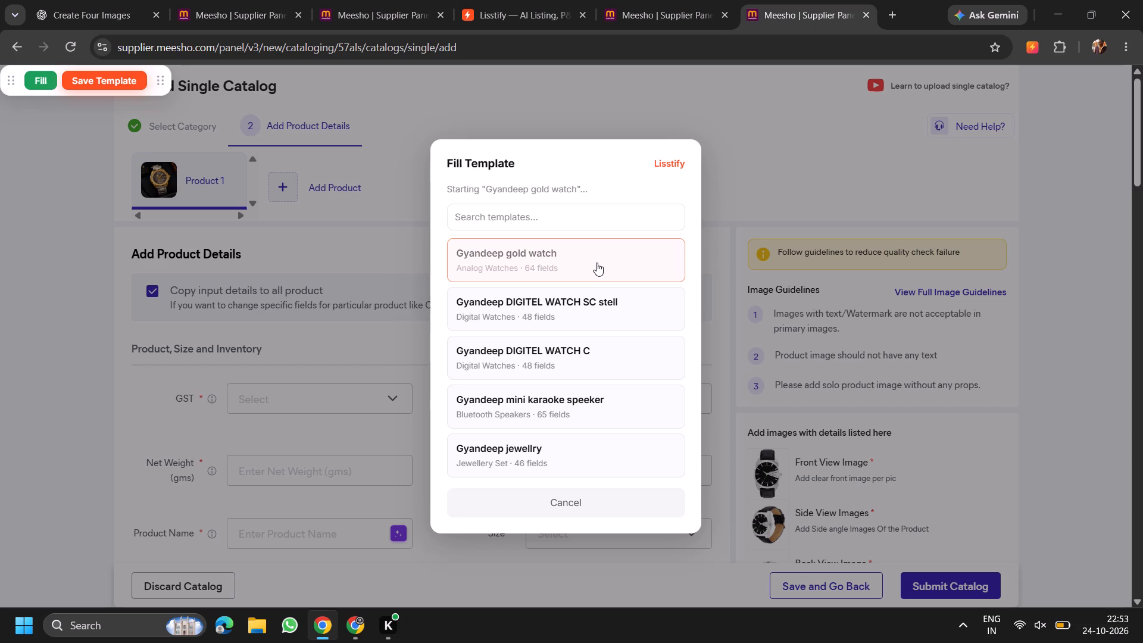
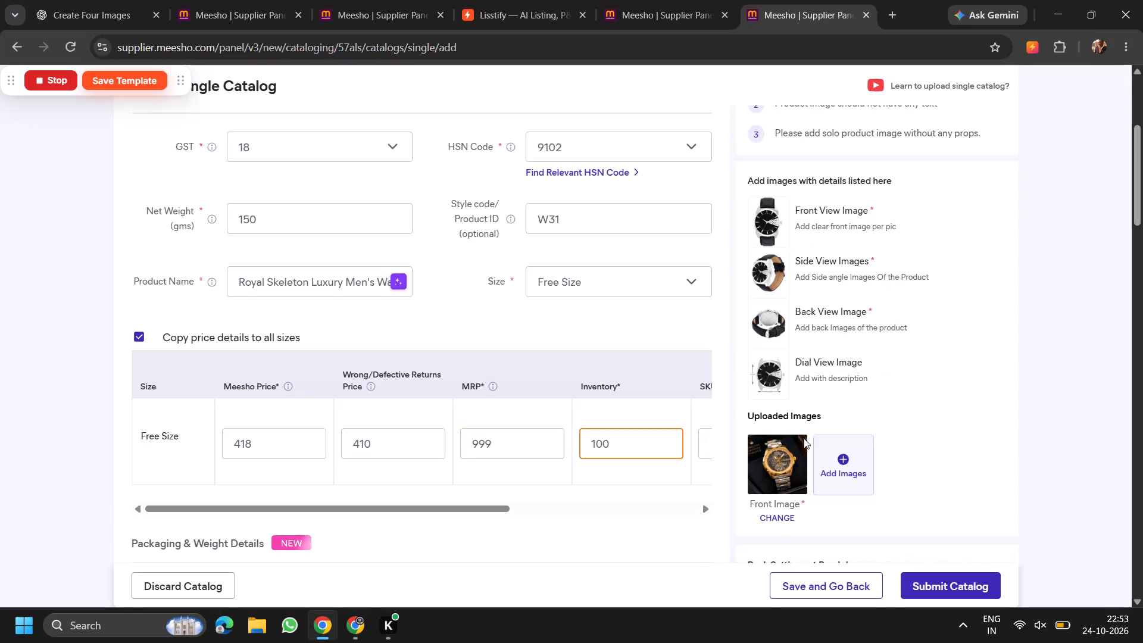
Set the style code/product ID of the gold watch to W72.
double_click(595, 220)
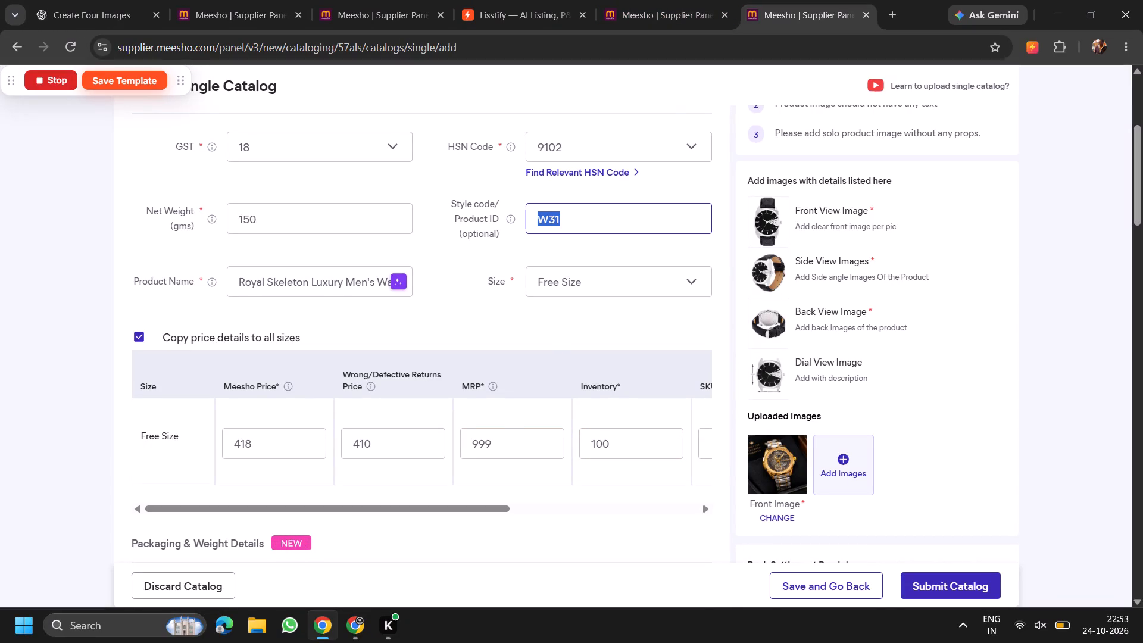
click(595, 220)
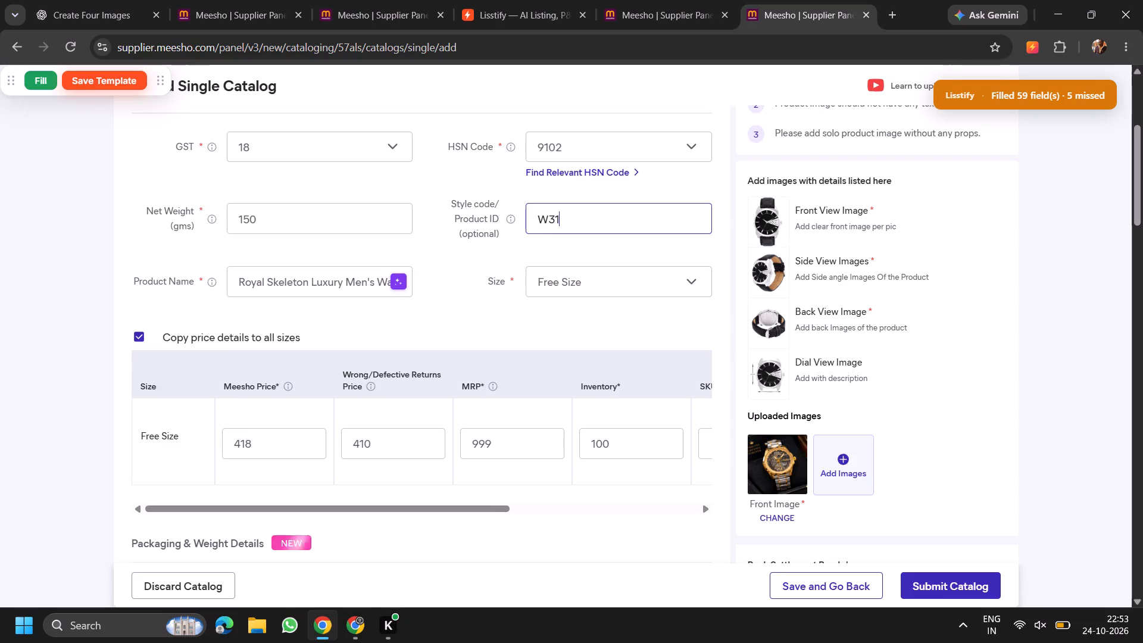
key(BackSpace)
key(BackSpace)
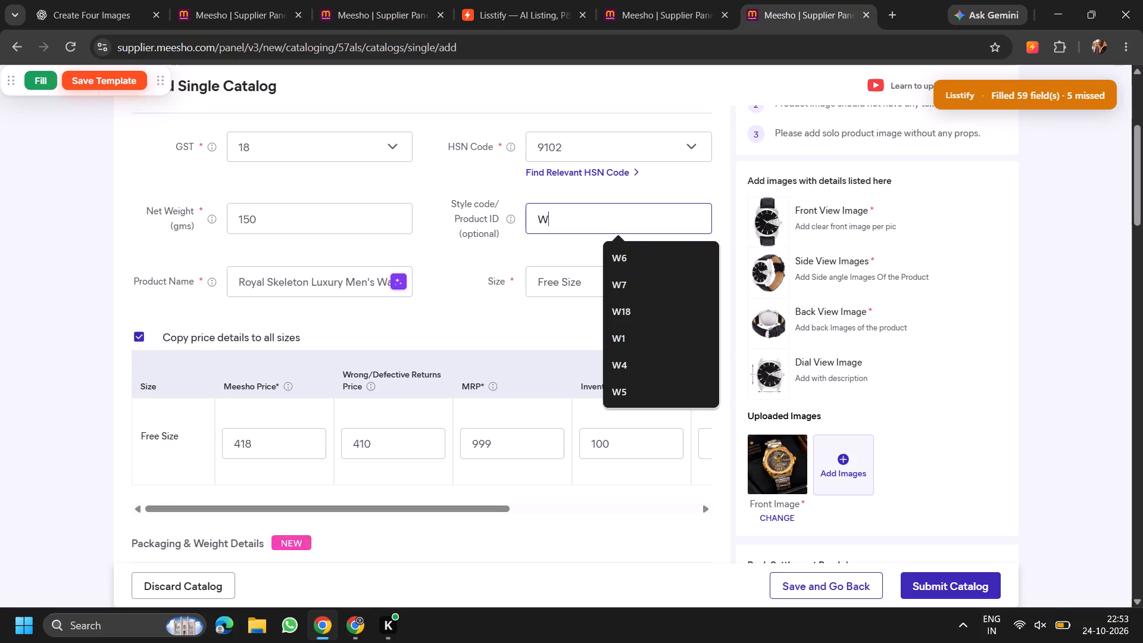
text(72)
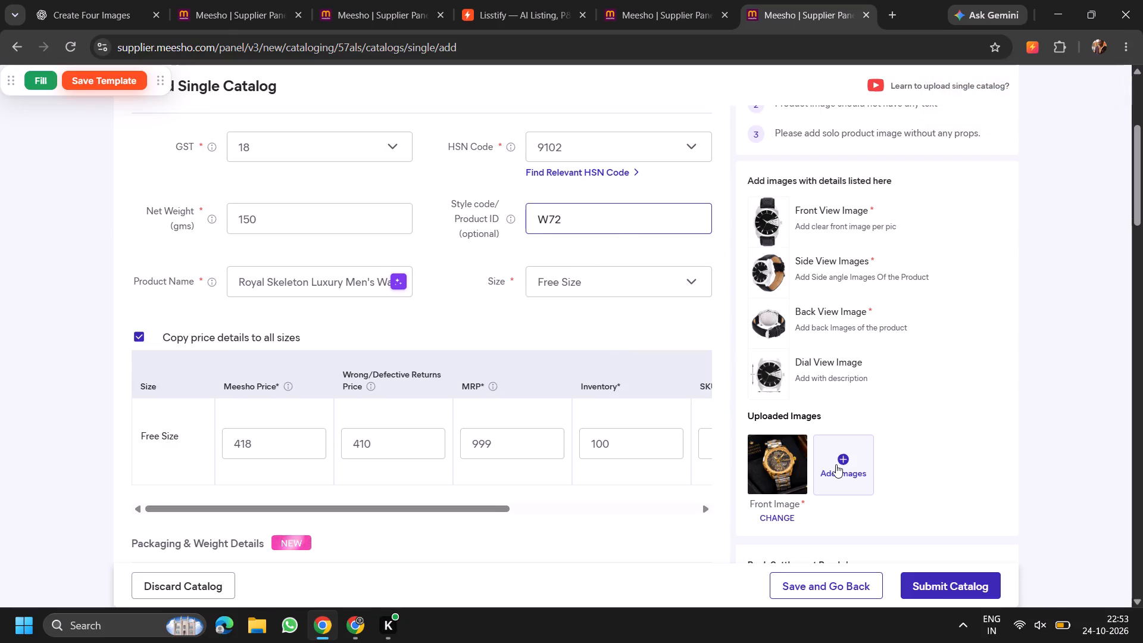
Add the three Downloads images Gemini_Generated_Image_4qrev44qrev44qre.png, Gemini_Generated_Image_xey9omxey9omxey9.png and Gemini_Generated_Image_9co5hn9co5hn9co5.png to the product's uploaded images.
click(836, 464)
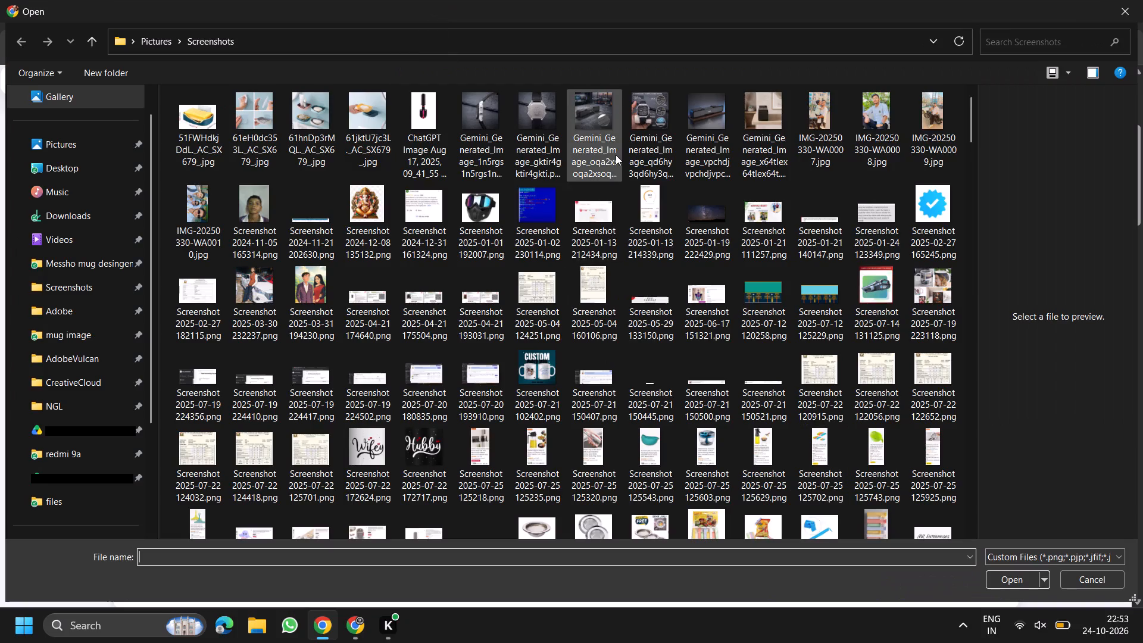
click(55, 210)
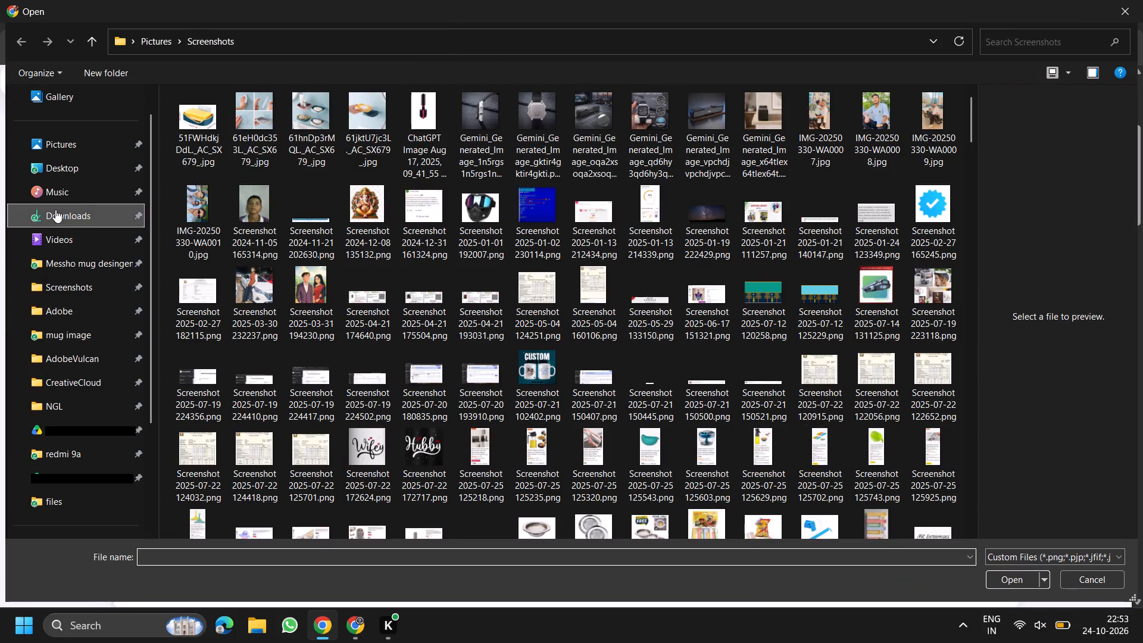
scroll(670, 211, down, 20)
scroll(670, 211, down, 20)
scroll(670, 211, down, 20)
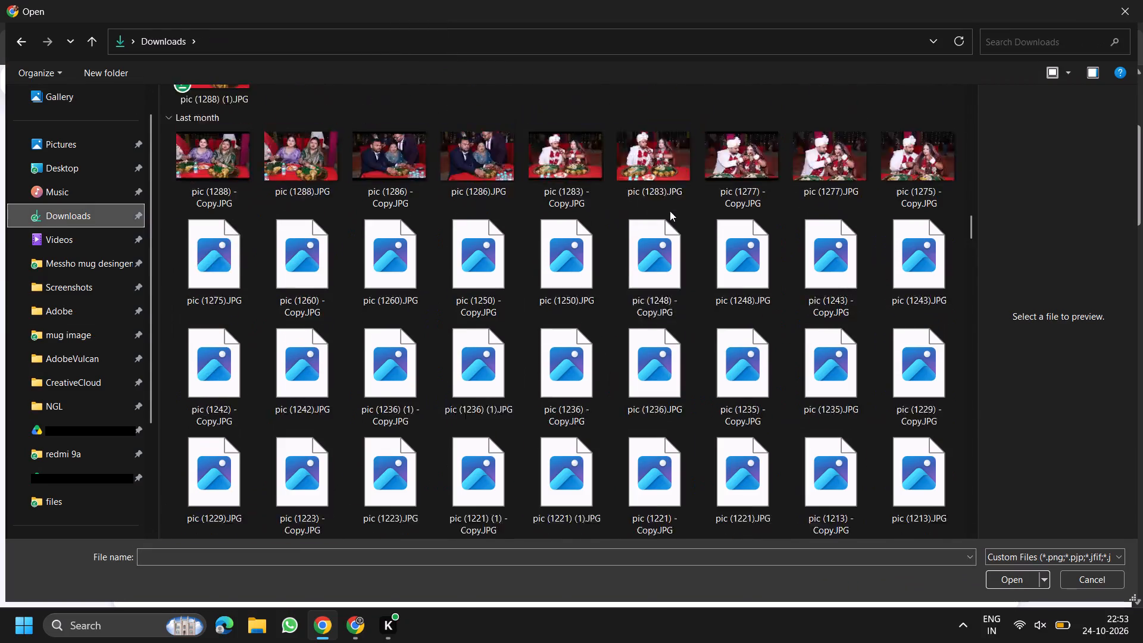
scroll(670, 211, down, 20)
scroll(670, 211, down, 20)
scroll(670, 211, down, 20)
scroll(670, 211, down, 8)
scroll(670, 211, down, 20)
scroll(670, 211, down, 20)
scroll(670, 211, down, 20)
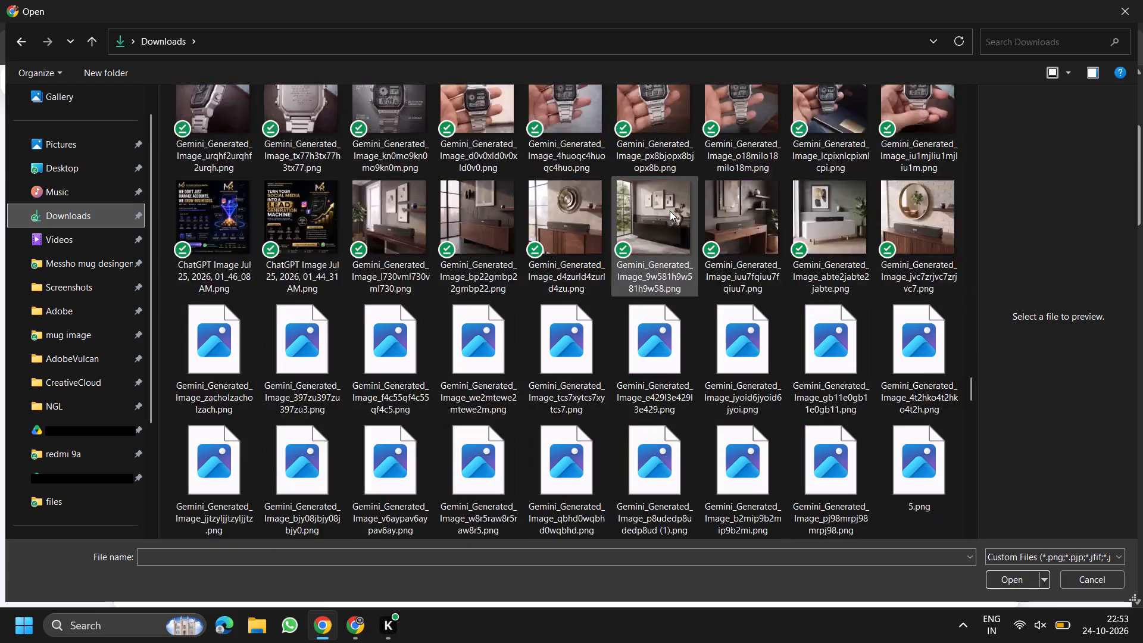
scroll(670, 211, down, 20)
scroll(670, 211, down, 20)
scroll(670, 211, down, 20)
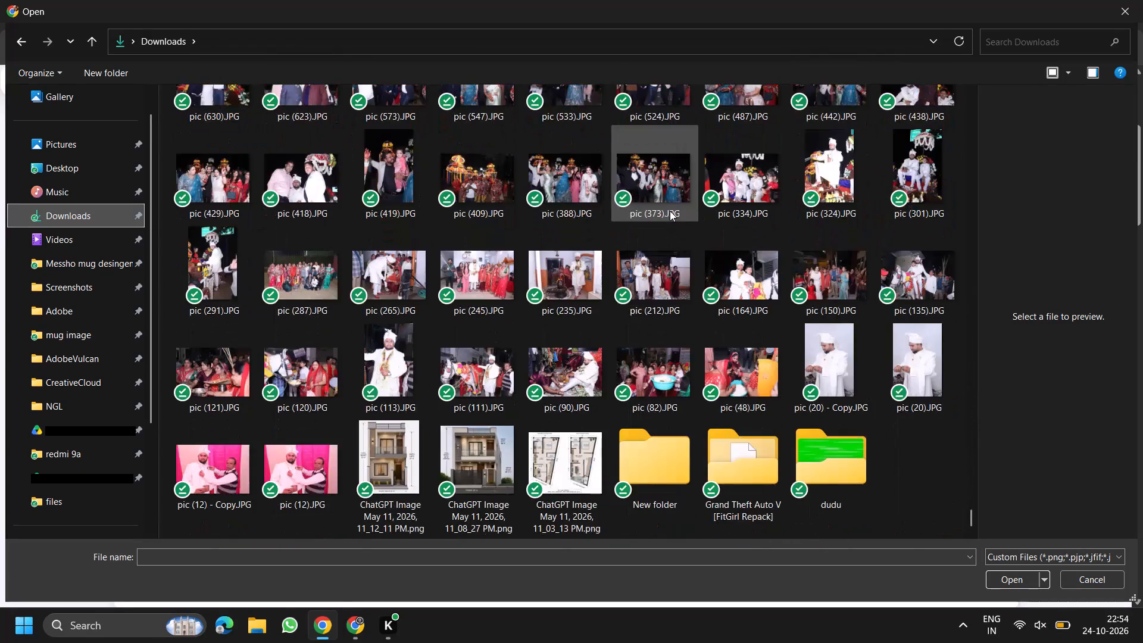
scroll(680, 264, up, 1)
click(748, 127)
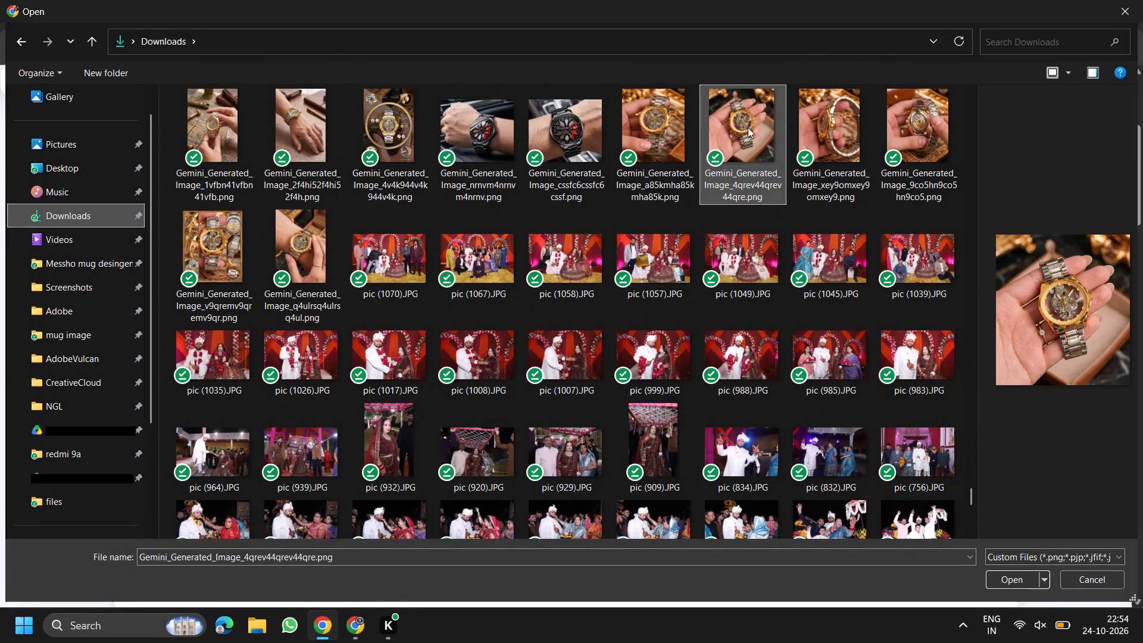
shift+click(880, 136)
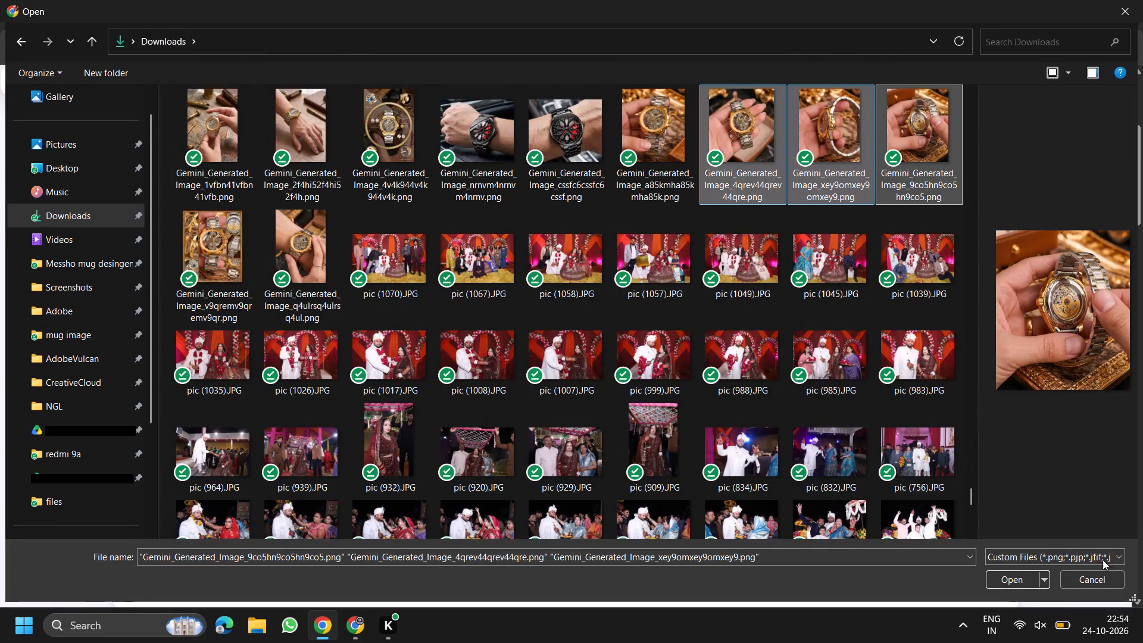
click(1010, 588)
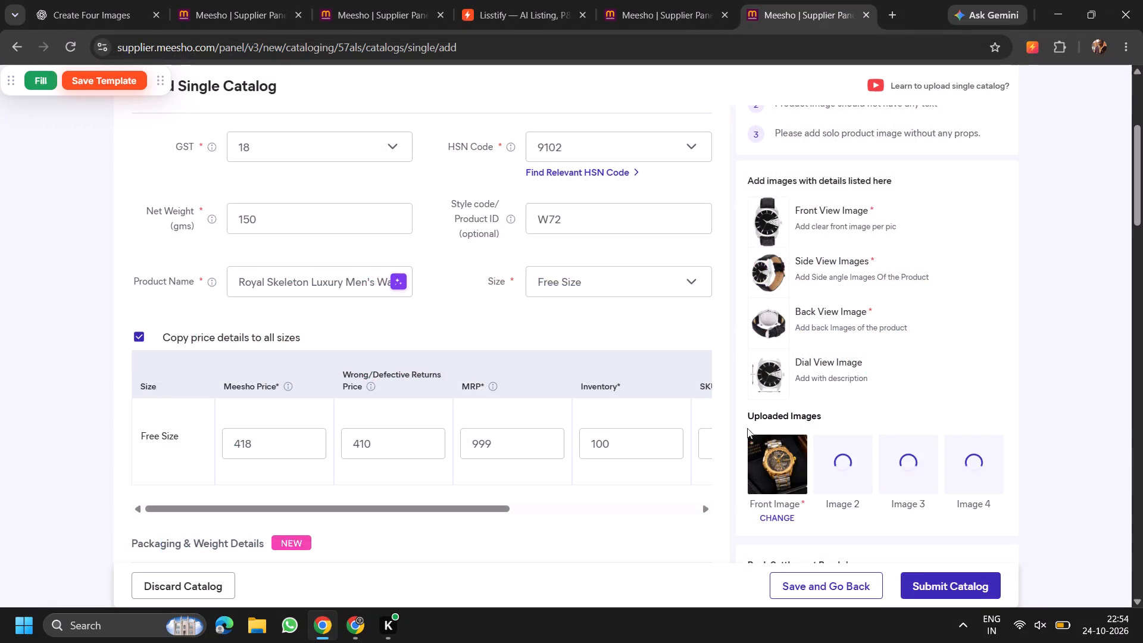
Fill the packaging details: Box Packaging, unit cm, length 10.5, breadth 1.5, height 1.5 and weight 150 grams.
scroll(424, 398, down, 4)
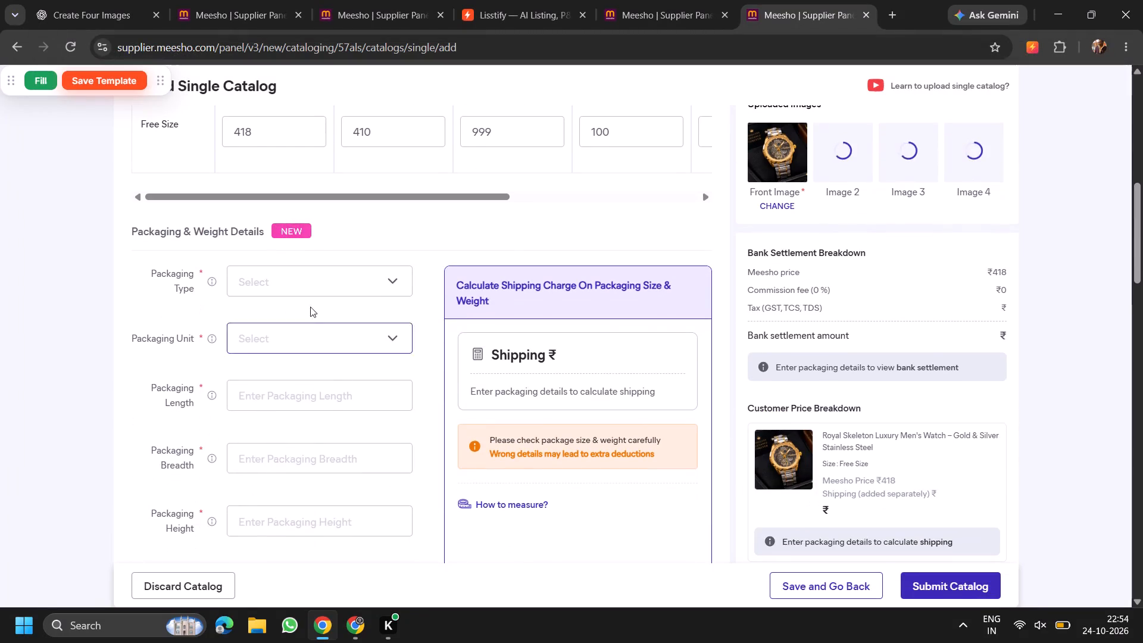
click(329, 269)
click(305, 350)
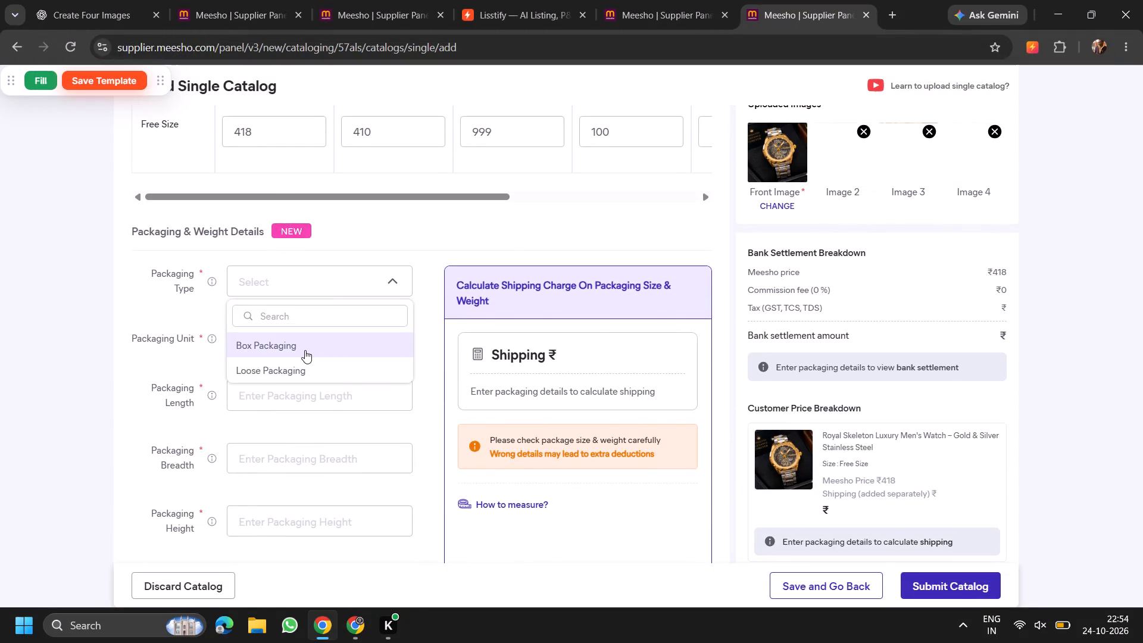
click(367, 331)
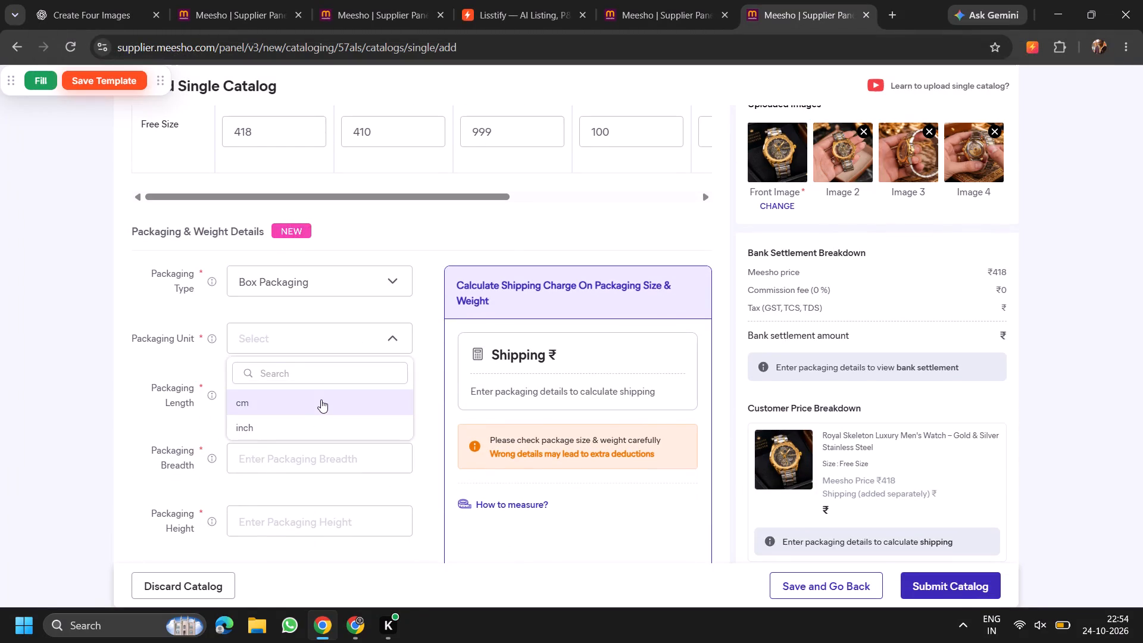
click(321, 399)
click(311, 398)
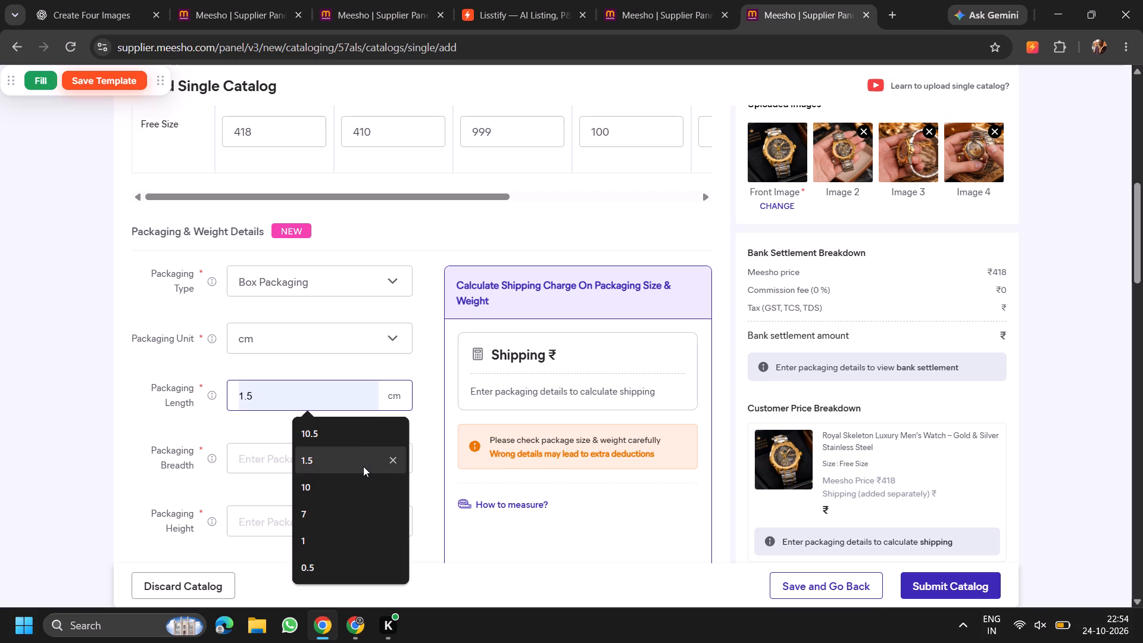
click(358, 441)
click(317, 451)
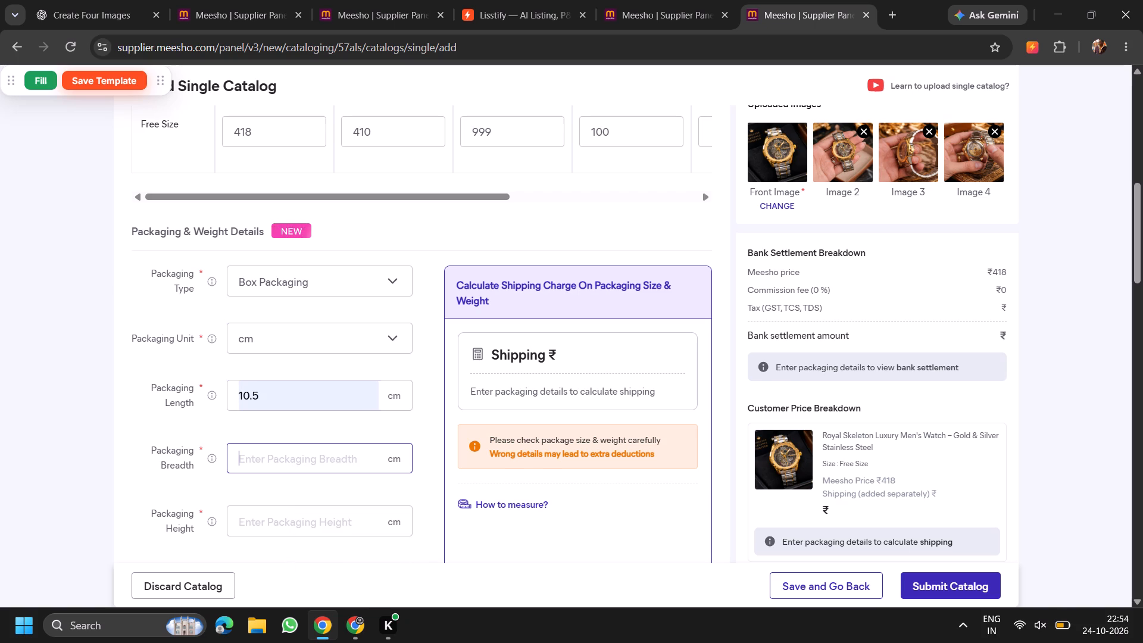
click(345, 316)
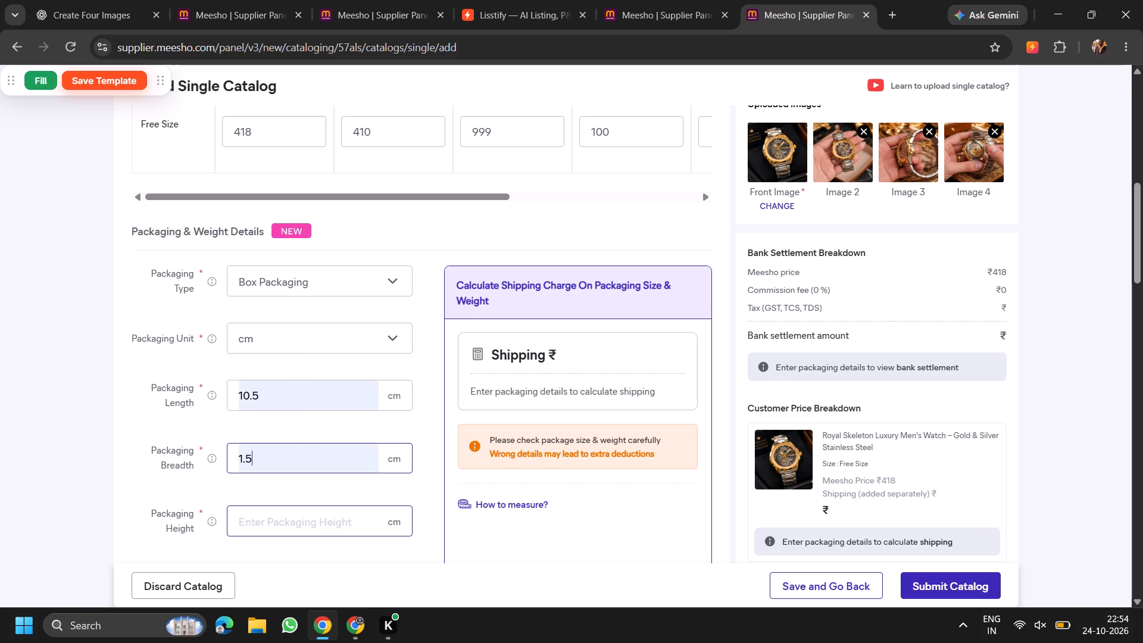
click(274, 530)
click(322, 353)
scroll(550, 324, down, 2)
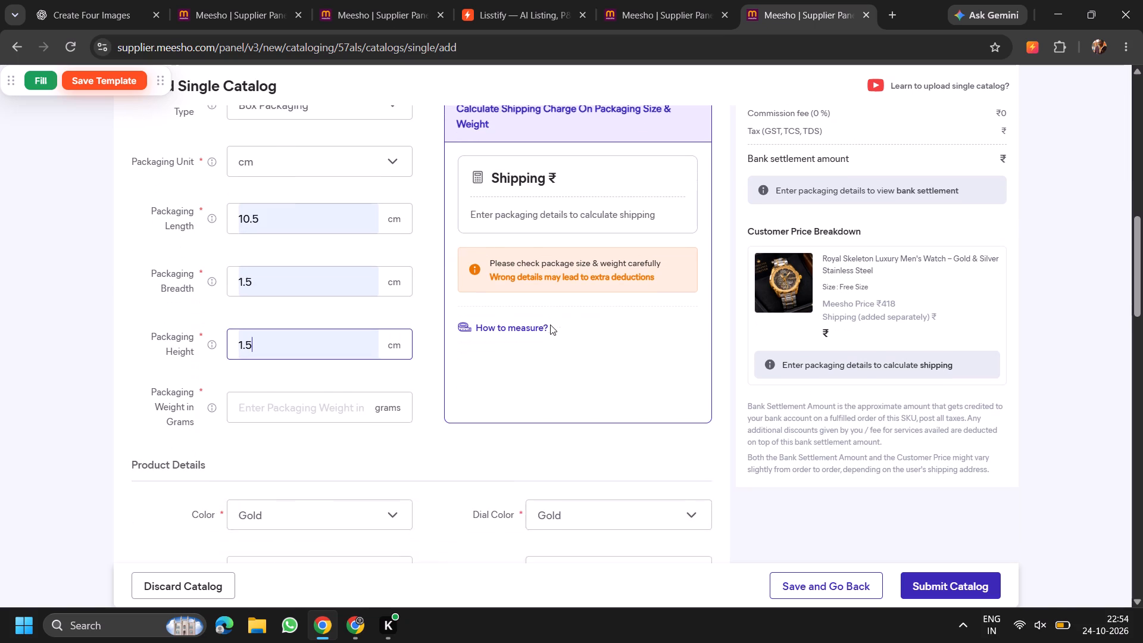
click(354, 401)
text(150)
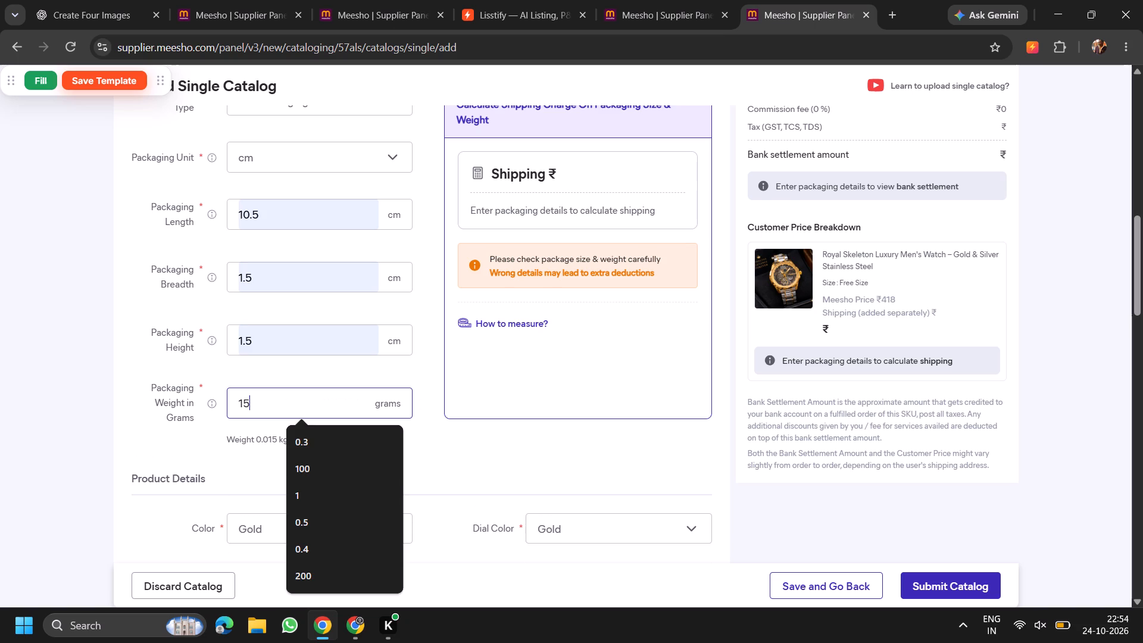
click(1047, 411)
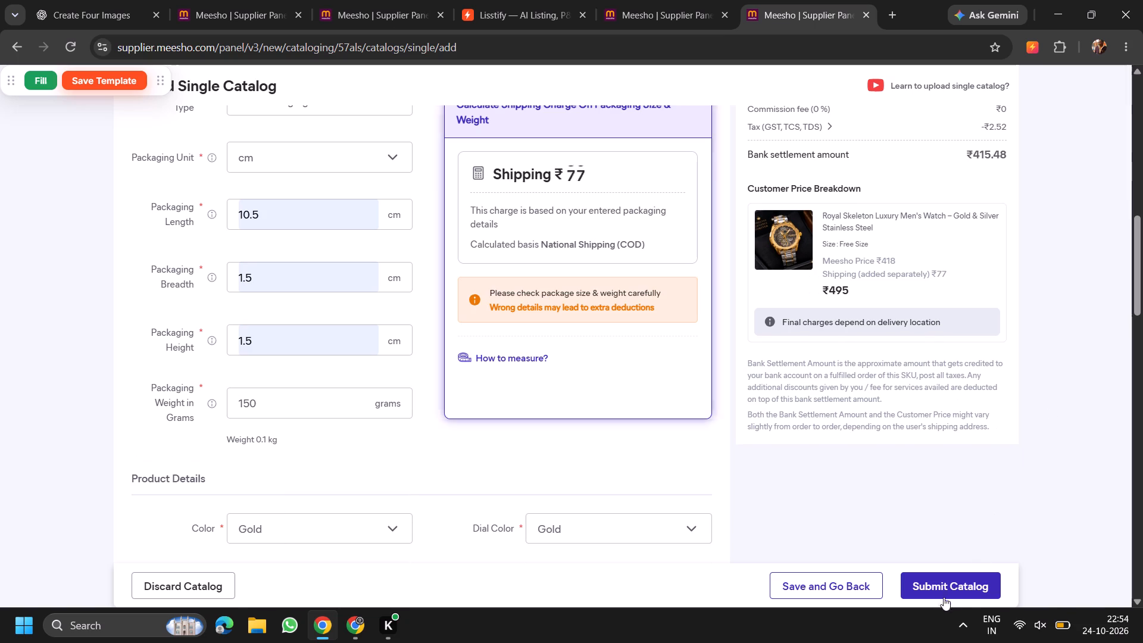
Submit the W72 catalog for quality check, proceed with the submission and close the catalog visibility dialog.
click(952, 595)
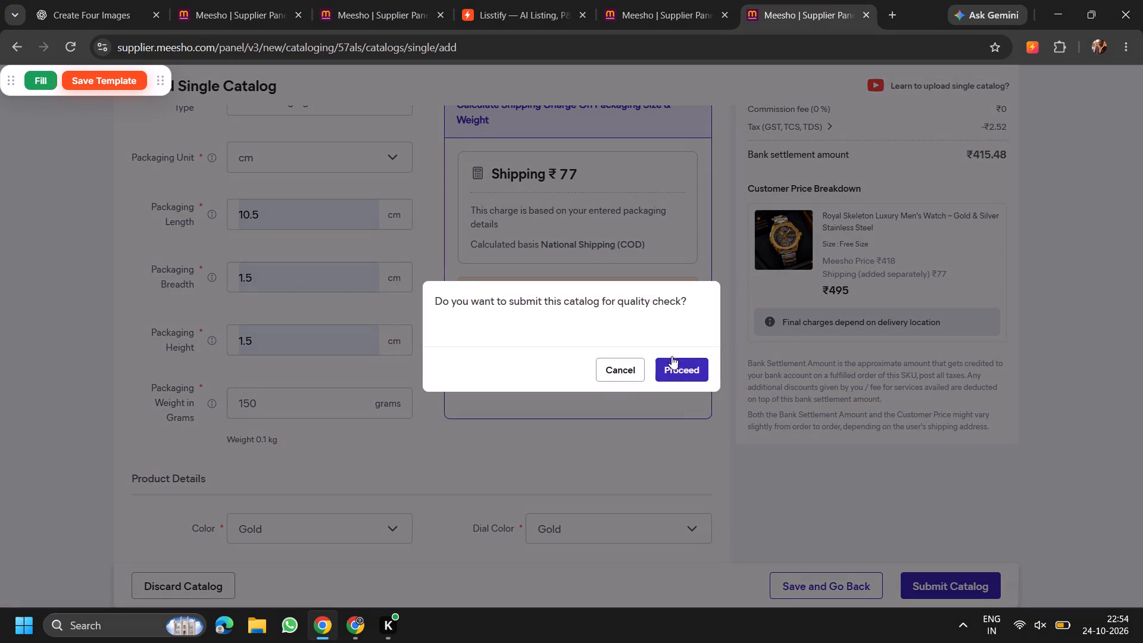
click(678, 369)
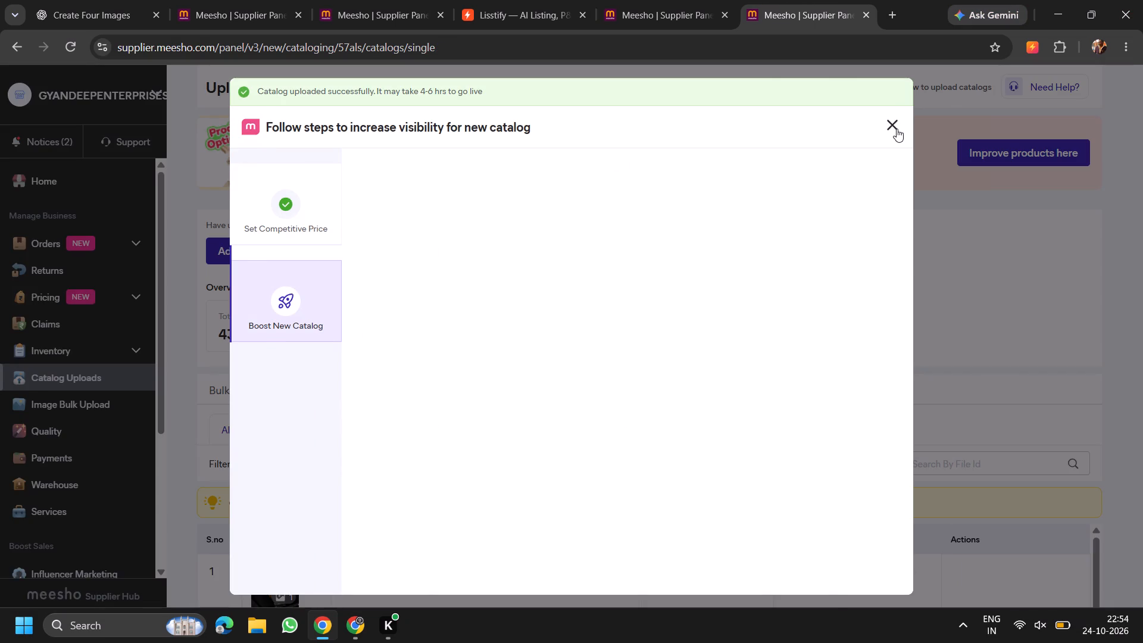
click(897, 129)
scroll(975, 298, down, 3)
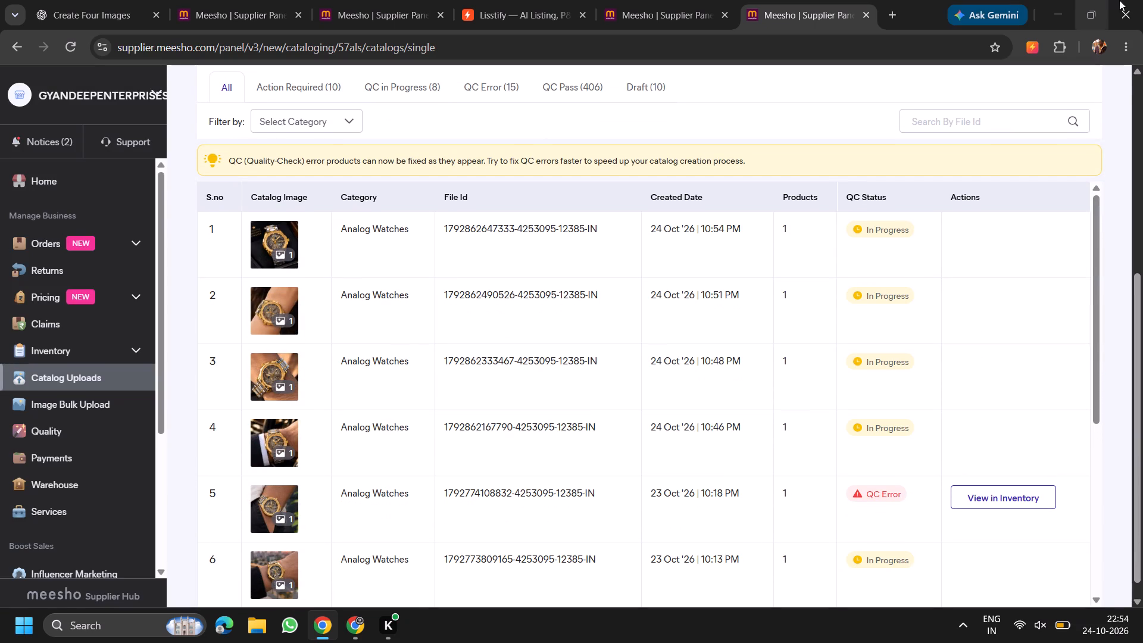